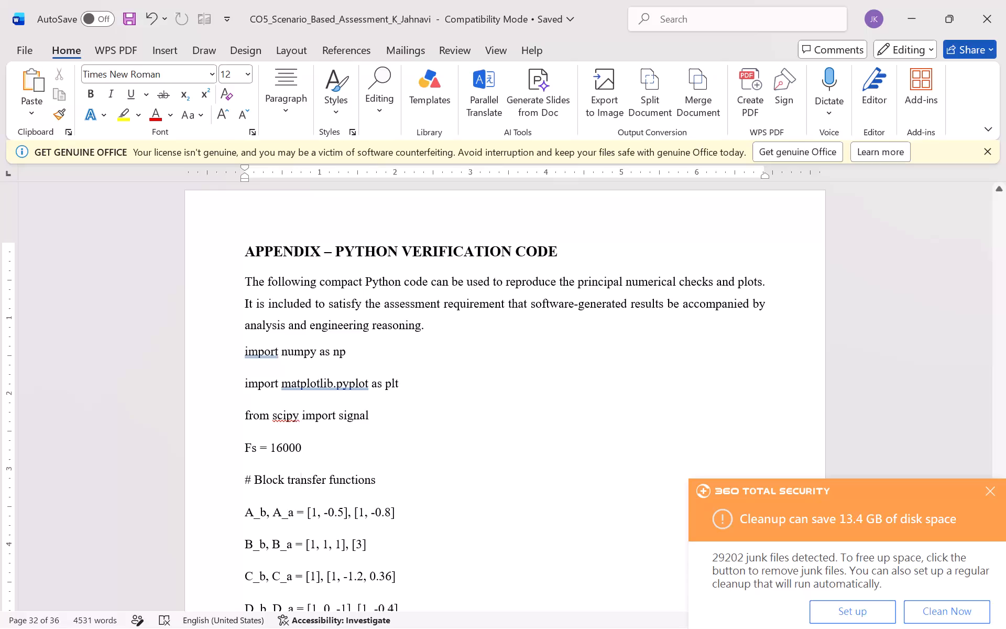
# Delete the blank line above the "# Impulse responses" comment in the appendix's Python code.
pyautogui.scroll(-1, 586, 465)
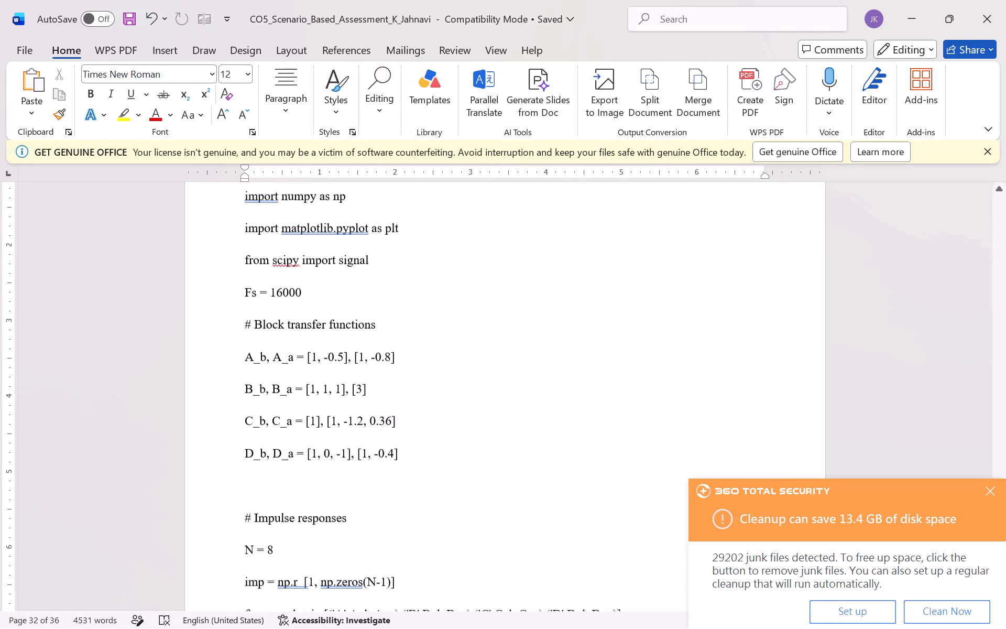
pyautogui.scroll(-1, 586, 465)
pyautogui.click(320, 488)
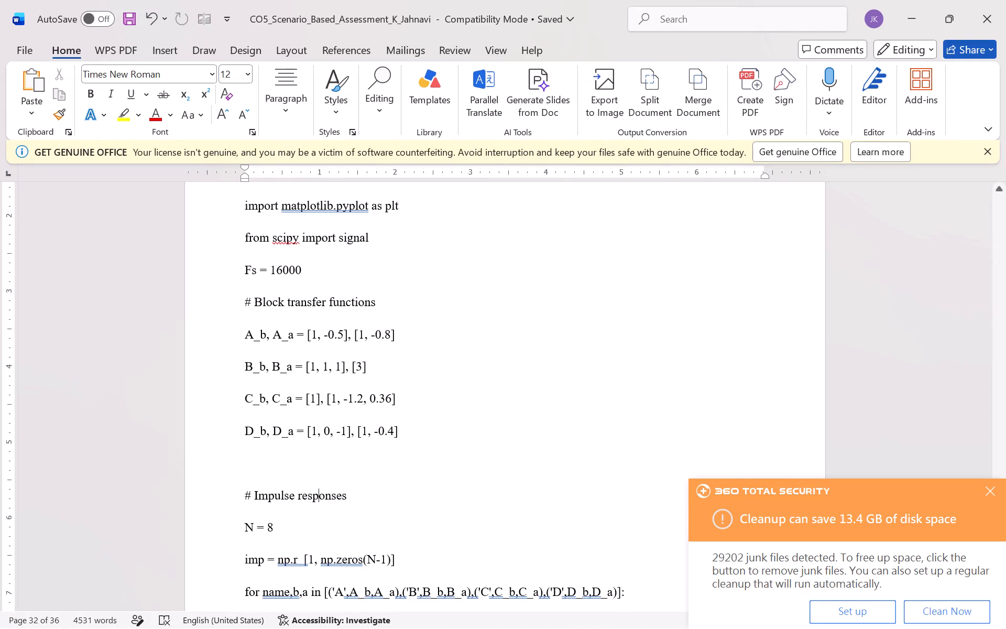
pyautogui.click(306, 478)
pyautogui.press('BackSpace')
pyautogui.press('BackSpace')
# Delete the blank line between print(name, h) and the "# Convolution example" comment.
pyautogui.press('Down')
pyautogui.press('Down')
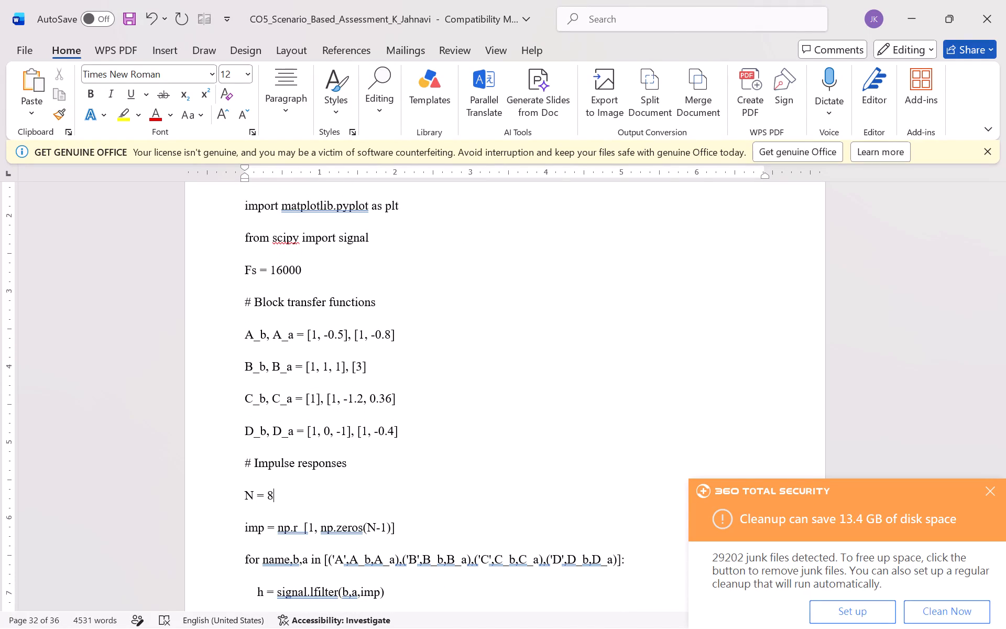
pyautogui.press('Down')
pyautogui.press('Down')
pyautogui.press('Down')
pyautogui.press('Down')
pyautogui.press('Down')
pyautogui.press('Down')
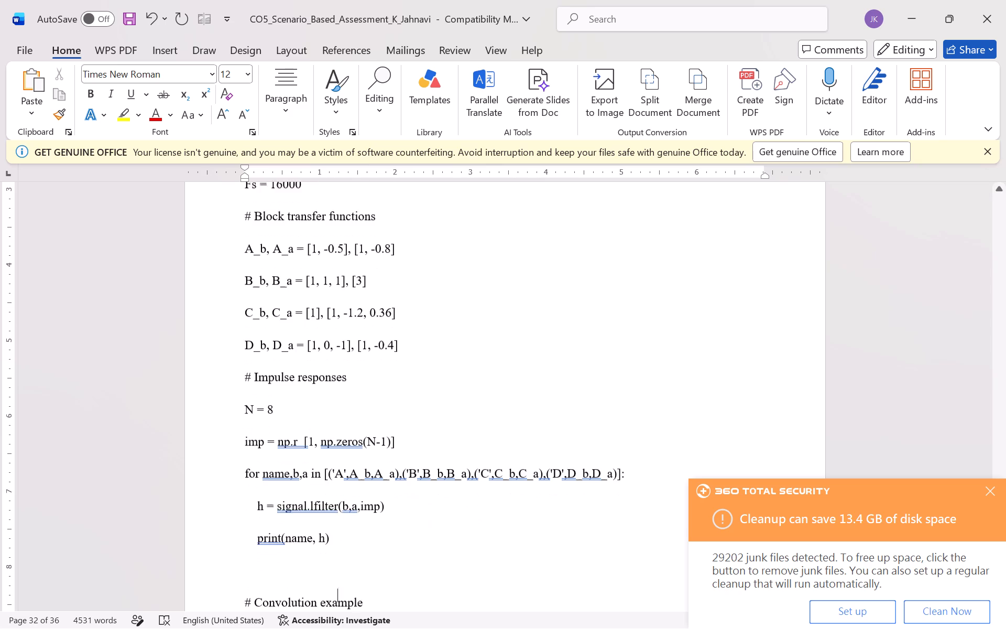
pyautogui.press('Up')
pyautogui.press('BackSpace')
pyautogui.press('BackSpace')
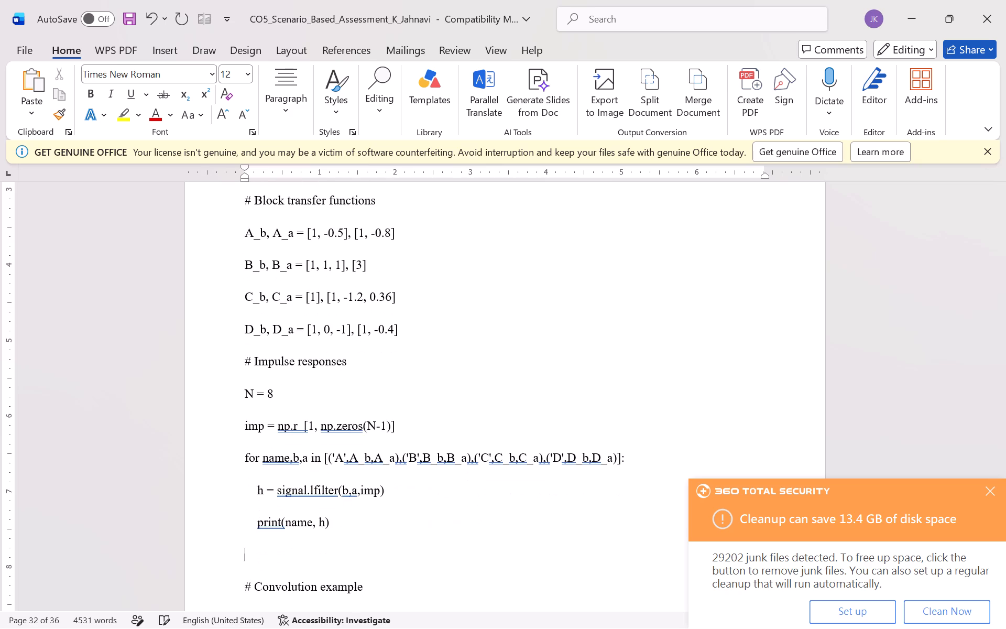
# Delete the blank line between the "A convolution:" print statement and the "# Frequency response" comment.
pyautogui.press('Down')
pyautogui.press('Down')
pyautogui.press('Down')
pyautogui.press('Down')
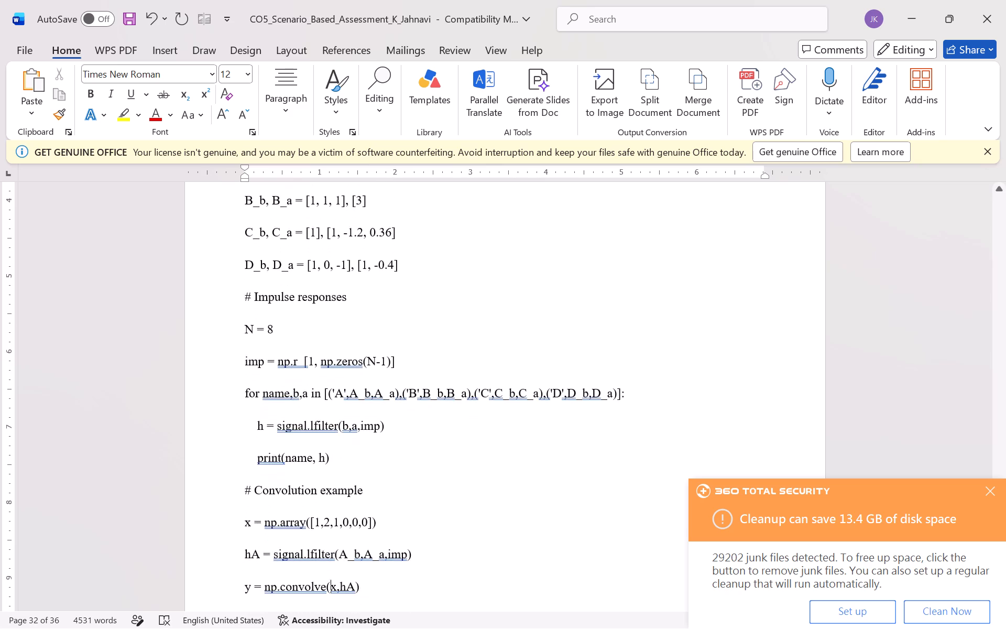
pyautogui.press('Down')
pyautogui.press('Down')
pyautogui.press('BackSpace')
pyautogui.press('BackSpace')
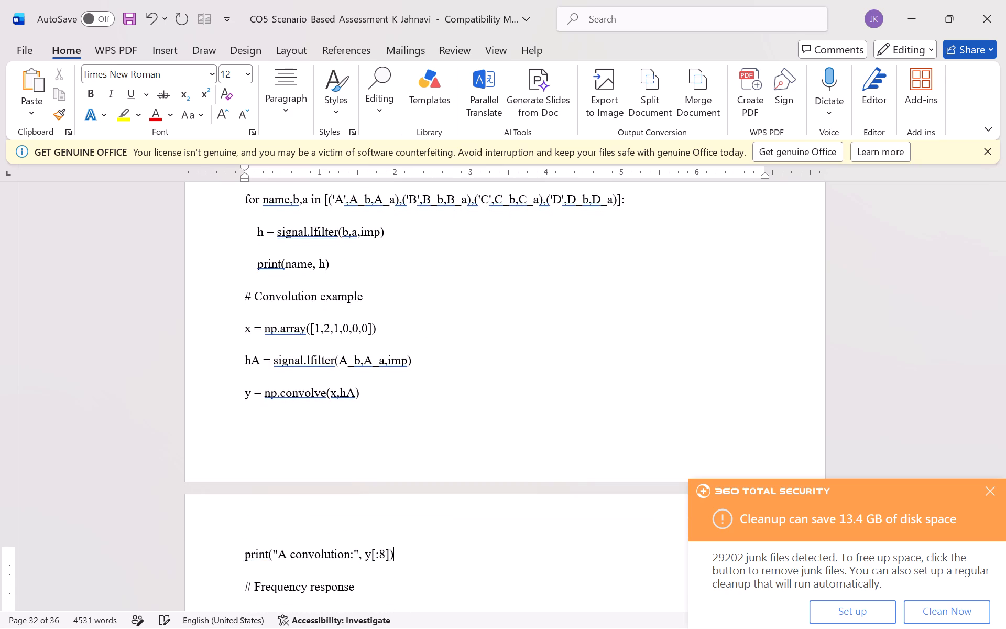
# Delete the blank line between the frequency response block's plt.show() and the "# Pole-zero locations" comment.
pyautogui.press('Down')
pyautogui.press('Down')
pyautogui.press('Down')
pyautogui.press('Down')
pyautogui.press('Down')
pyautogui.press('Down')
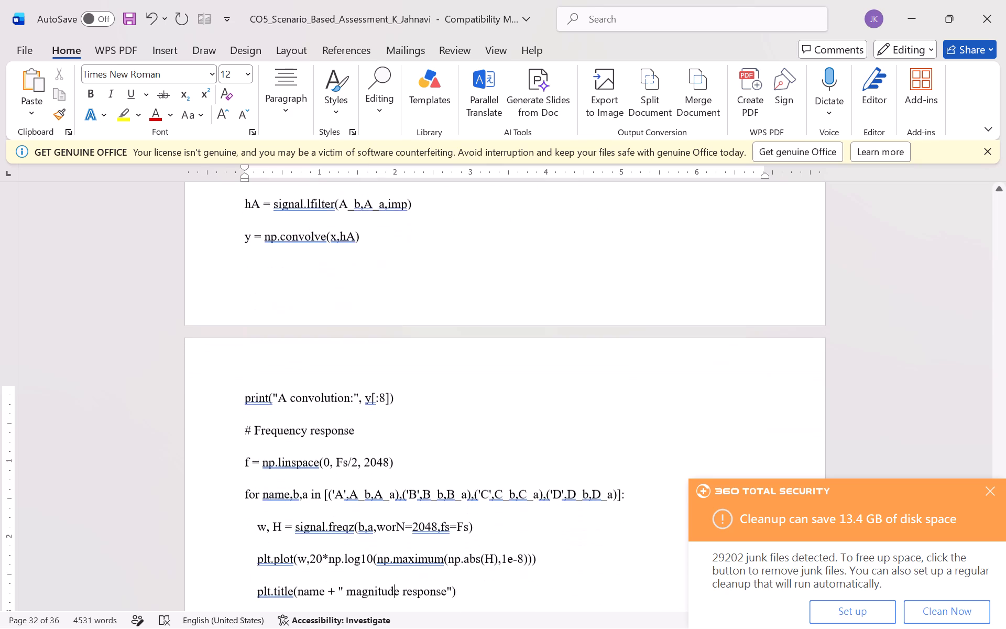
pyautogui.press('Down')
pyautogui.press('Down')
pyautogui.press('Down')
pyautogui.press('Down')
pyautogui.press('Down')
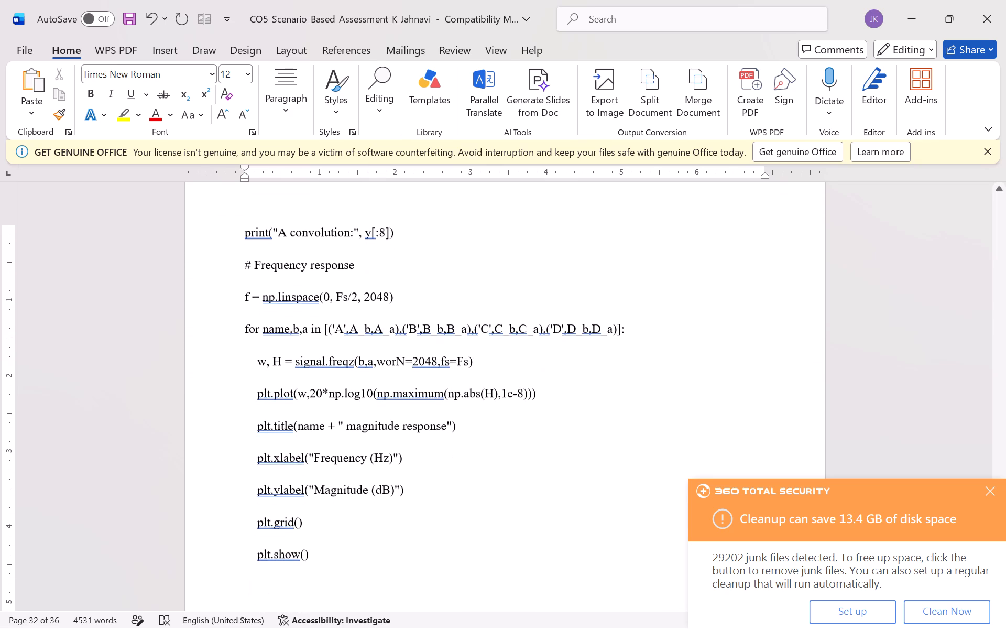
pyautogui.press('BackSpace')
pyautogui.press('BackSpace')
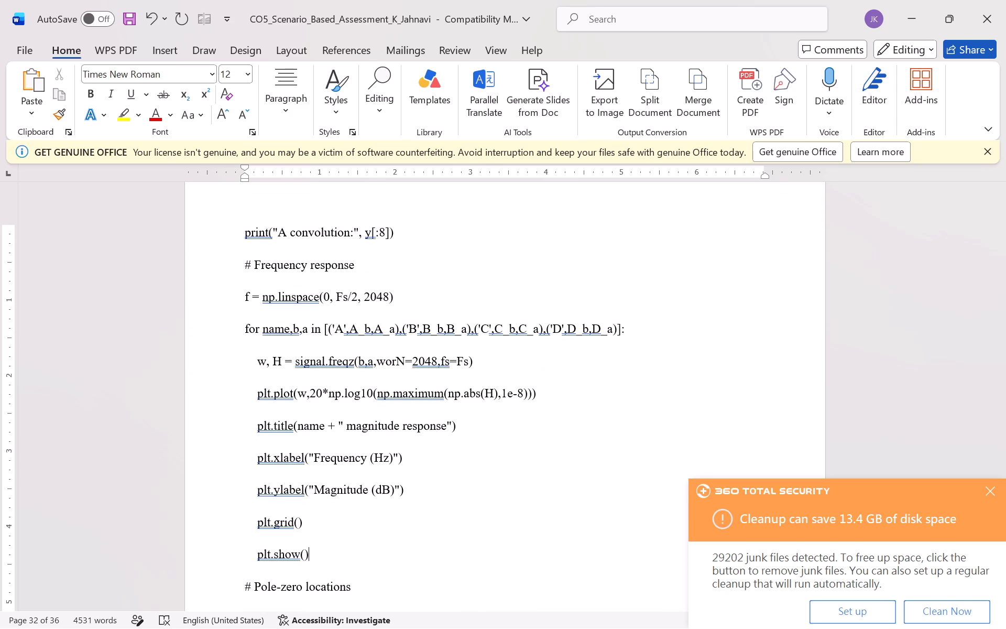
# Delete the blank line between the zeros and poles print statement and the "# Test signal" comment.
pyautogui.press('Down')
pyautogui.press('Down')
pyautogui.press('Down')
pyautogui.press('Down')
pyautogui.press('Down')
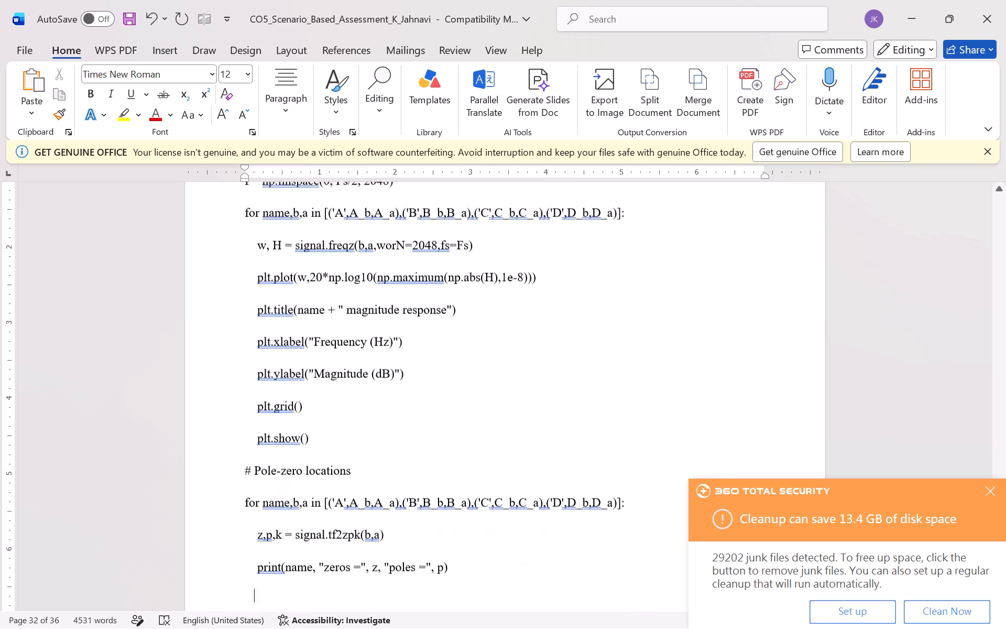
pyautogui.press('Down')
pyautogui.press('Up')
pyautogui.press('BackSpace')
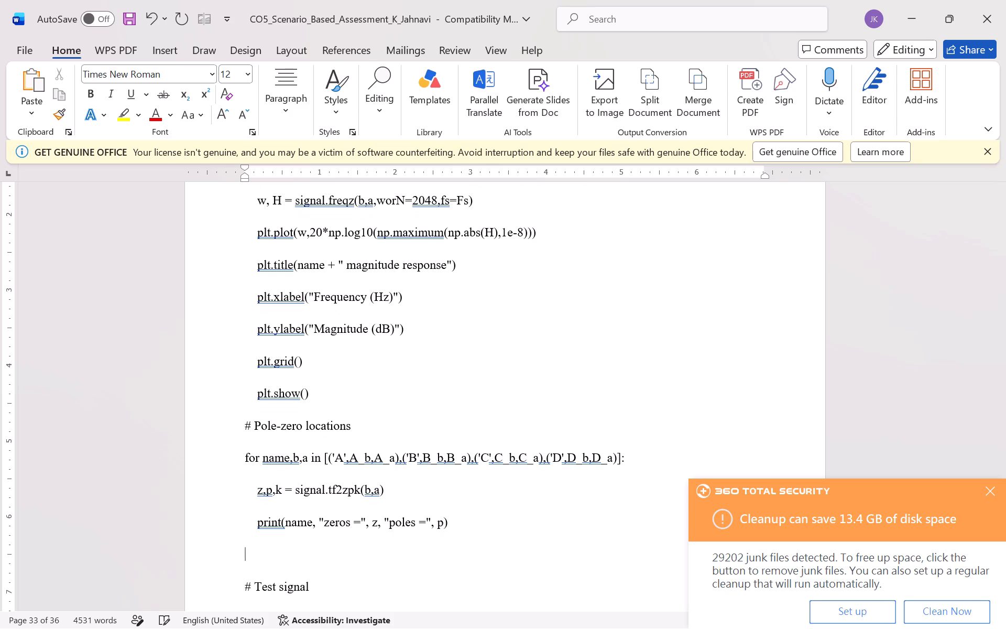
pyautogui.press('BackSpace')
# Delete the blank line in the test signal block above idx = (t >= 0.620) & (t < 0.635).
pyautogui.press('Down')
pyautogui.press('Down')
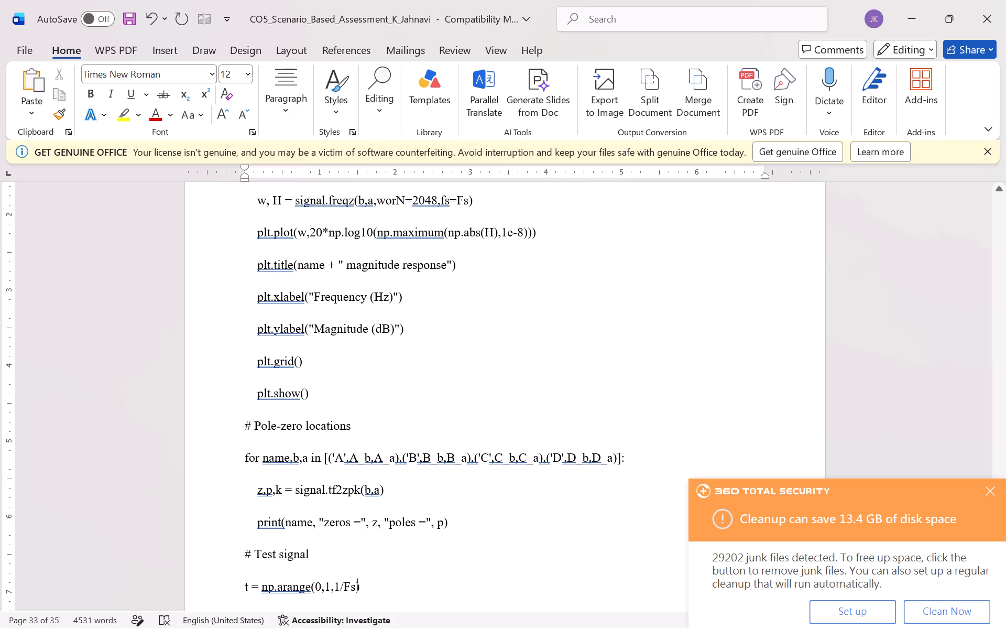
pyautogui.press('Down')
pyautogui.press('Down')
pyautogui.press('Down')
pyautogui.press('Down')
pyautogui.press('Down')
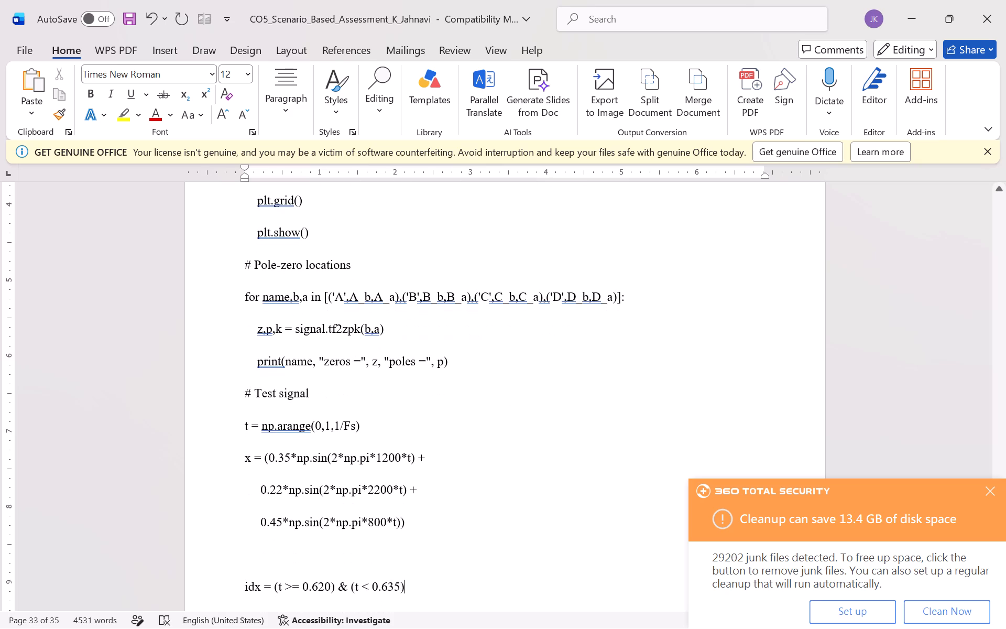
pyautogui.press('Up')
pyautogui.press('BackSpace')
pyautogui.press('BackSpace')
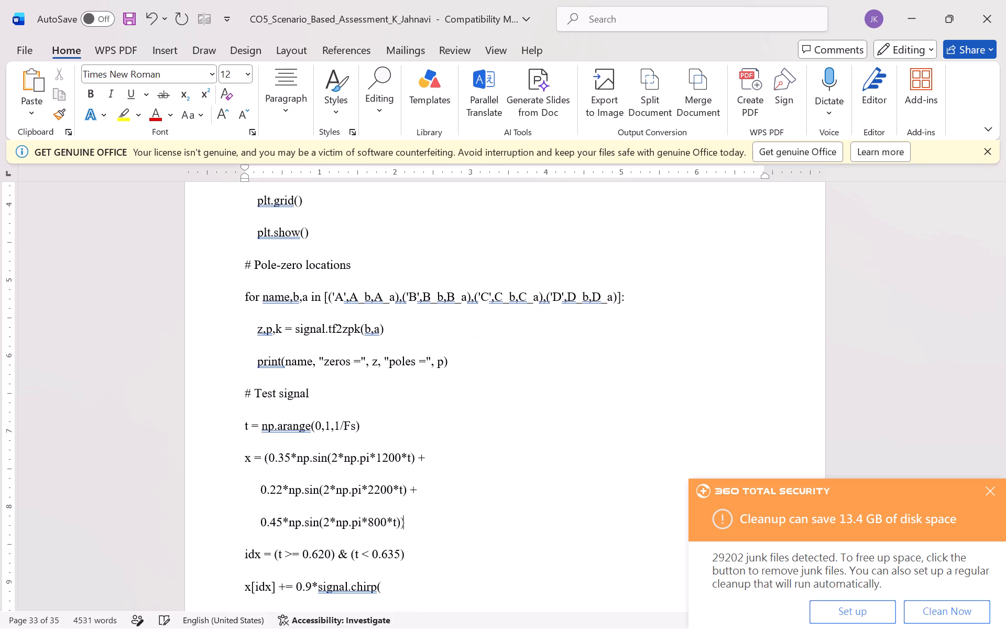
# Delete the blank line between the np.hanning(idx.sum()) line and the "# FFT" comment.
pyautogui.press('Down')
pyautogui.press('Down')
pyautogui.press('Down')
pyautogui.press('Down')
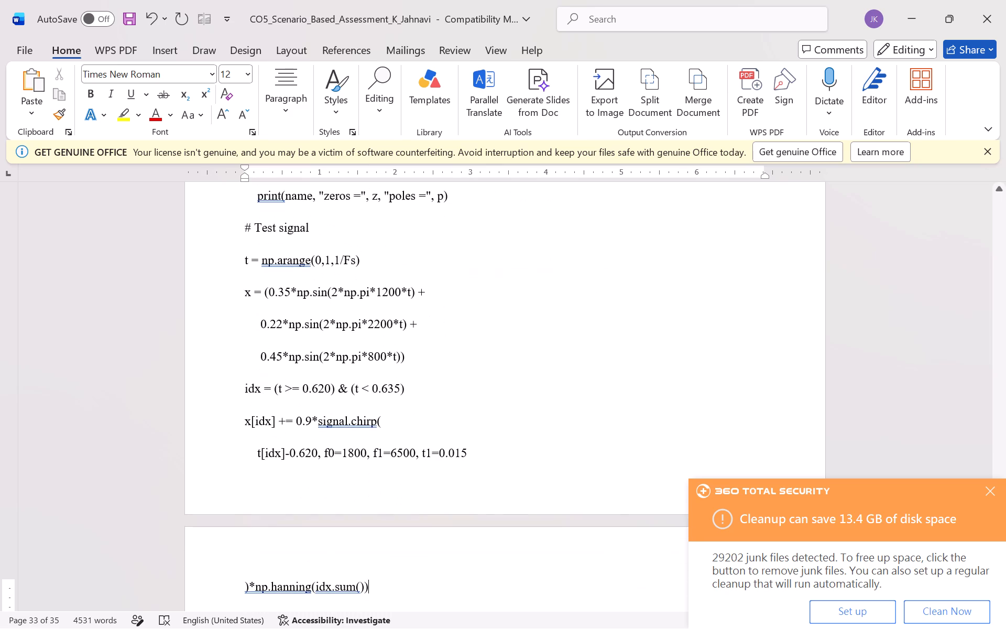
pyautogui.press('Down')
pyautogui.press('BackSpace')
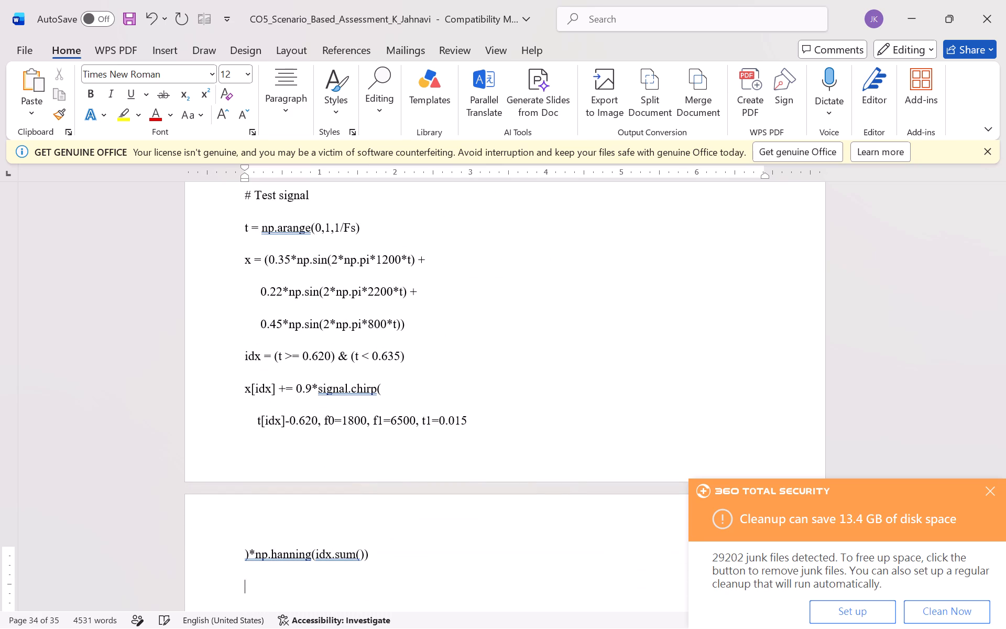
pyautogui.press('BackSpace')
# Delete the blank line between the FFT block's plt.show() and the "# STFT" comment, keeping plt.show() intact.
pyautogui.press('Down')
pyautogui.press('Down')
pyautogui.press('Down')
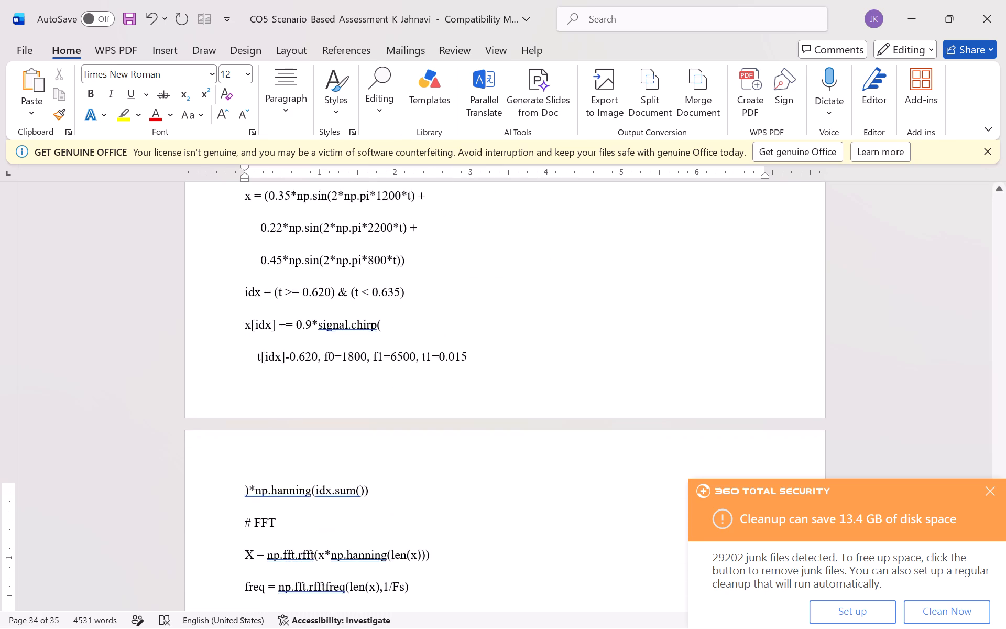
pyautogui.press('Down')
pyautogui.press('Down')
pyautogui.press('Down')
pyautogui.press('Down')
pyautogui.press('Down')
pyautogui.press('Down')
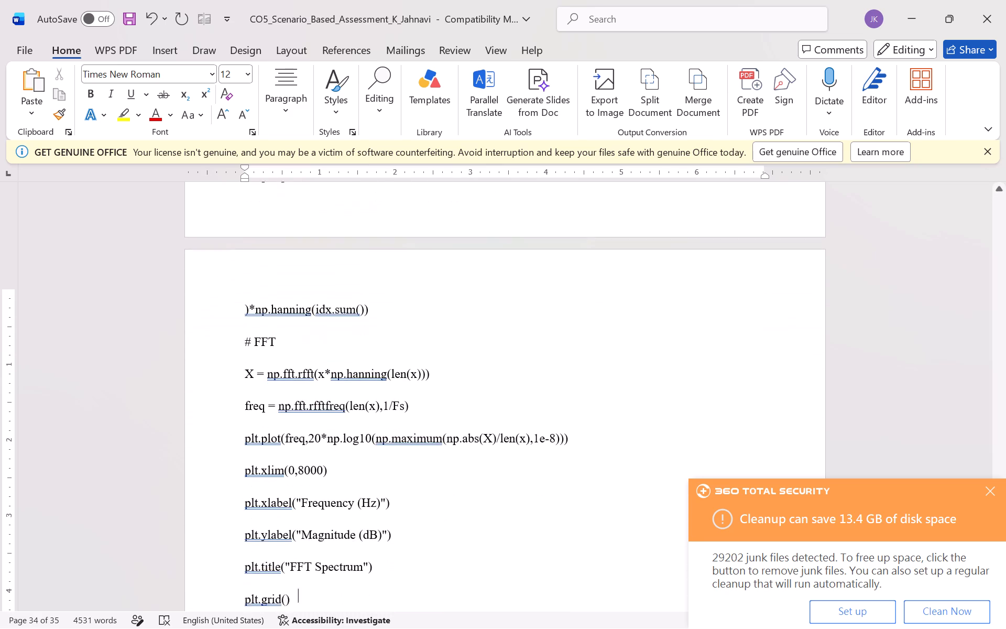
pyautogui.press('Down')
pyautogui.press('BackSpace')
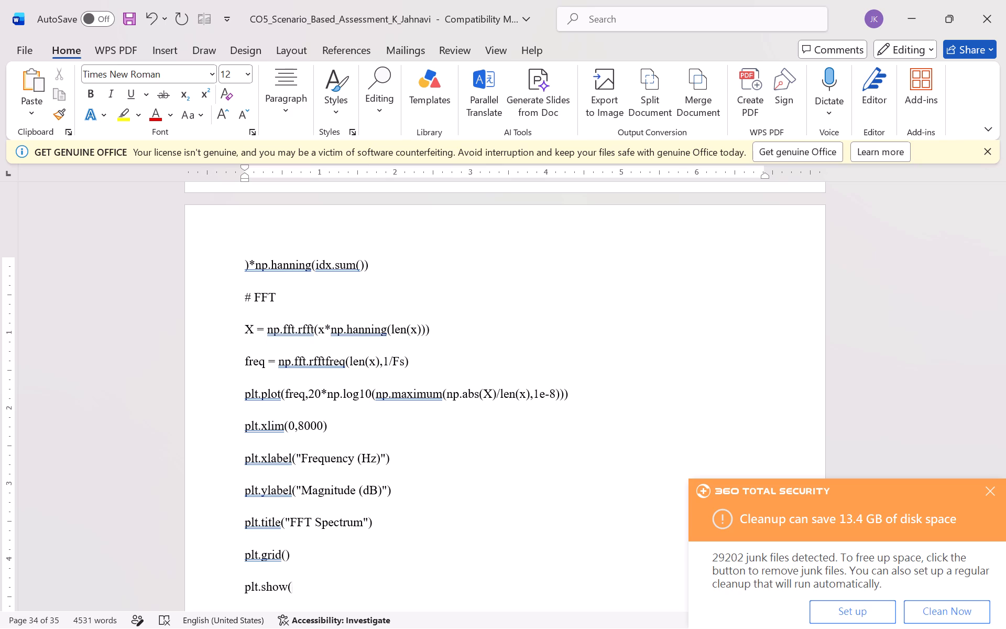
pyautogui.hotkey('ctrl', 'z')
pyautogui.press('Down')
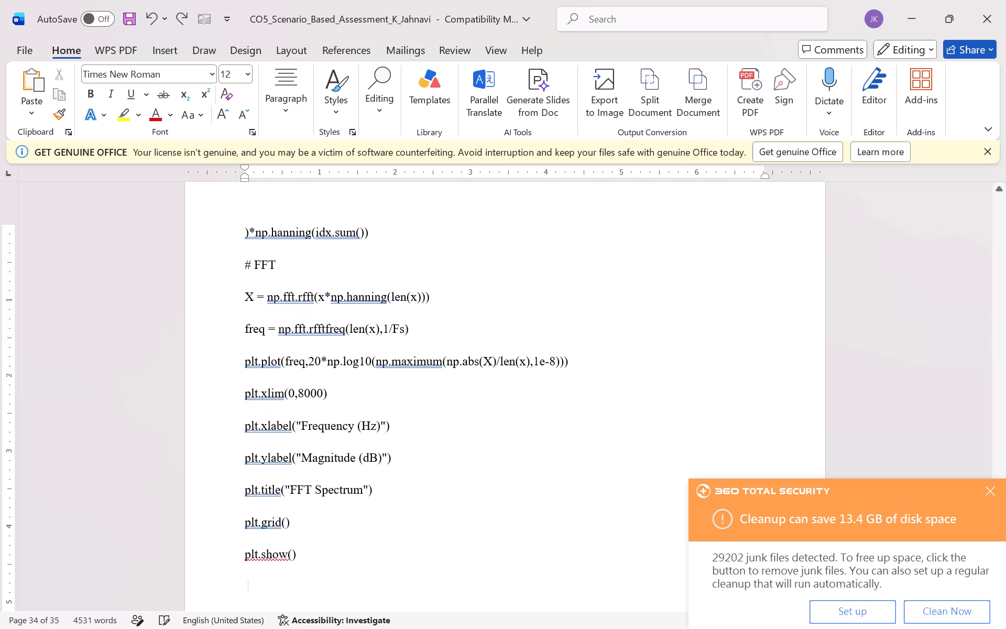
pyautogui.press('BackSpace')
pyautogui.press('Down')
pyautogui.press('Down')
pyautogui.press('Up')
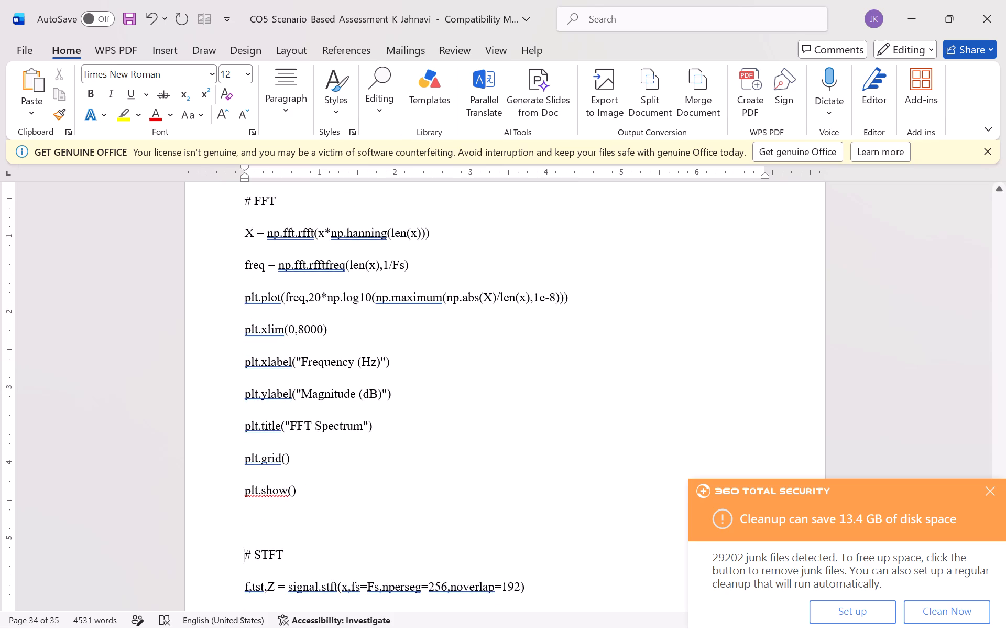
pyautogui.press('Up')
pyautogui.press('BackSpace')
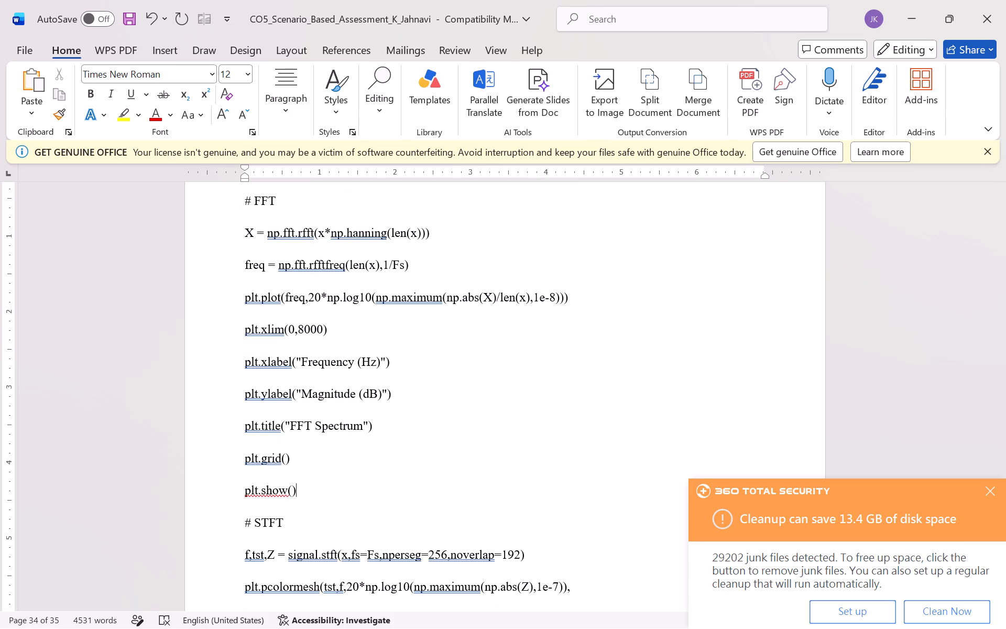
# Delete the blank line between the STFT block's plt.show() and the "# Proposed A-B-D chain" comment.
pyautogui.press('Down')
pyautogui.press('Down')
pyautogui.press('Down')
pyautogui.press('Down')
pyautogui.press('Down')
pyautogui.press('Down')
pyautogui.press('Down')
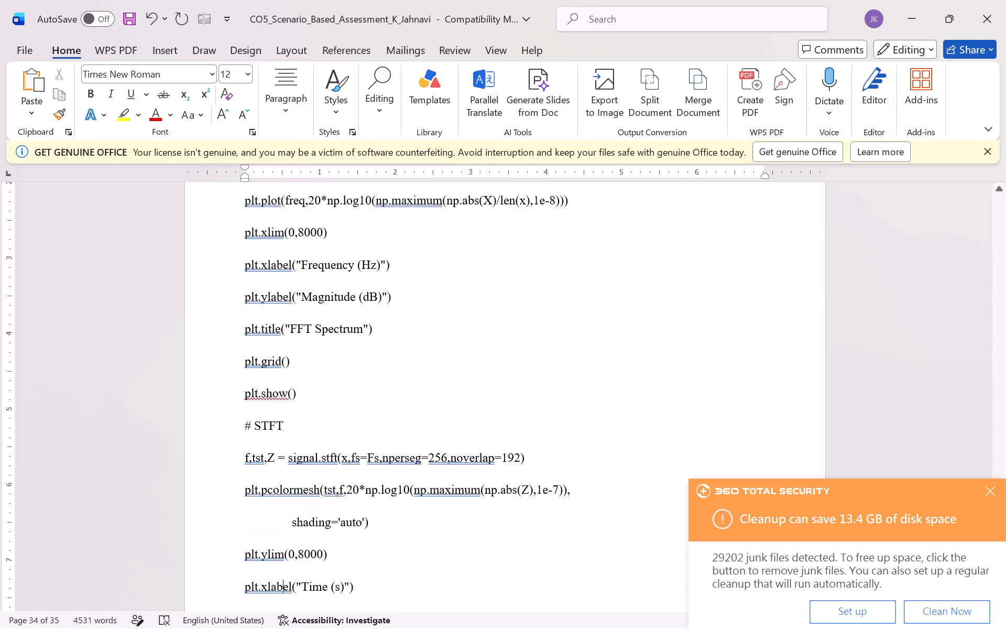
pyautogui.press('Down')
pyautogui.press('Down')
pyautogui.press('Down')
pyautogui.press('Down')
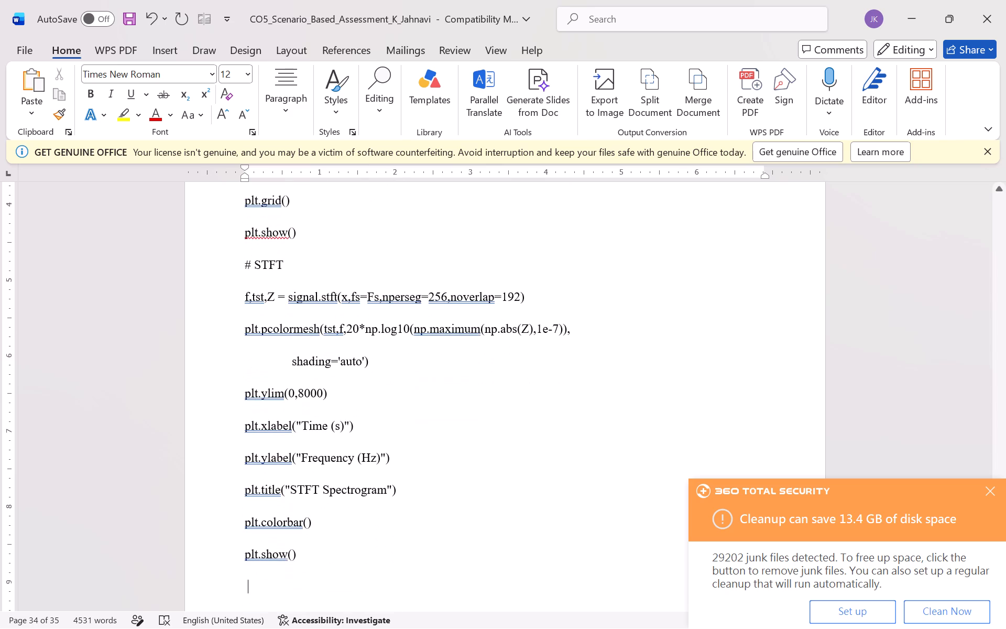
pyautogui.press('BackSpace')
pyautogui.press('BackSpace')
# Delete the blank line between the A-B-D gain print statement and the "# 800 Hz notch redesign" comment.
pyautogui.press('Down')
pyautogui.press('Down')
pyautogui.press('Down')
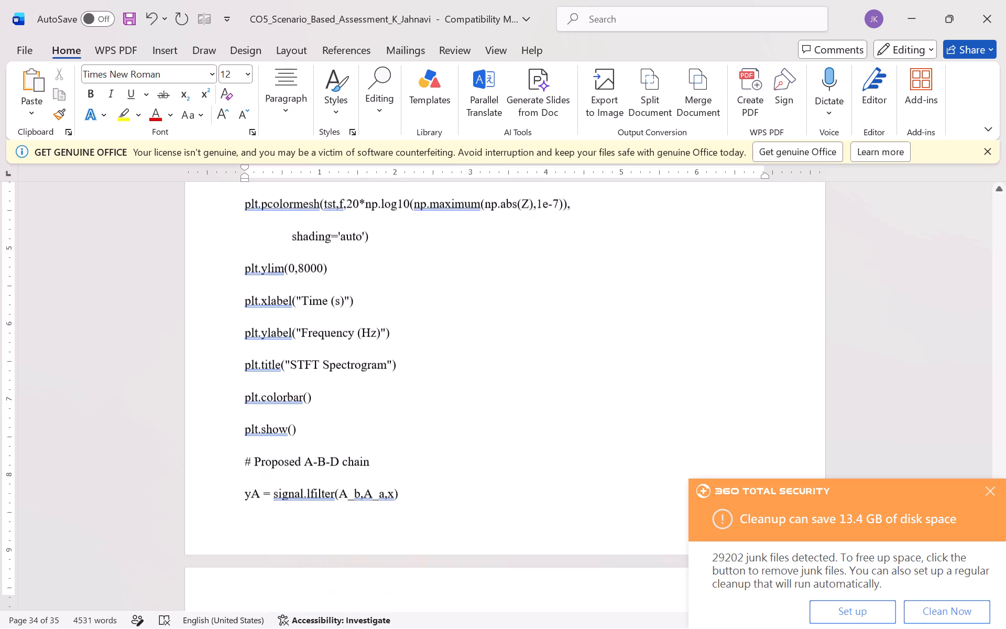
pyautogui.press('Down')
pyautogui.press('Down')
pyautogui.press('Down')
pyautogui.press('BackSpace')
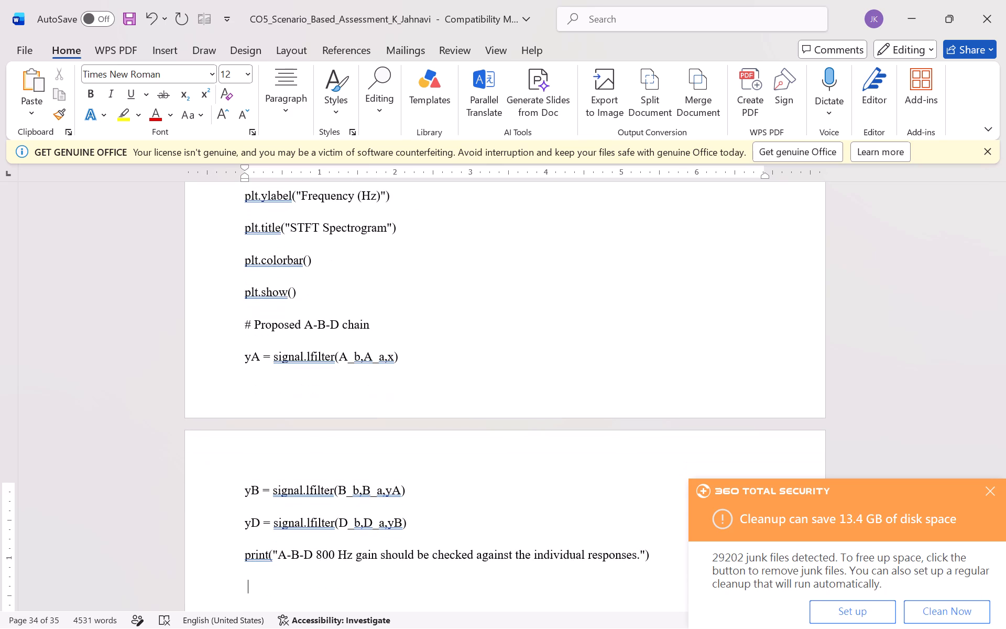
pyautogui.press('BackSpace')
# Delete the trailing blank line after the final plt.show() of the 800 Hz notch redesign code.
pyautogui.press('Down')
pyautogui.press('Down')
pyautogui.press('Down')
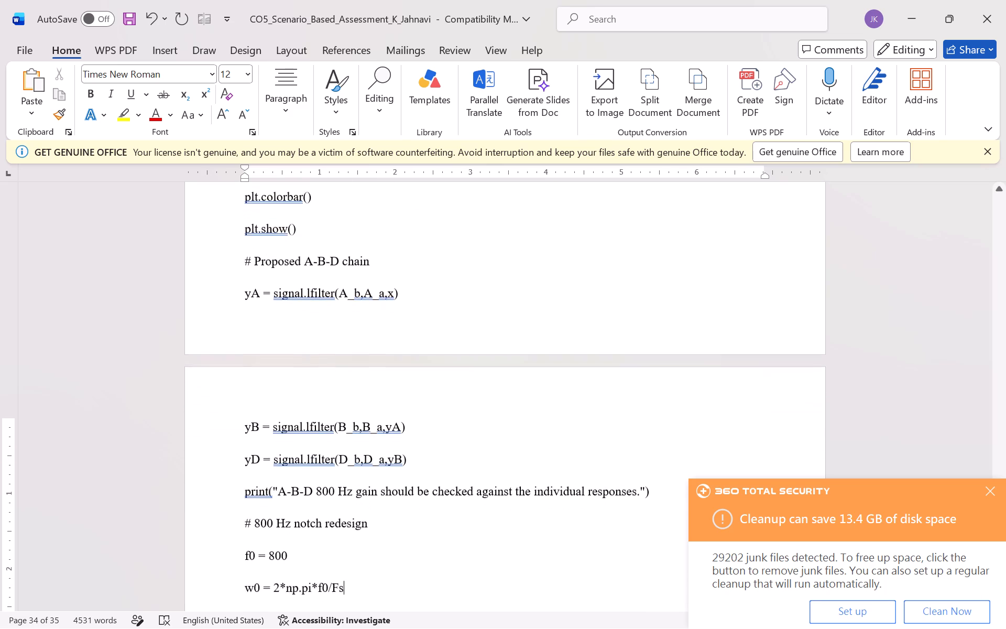
pyautogui.press('Down')
pyautogui.press('Down')
pyautogui.press('Down')
pyautogui.press('Down')
pyautogui.press('Down')
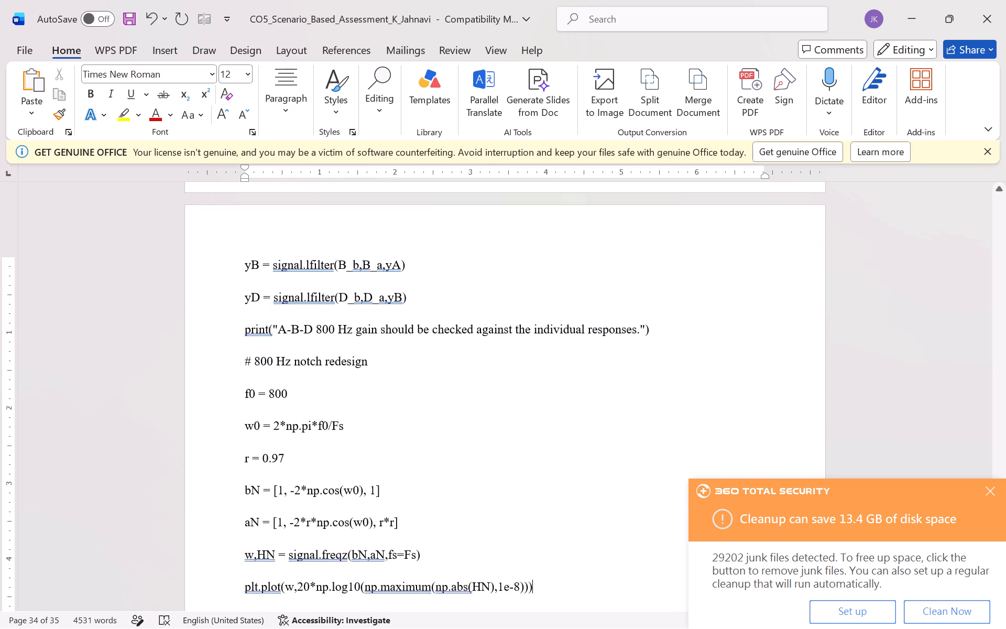
pyautogui.press('Down')
pyautogui.press('Down')
pyautogui.press('Down')
pyautogui.press('Down')
pyautogui.press('Down')
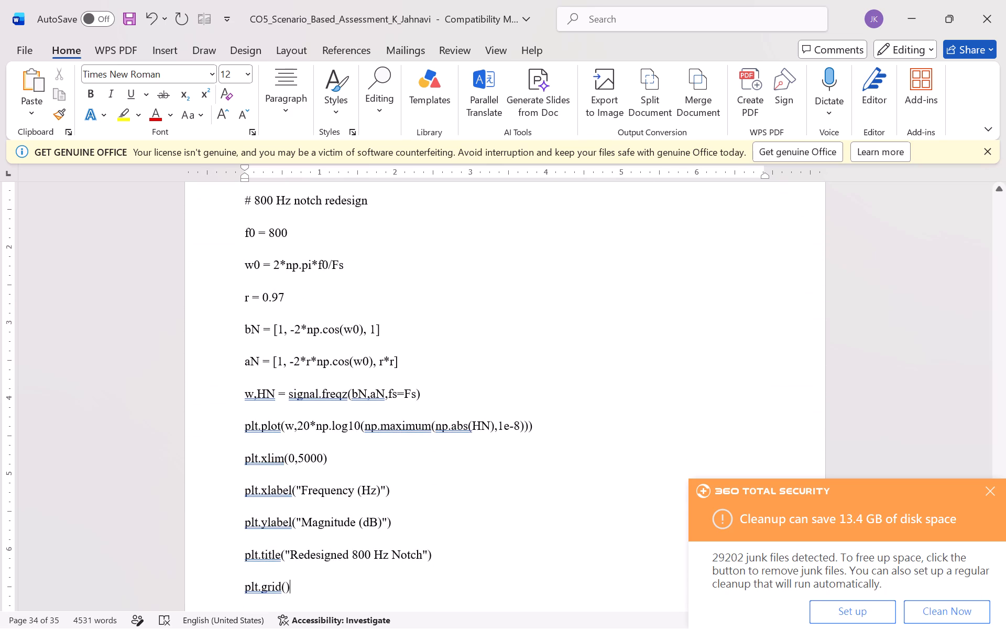
pyautogui.press('Down')
pyautogui.press('Down')
pyautogui.press('Down')
pyautogui.press('BackSpace')
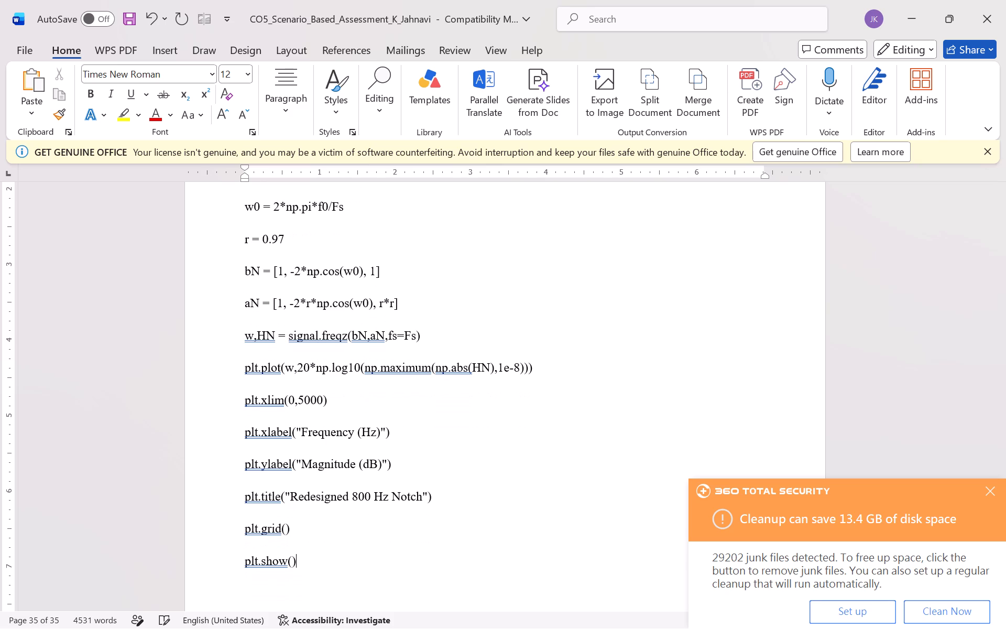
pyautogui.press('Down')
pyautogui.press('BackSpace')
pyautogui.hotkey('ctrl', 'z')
# Delete the introductory paragraph between the "APPENDIX – PYTHON VERIFICATION CODE" heading and the first import line.
pyautogui.scroll(-2, 306, 478)
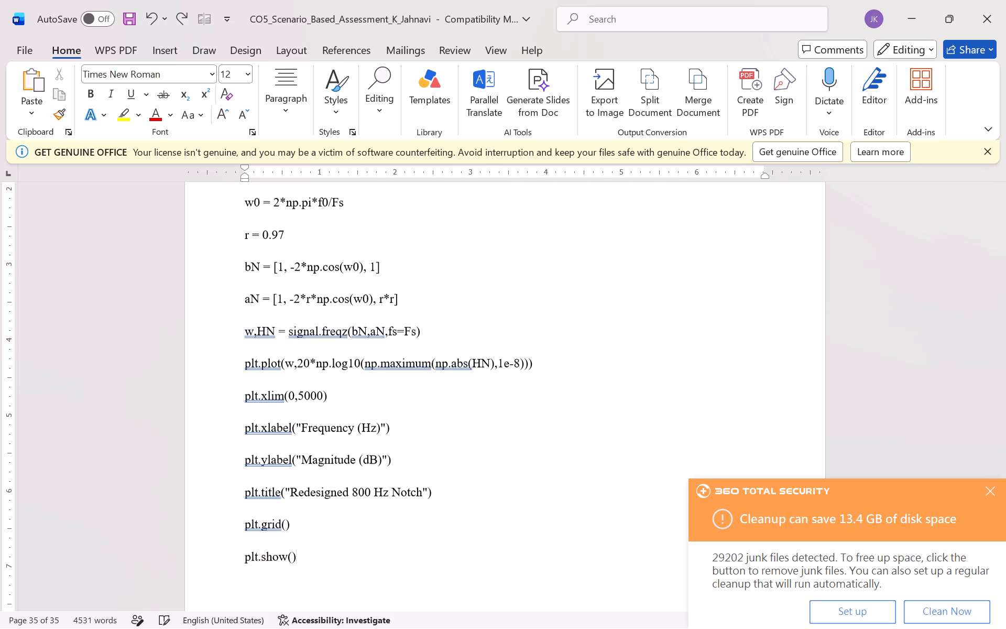
pyautogui.scroll(-3, 306, 478)
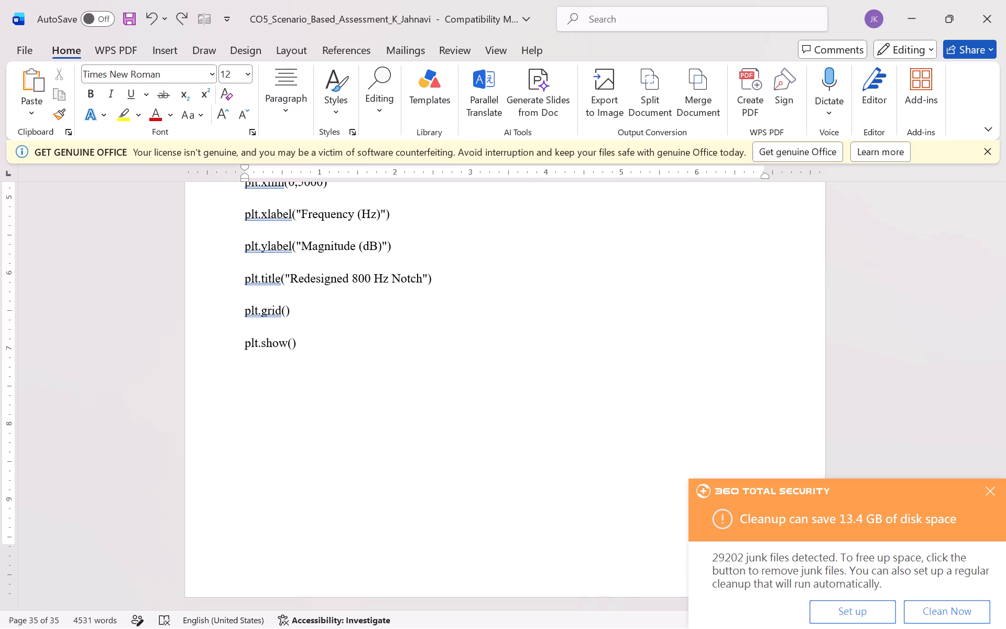
pyautogui.scroll(4, 306, 478)
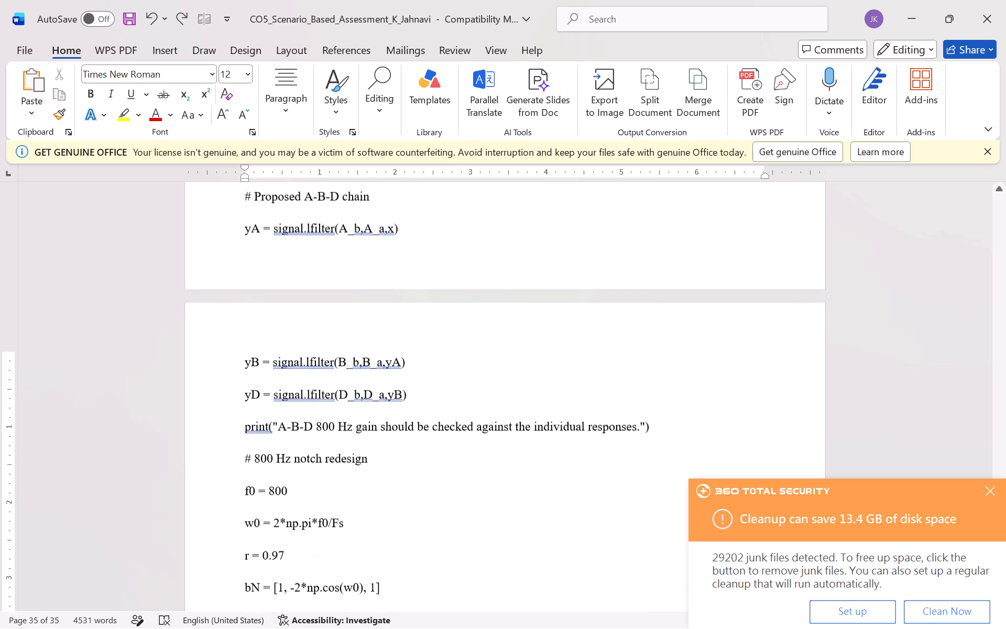
pyautogui.scroll(4, 306, 478)
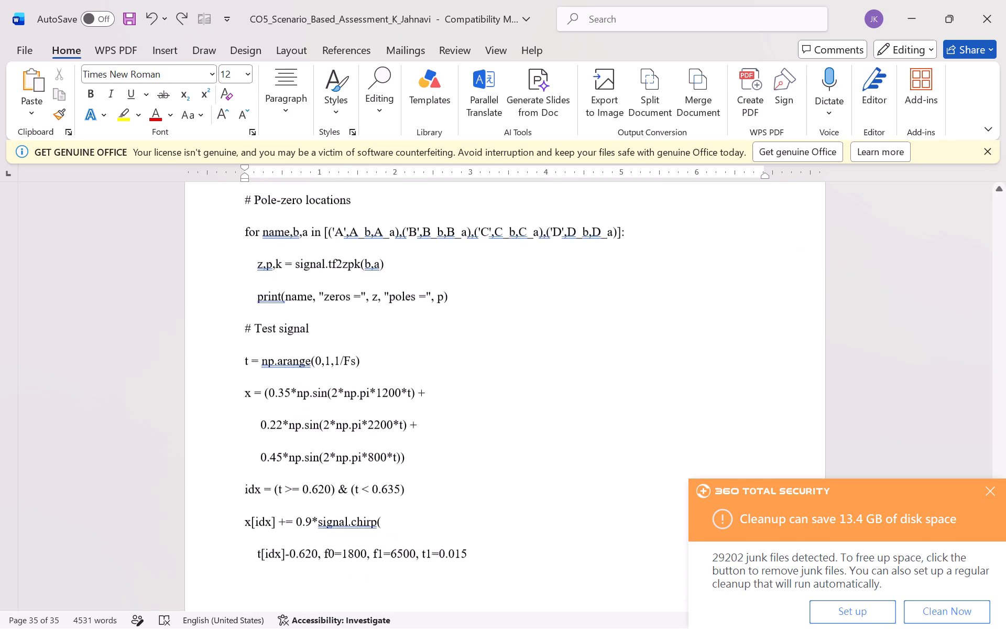
pyautogui.scroll(2, 306, 478)
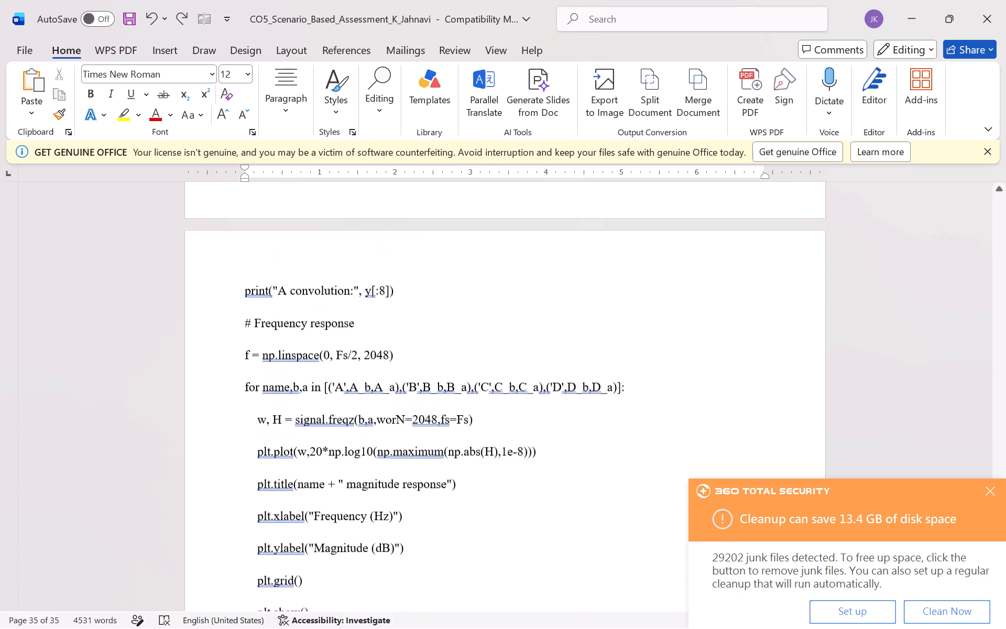
pyautogui.scroll(3, 306, 478)
pyautogui.scroll(-1, 306, 478)
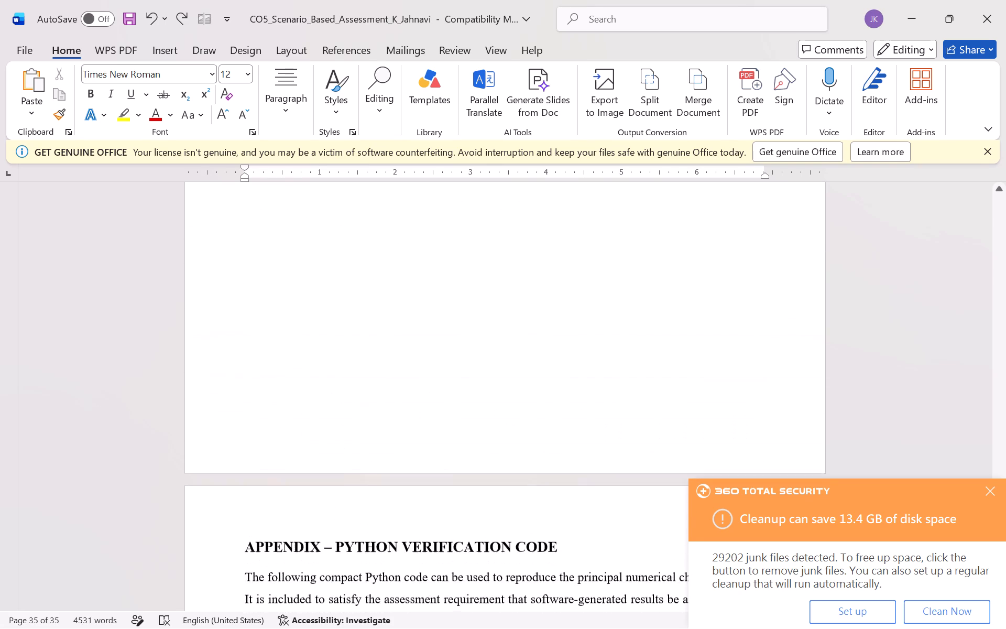
pyautogui.scroll(-3, 306, 478)
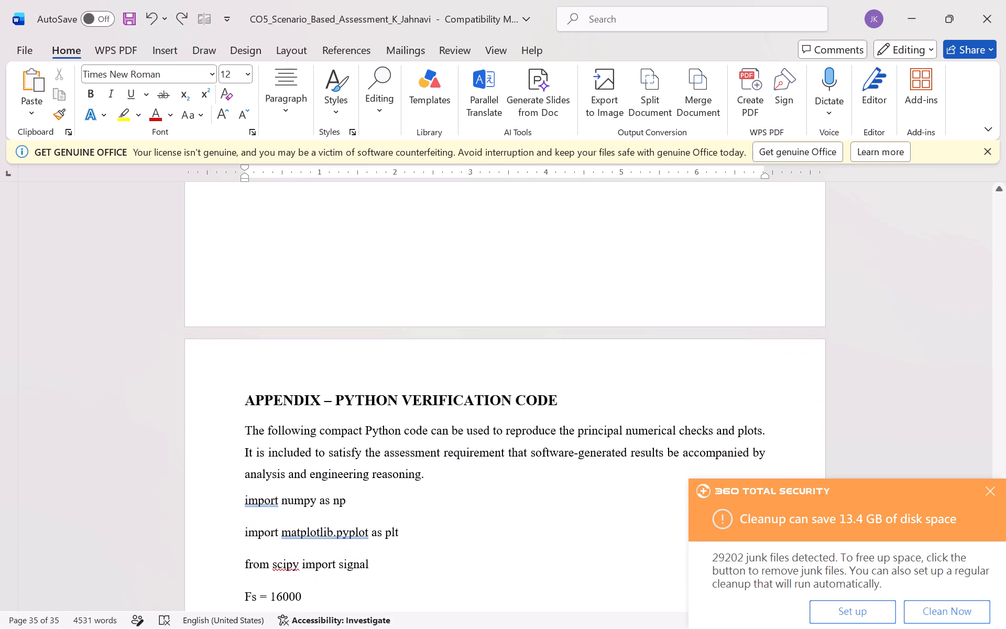
pyautogui.moveTo(243, 431); pyautogui.dragTo(397, 481)
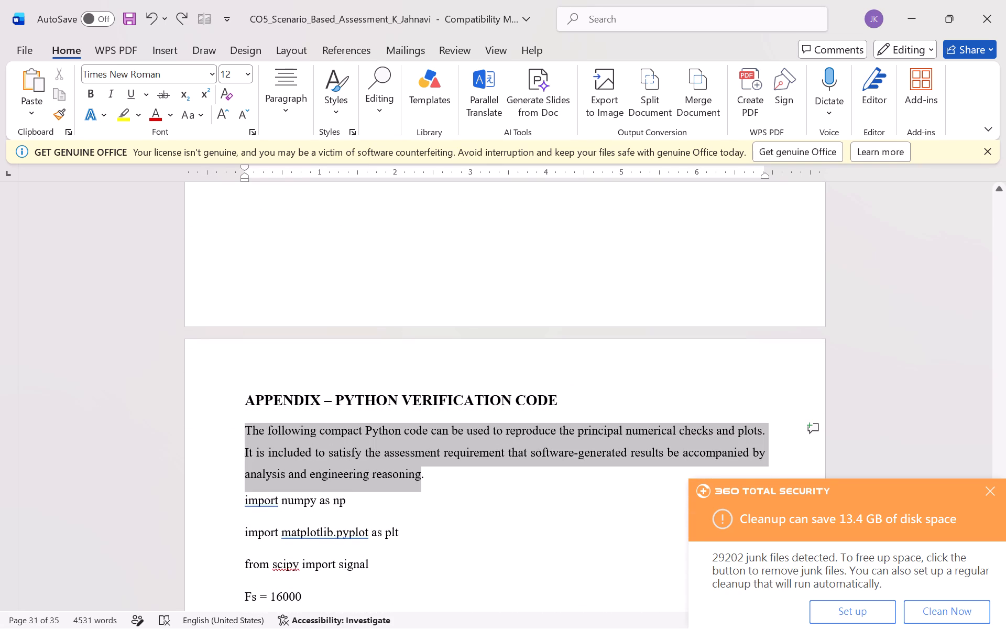
pyautogui.moveTo(397, 481); pyautogui.dragTo(434, 481)
pyautogui.press('BackSpace')
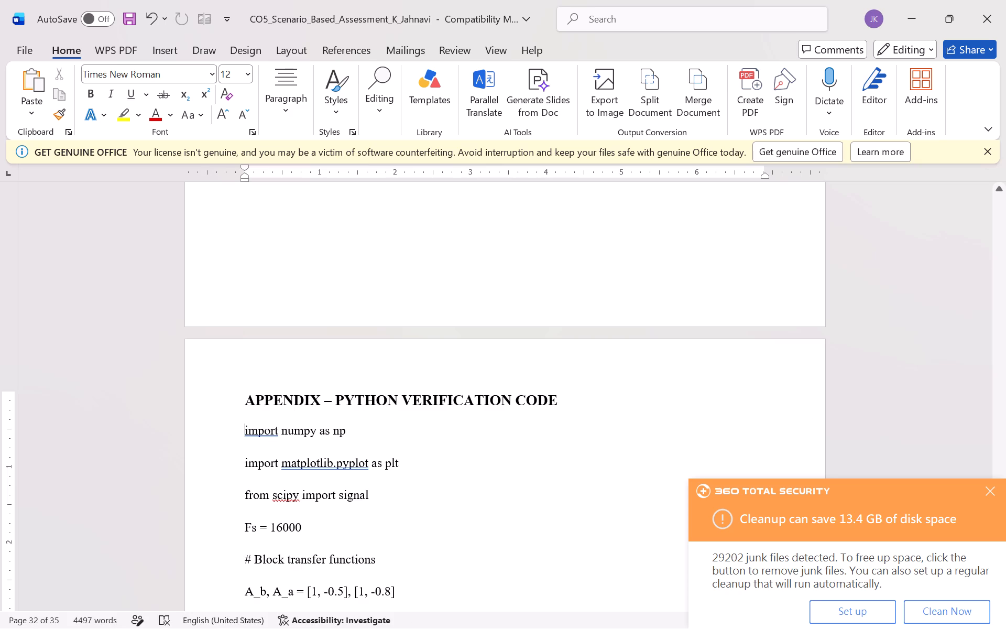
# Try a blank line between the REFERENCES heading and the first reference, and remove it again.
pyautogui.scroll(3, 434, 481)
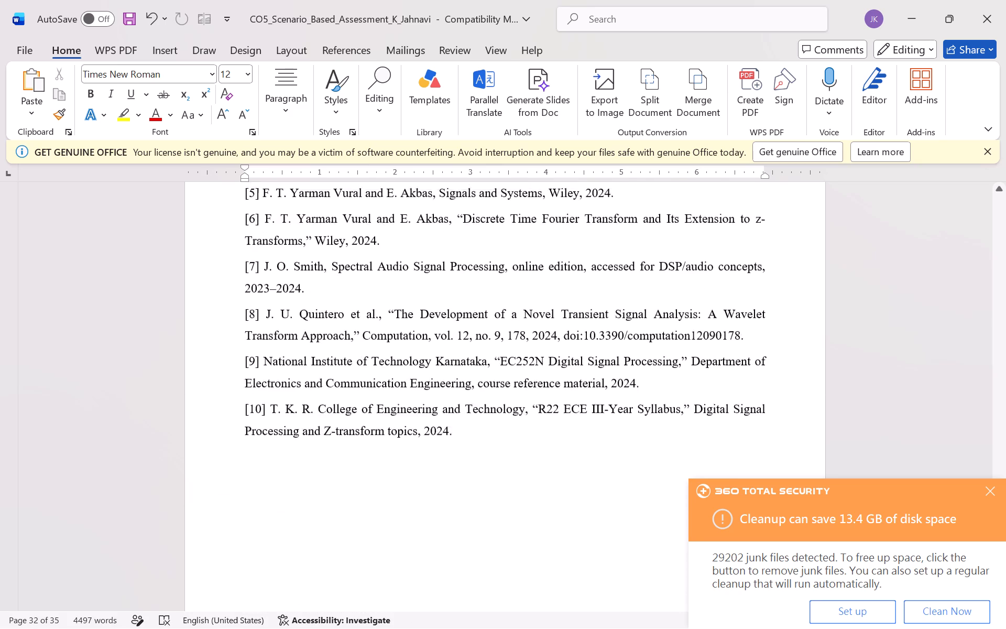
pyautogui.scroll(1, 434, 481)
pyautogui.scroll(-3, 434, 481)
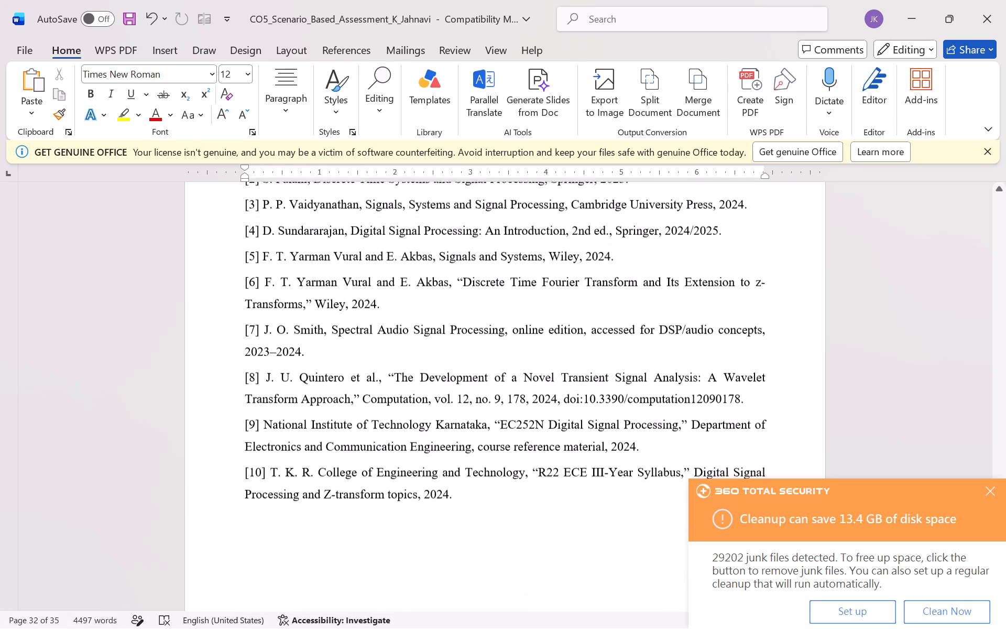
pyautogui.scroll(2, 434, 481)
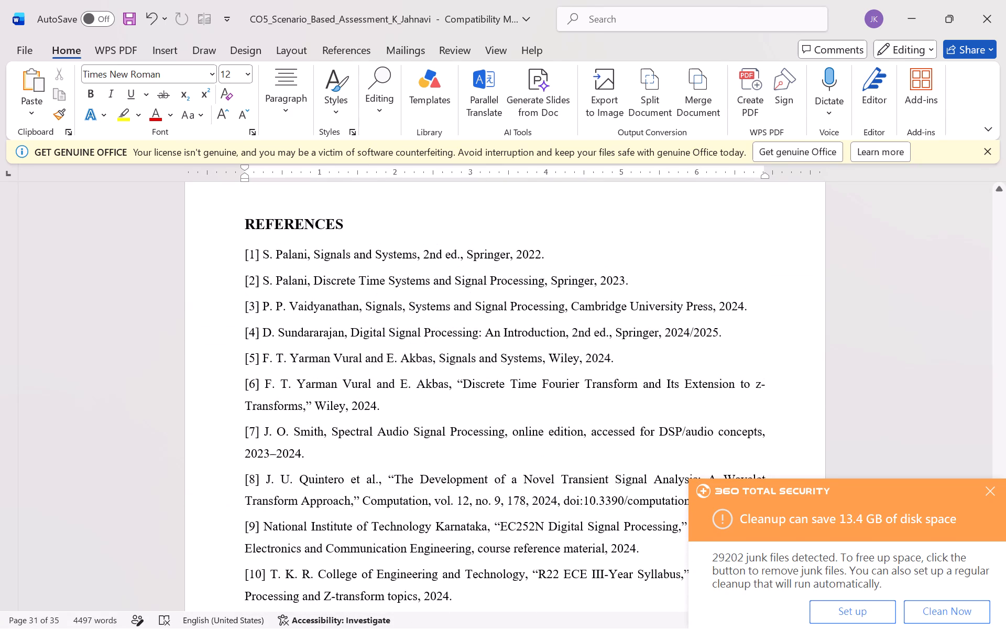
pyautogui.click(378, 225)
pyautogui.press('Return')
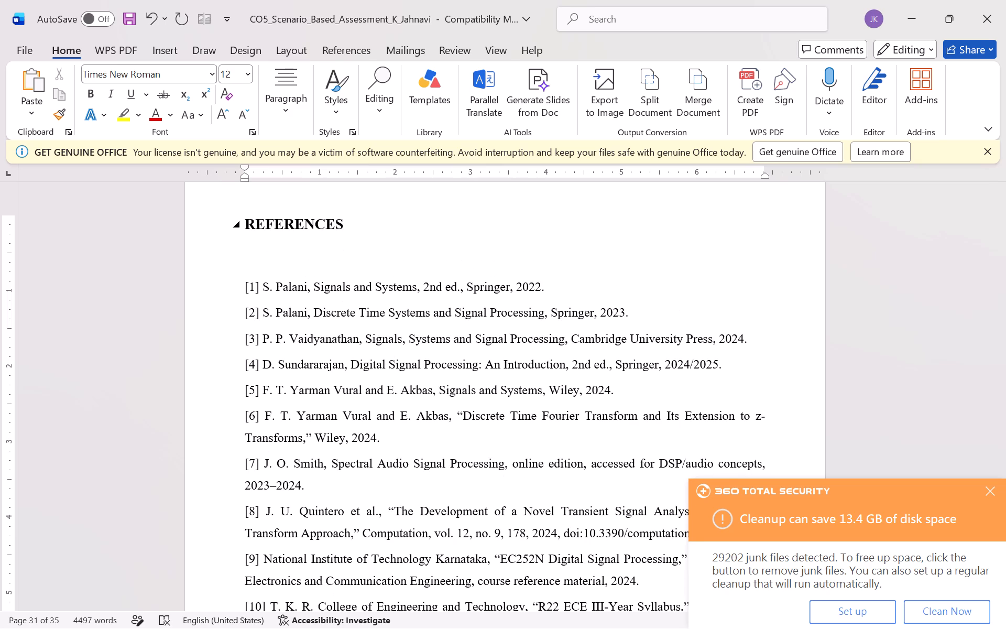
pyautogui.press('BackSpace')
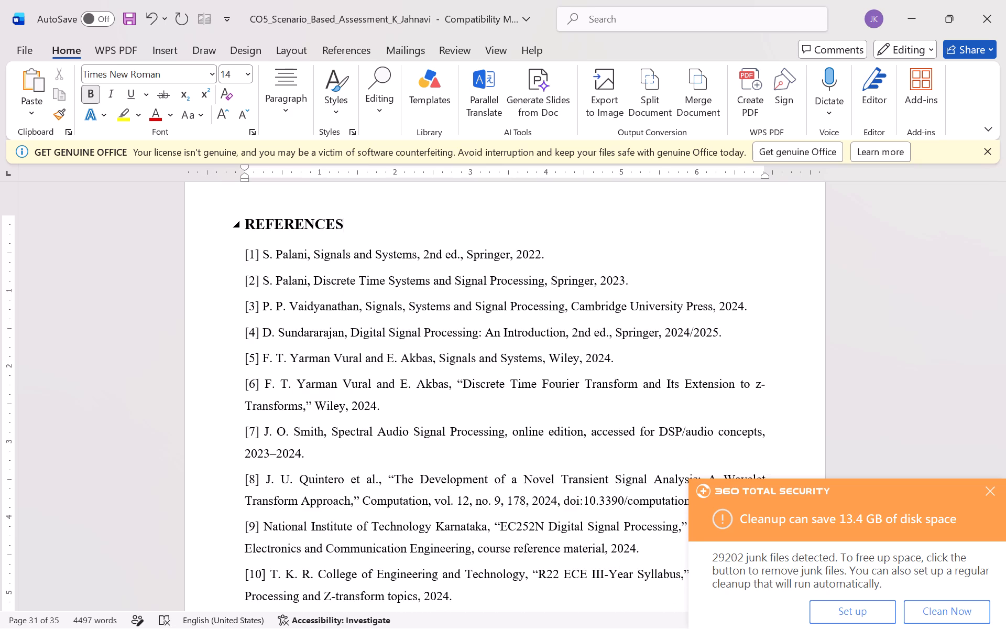
# Review the layout and headings backward from the Conclusion through Stages 6 to 3 and the end of Stage 2.
pyautogui.scroll(4, 378, 225)
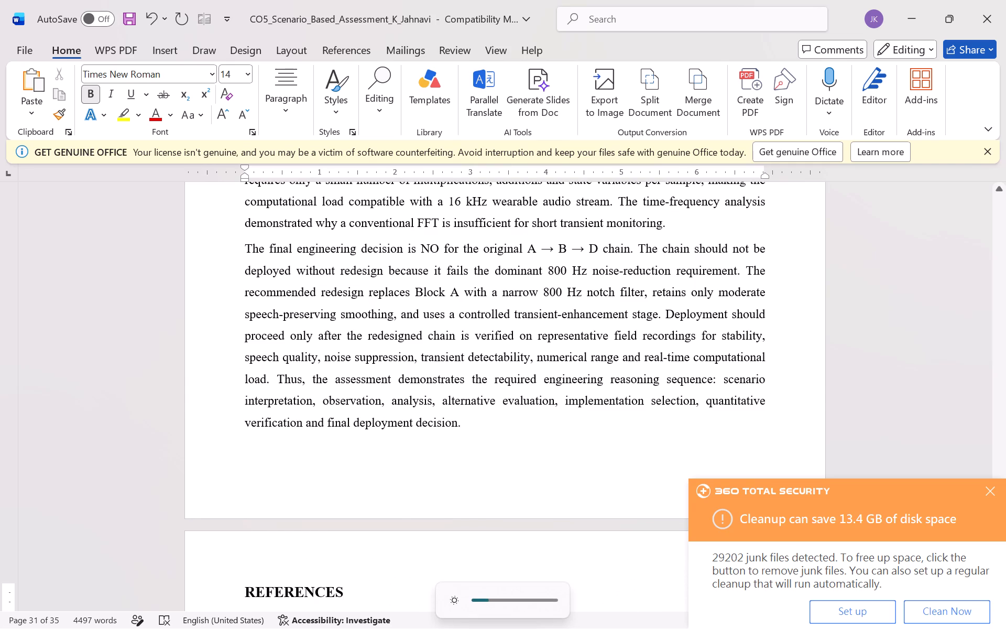
pyautogui.scroll(5, 378, 225)
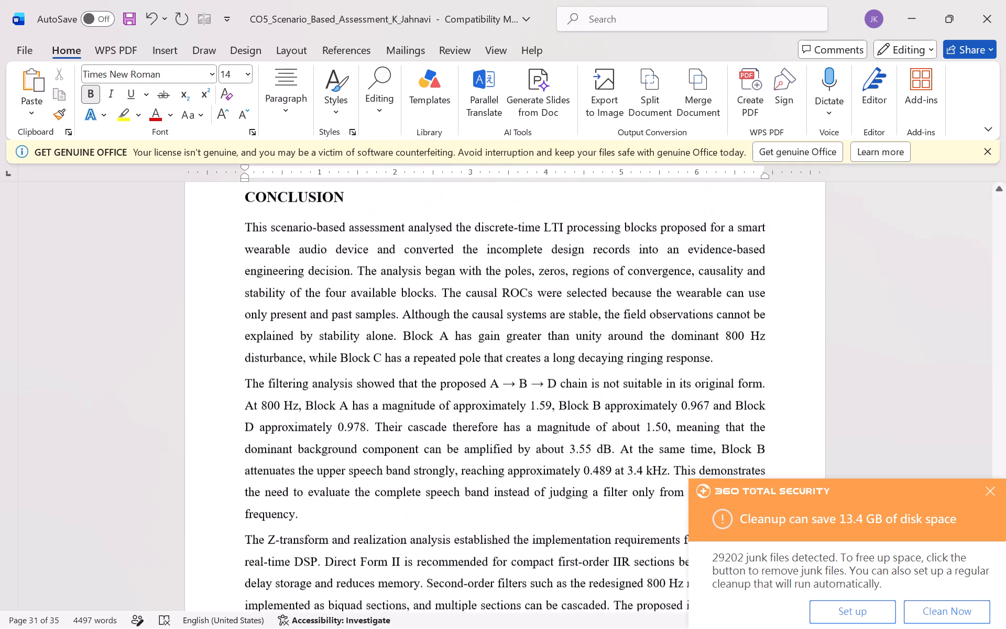
pyautogui.scroll(4, 378, 225)
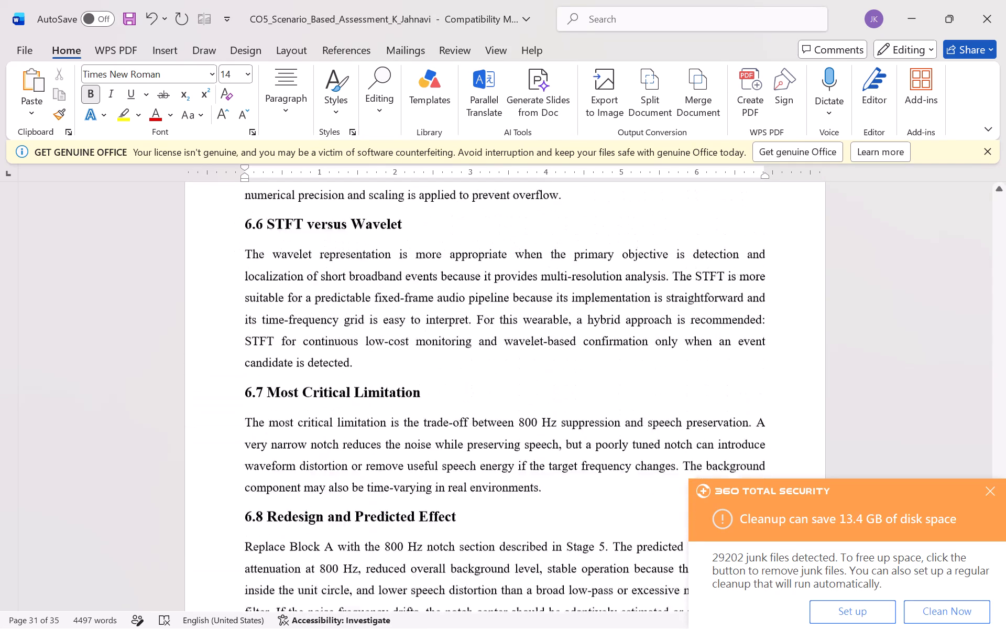
pyautogui.scroll(6, 378, 225)
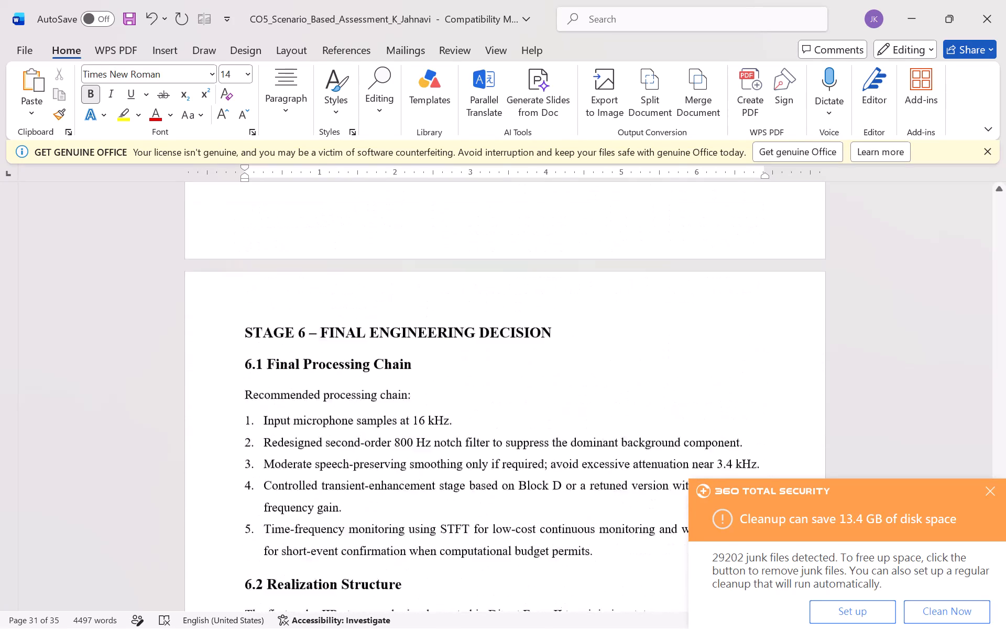
pyautogui.scroll(3, 378, 225)
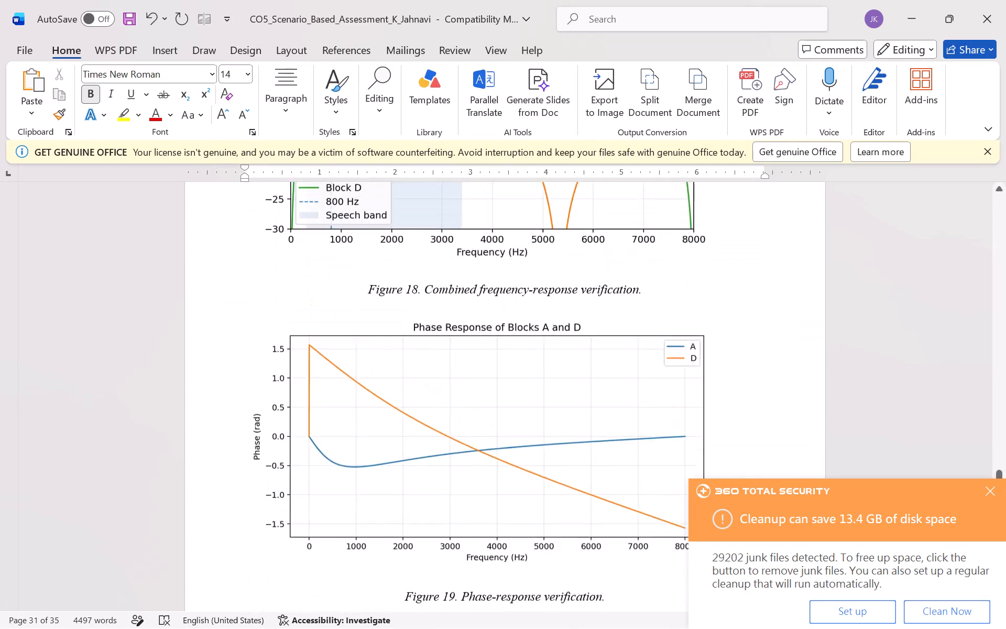
pyautogui.scroll(4, 378, 225)
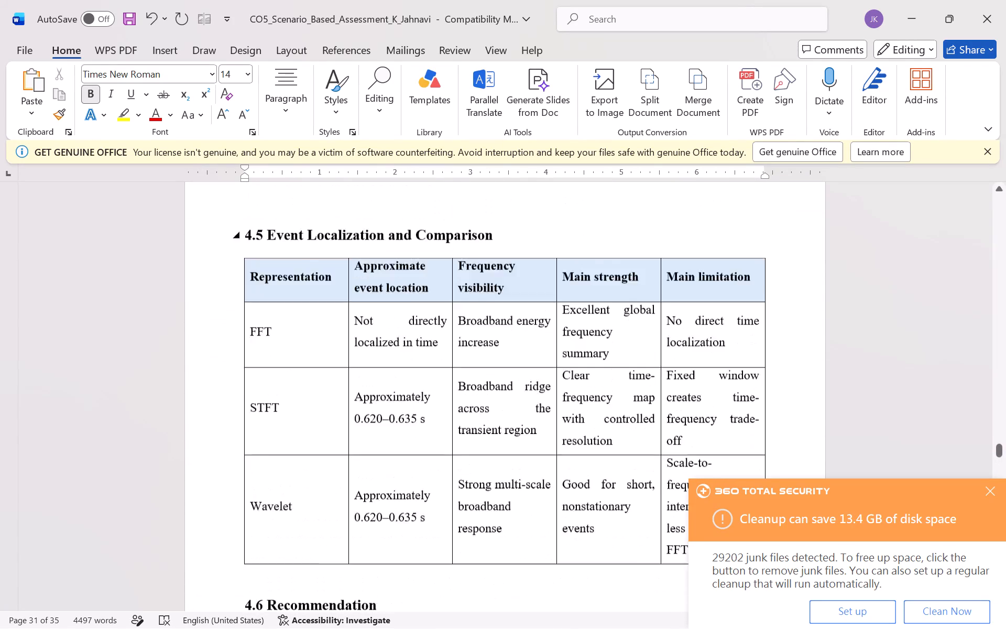
pyautogui.scroll(4, 378, 225)
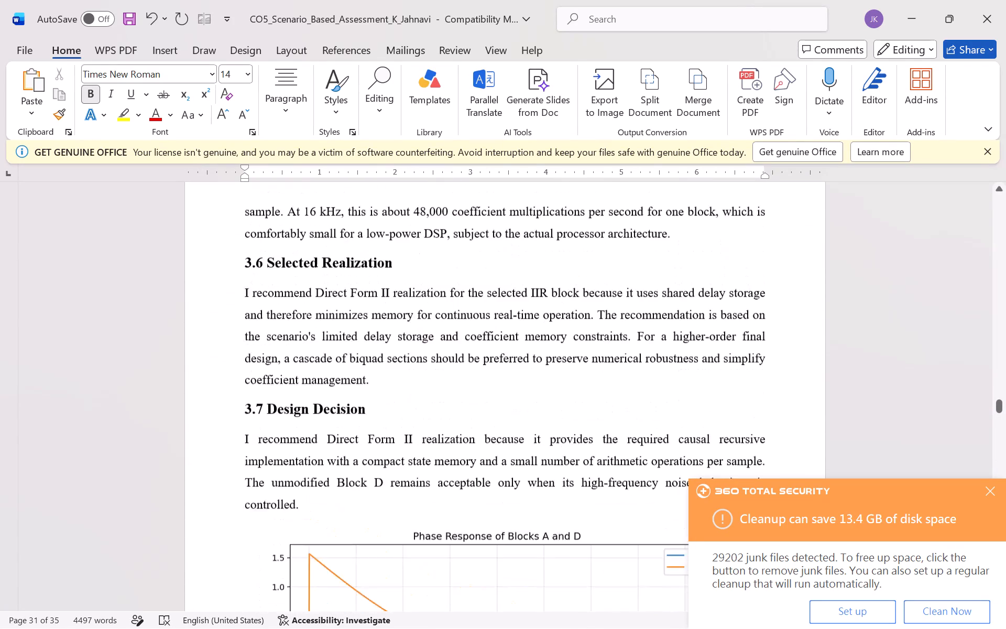
pyautogui.scroll(3, 378, 225)
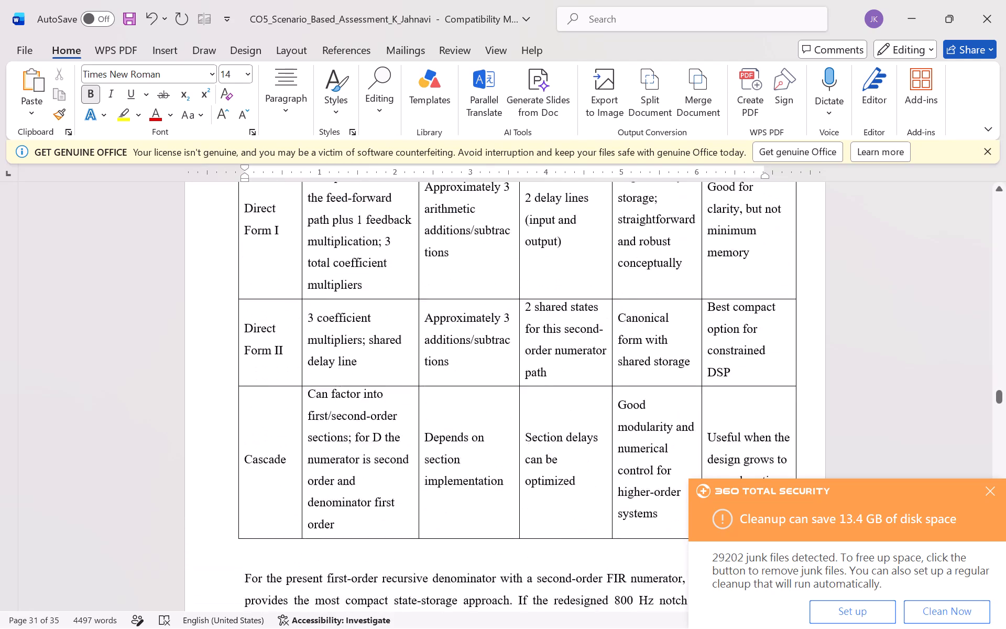
pyautogui.scroll(3, 378, 225)
pyautogui.scroll(-1, 378, 225)
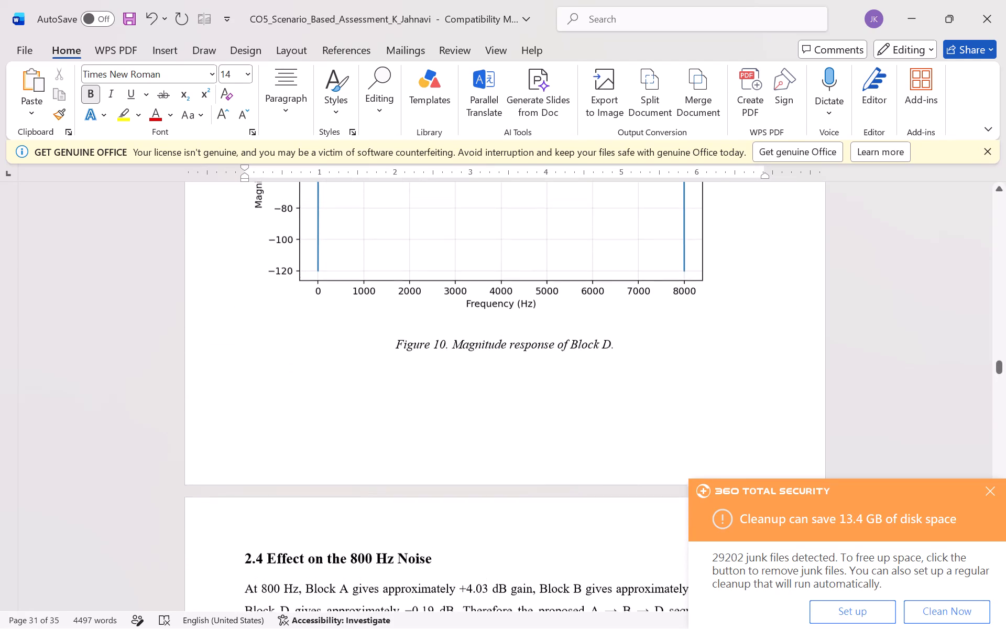
pyautogui.scroll(-1, 378, 225)
pyautogui.scroll(1, 378, 225)
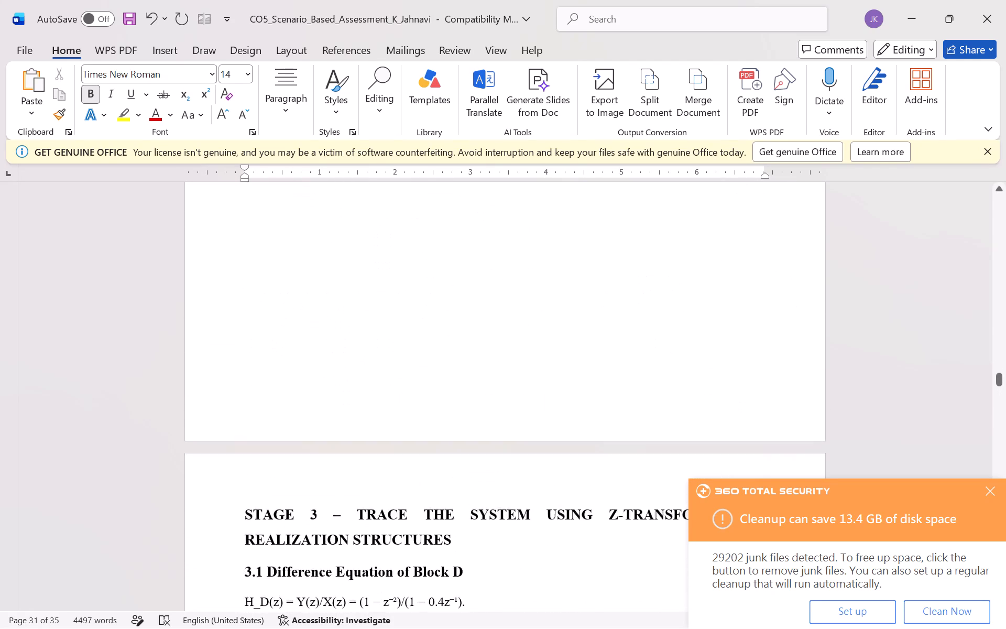
# Left-align the two-line "STAGE 3 – TRACE THE SYSTEM USING Z-TRANSFORM AND REALIZATION STRUCTURES" heading.
pyautogui.scroll(-3, 378, 225)
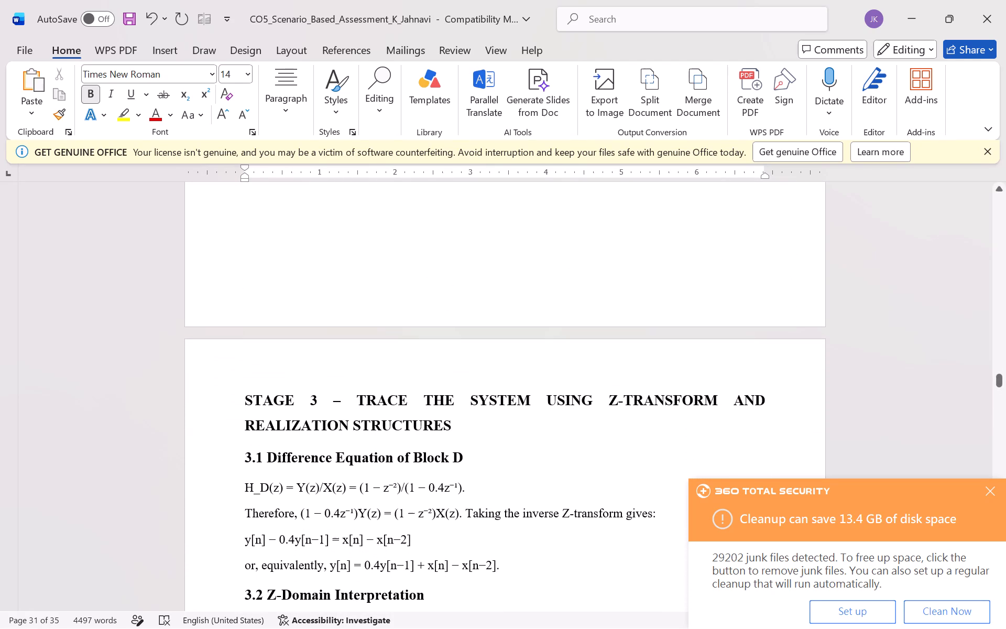
pyautogui.moveTo(242, 397); pyautogui.dragTo(382, 396)
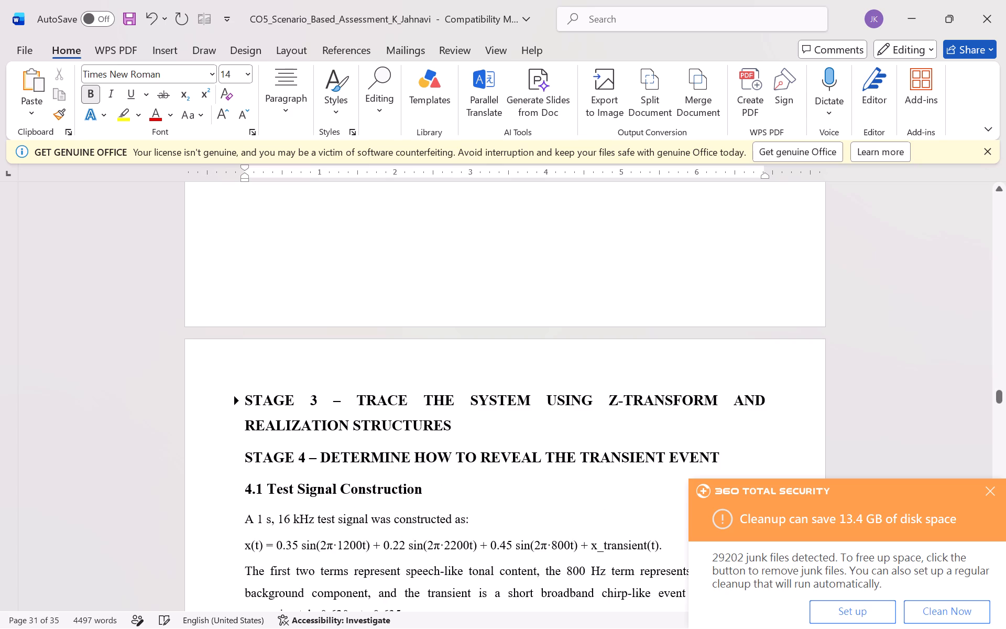
pyautogui.moveTo(382, 396); pyautogui.dragTo(404, 396)
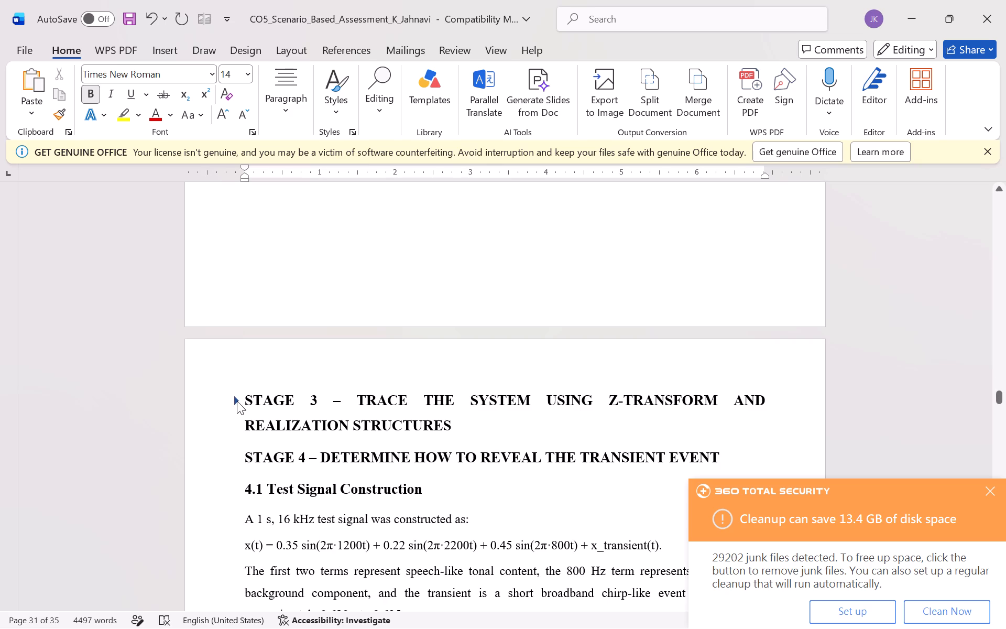
pyautogui.click(236, 398)
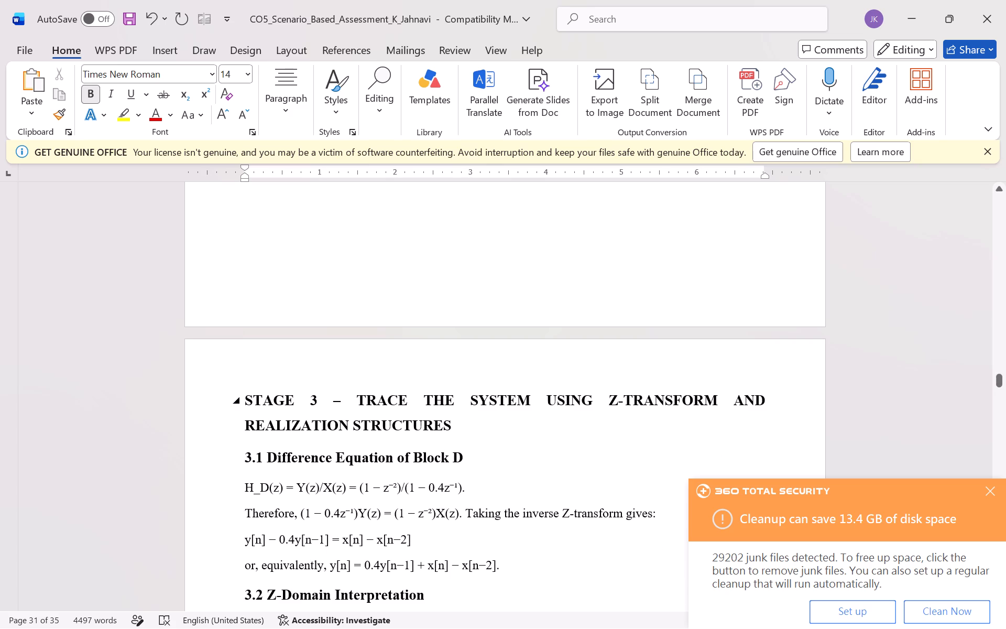
pyautogui.moveTo(245, 397); pyautogui.dragTo(463, 426)
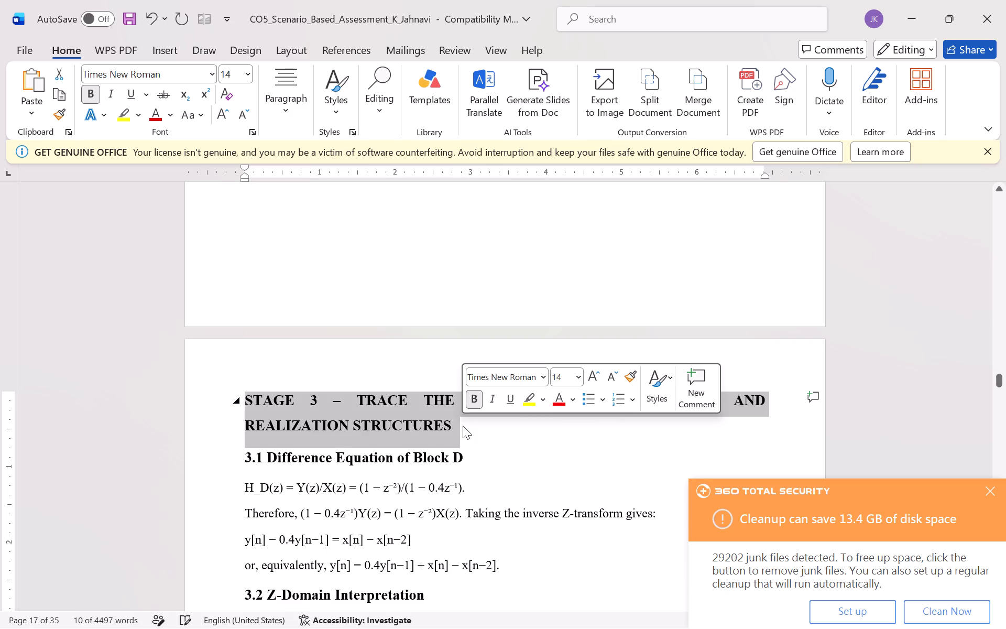
pyautogui.click(287, 107)
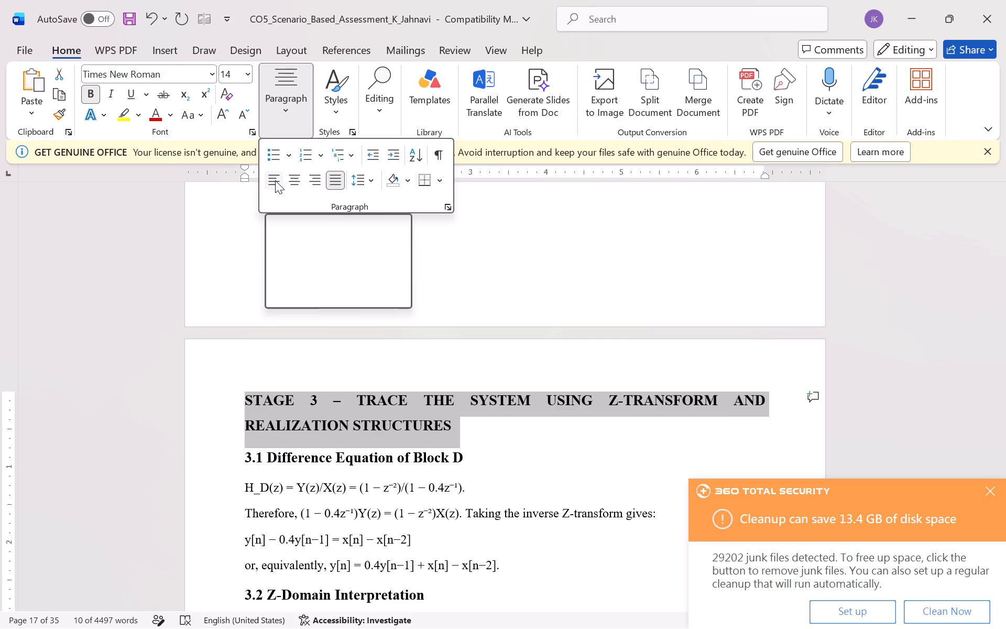
pyautogui.click(275, 180)
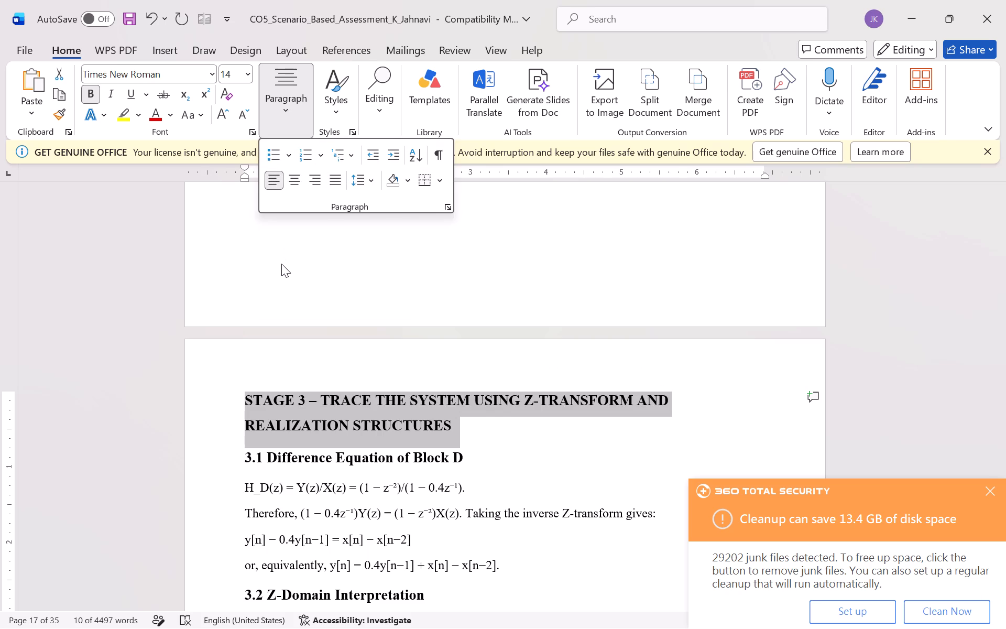
pyautogui.click(281, 264)
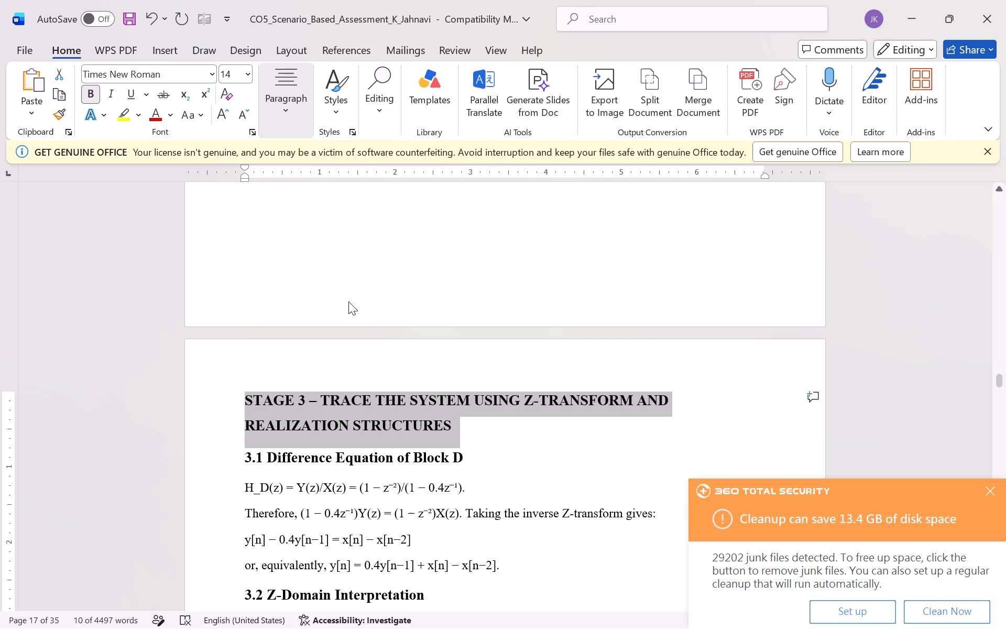
pyautogui.click(389, 320)
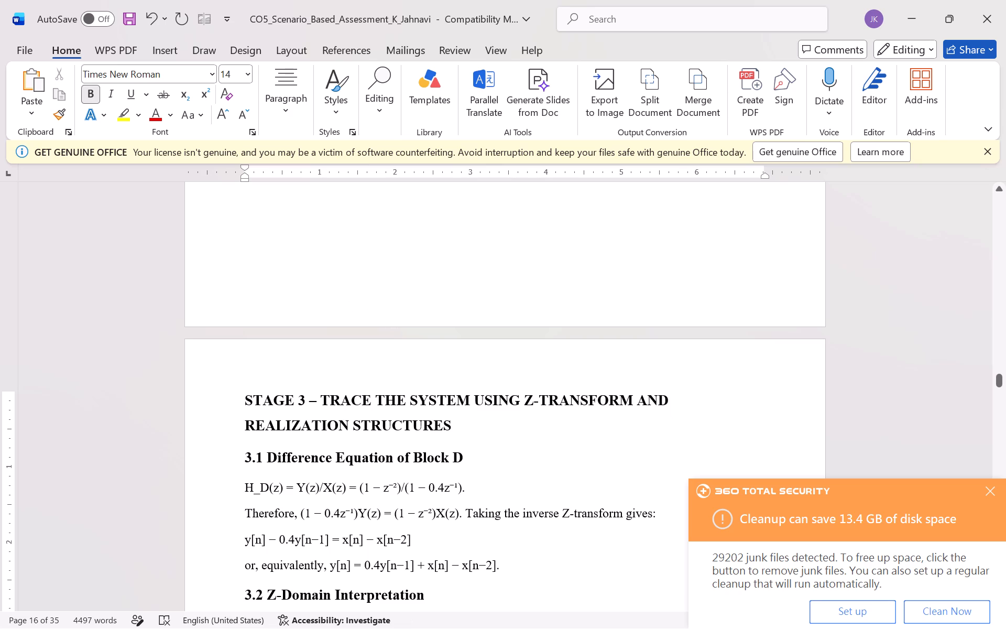
# Review the layout backward from the end of Stage 2 through Stage 1, the block table and the table of contents to the title page.
pyautogui.scroll(5, 440, 353)
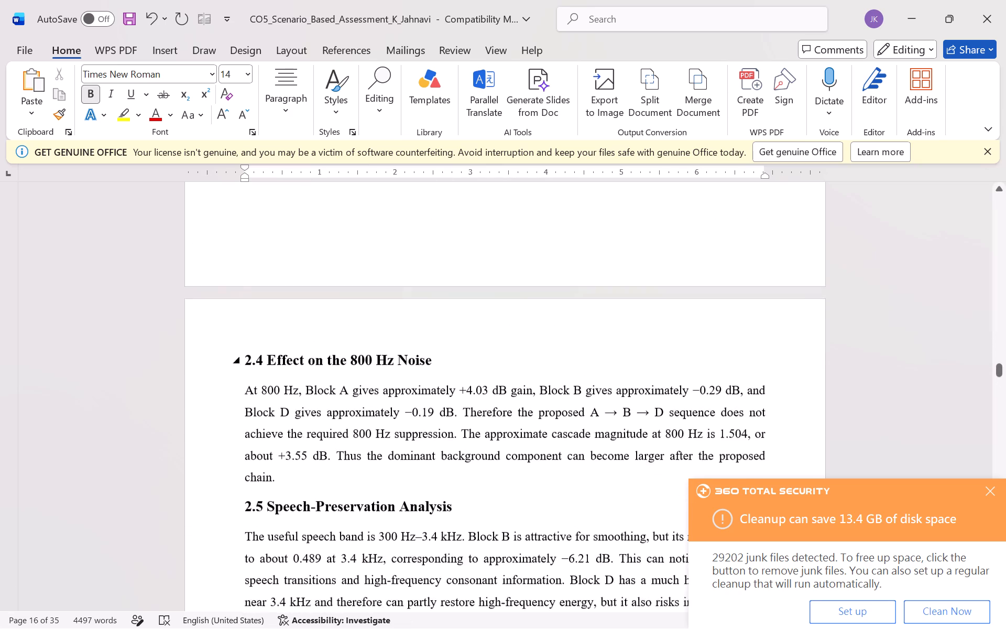
pyautogui.scroll(4, 440, 353)
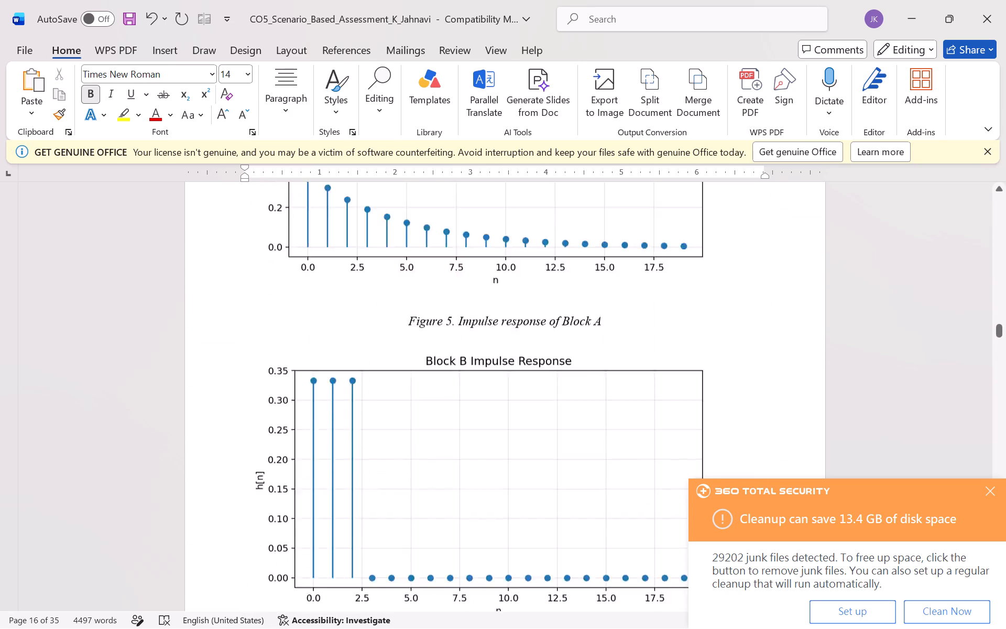
pyautogui.scroll(2, 440, 353)
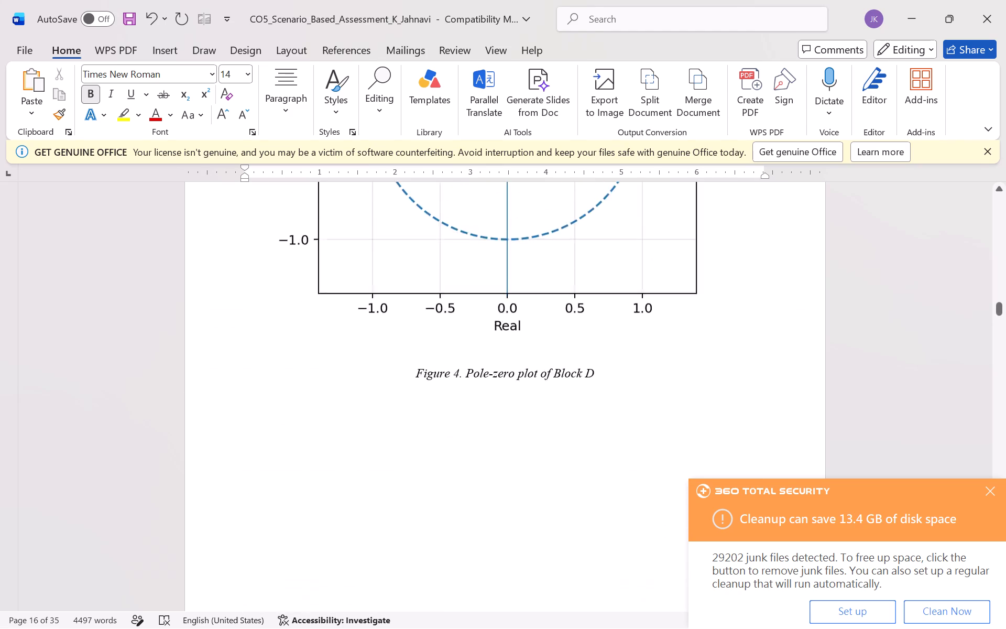
pyautogui.scroll(3, 440, 353)
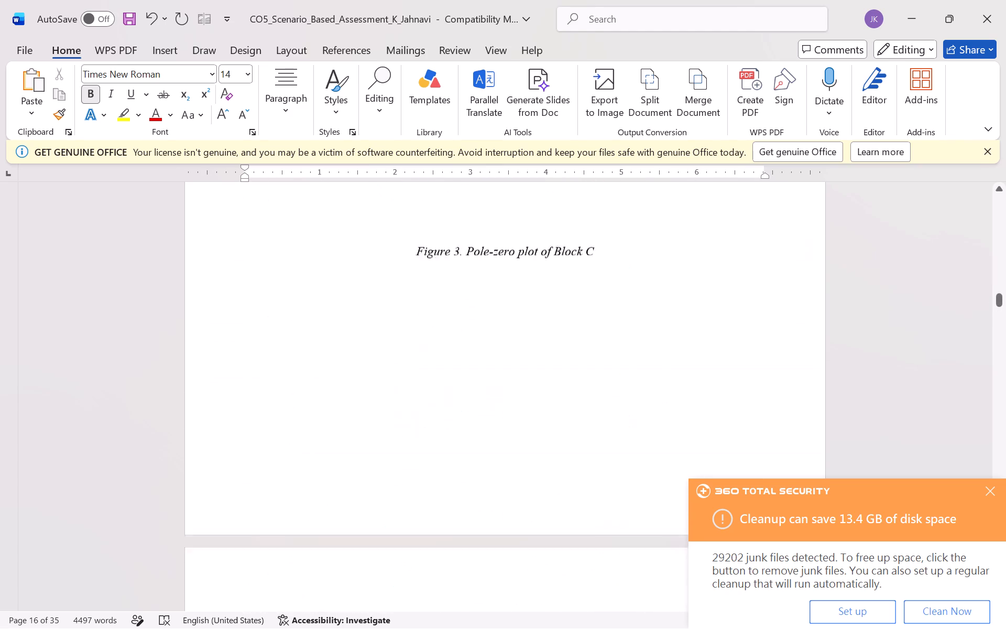
pyautogui.scroll(6, 440, 353)
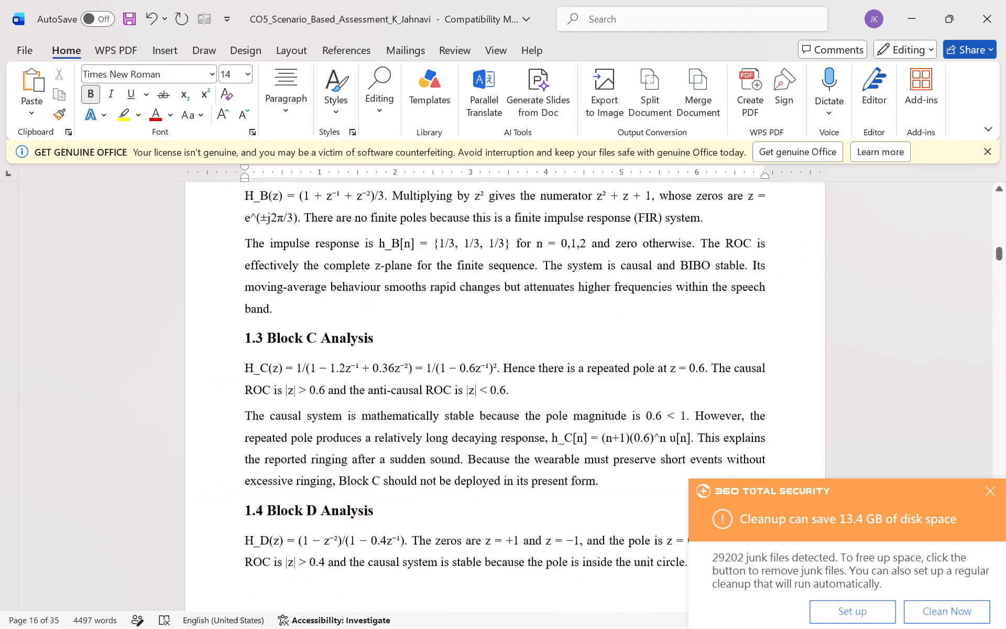
pyautogui.scroll(4, 440, 353)
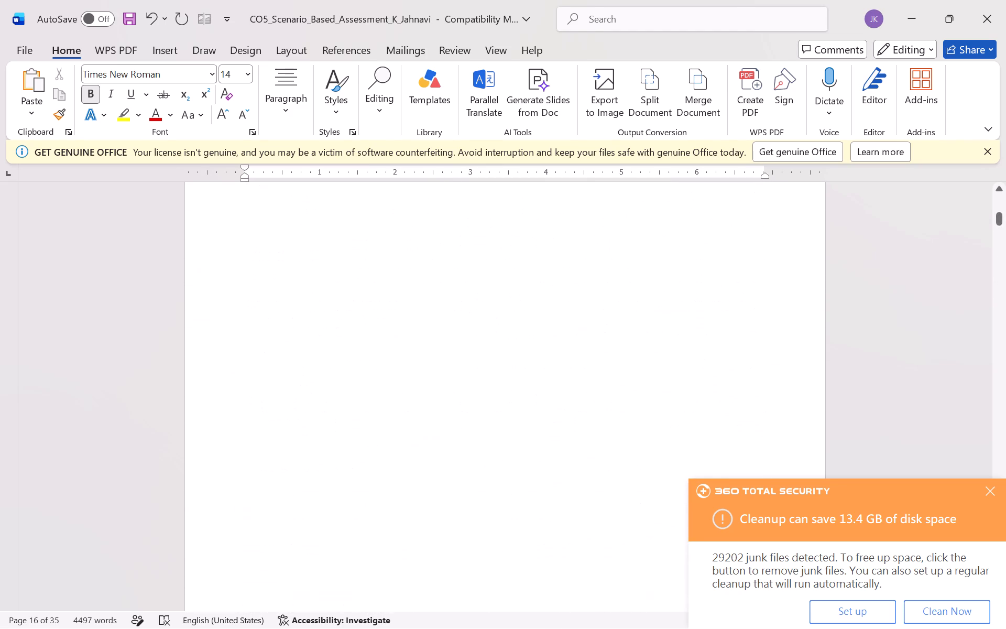
pyautogui.scroll(-5, 440, 353)
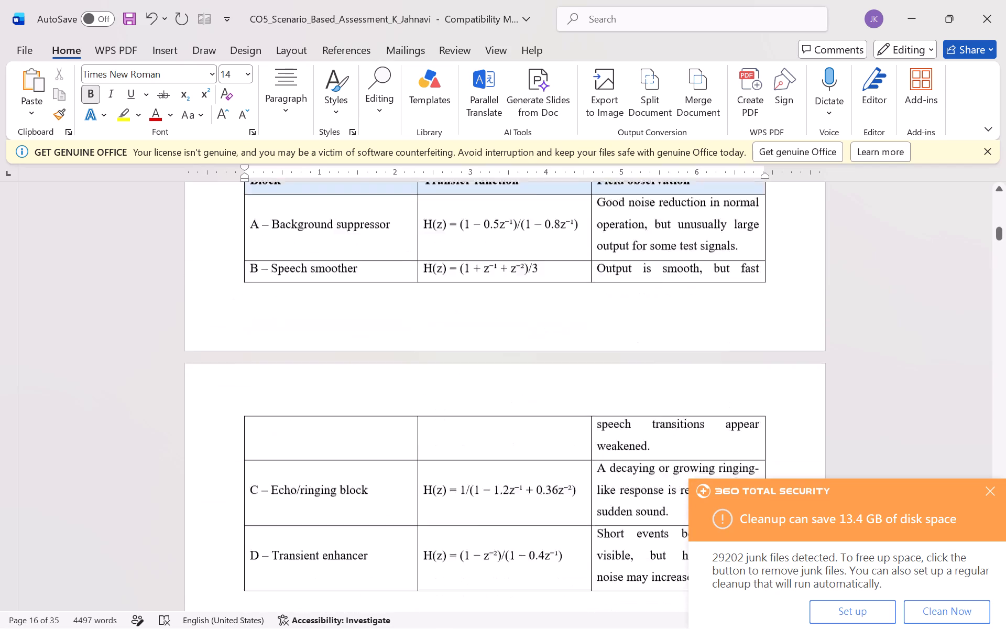
pyautogui.scroll(-1, 440, 353)
pyautogui.scroll(2, 440, 353)
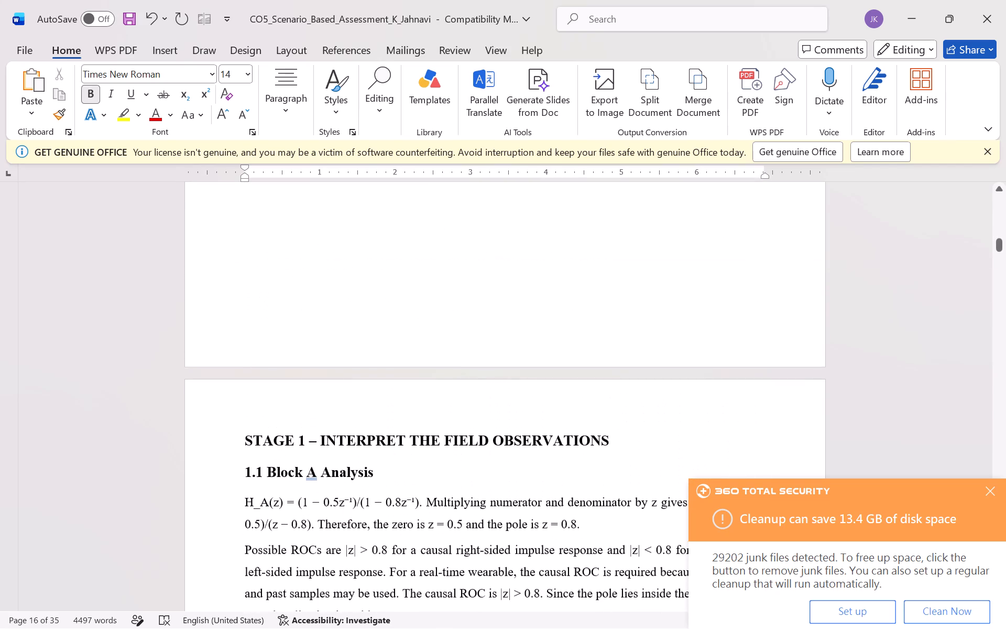
pyautogui.scroll(2, 440, 353)
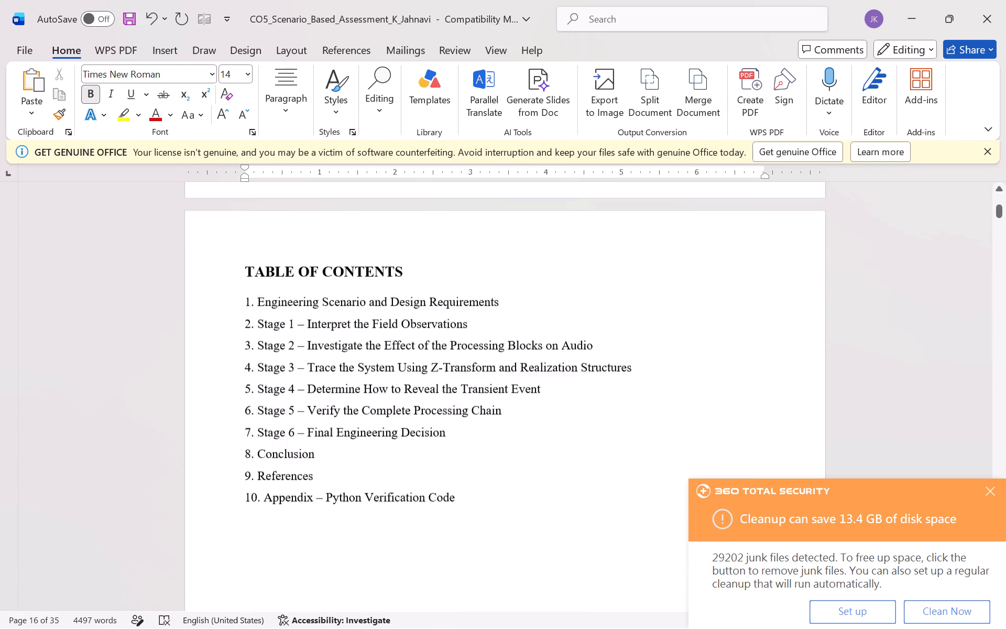
pyautogui.scroll(2, 440, 353)
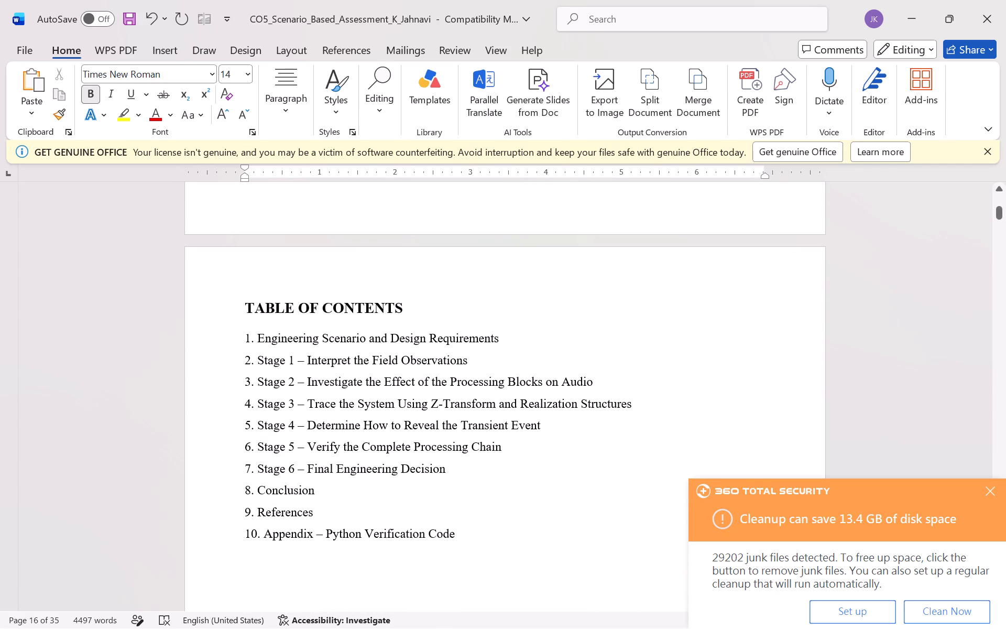
pyautogui.scroll(2, 440, 353)
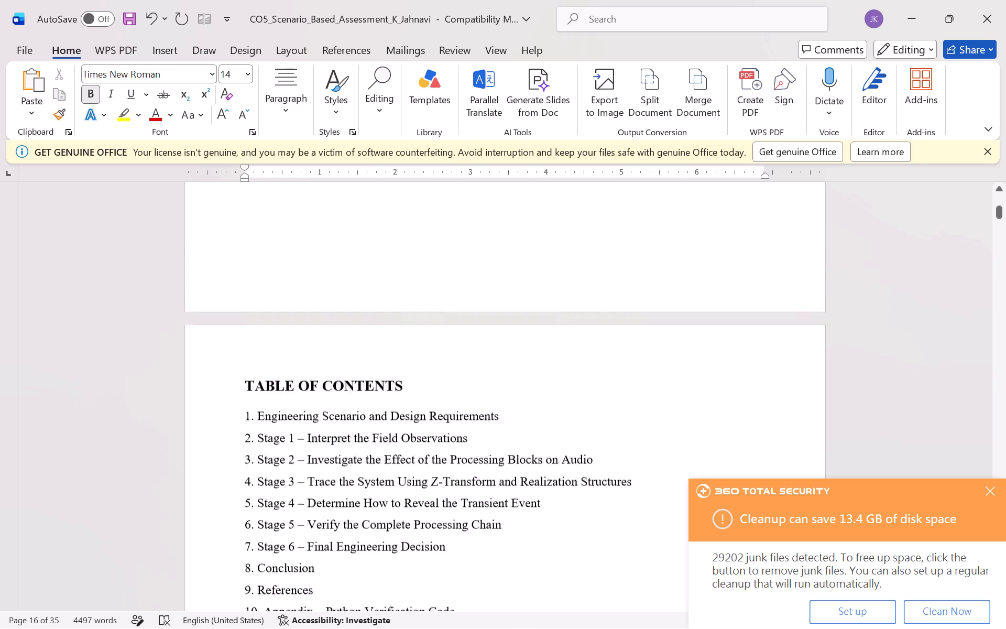
pyautogui.scroll(5, 440, 353)
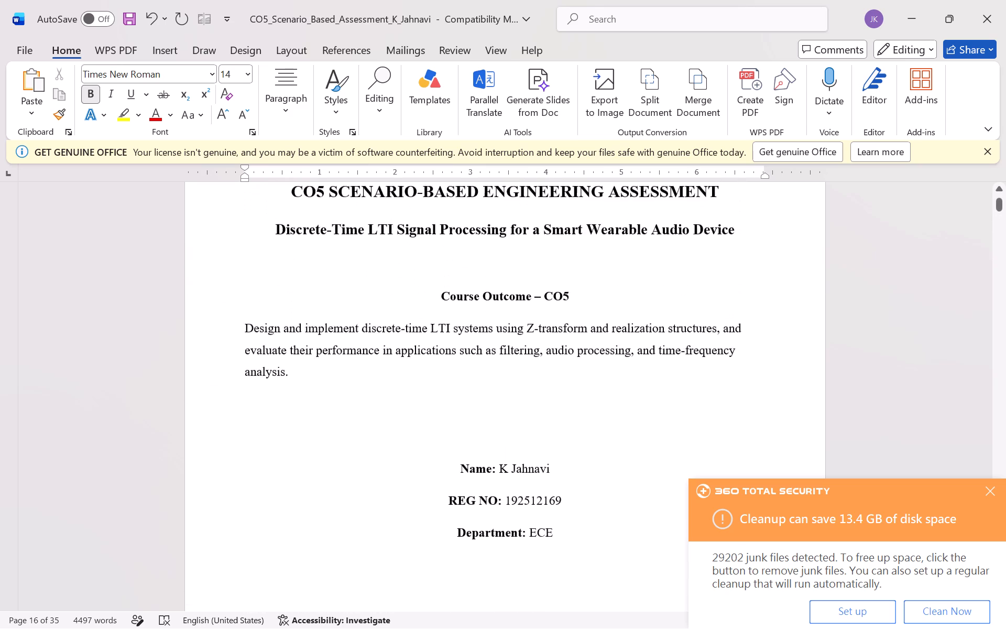
pyautogui.scroll(2, 440, 353)
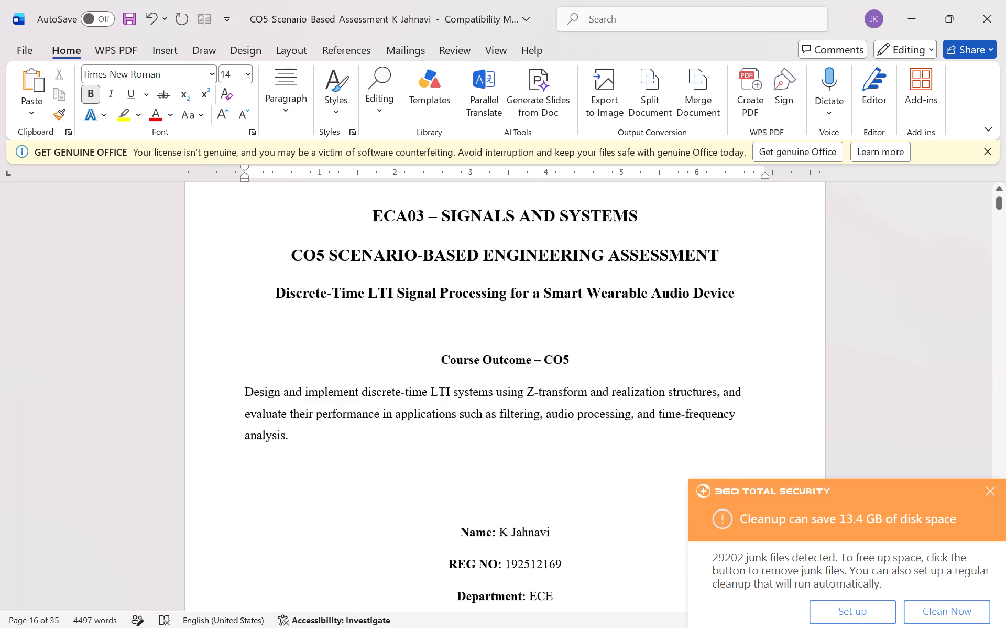
pyautogui.scroll(2, 440, 353)
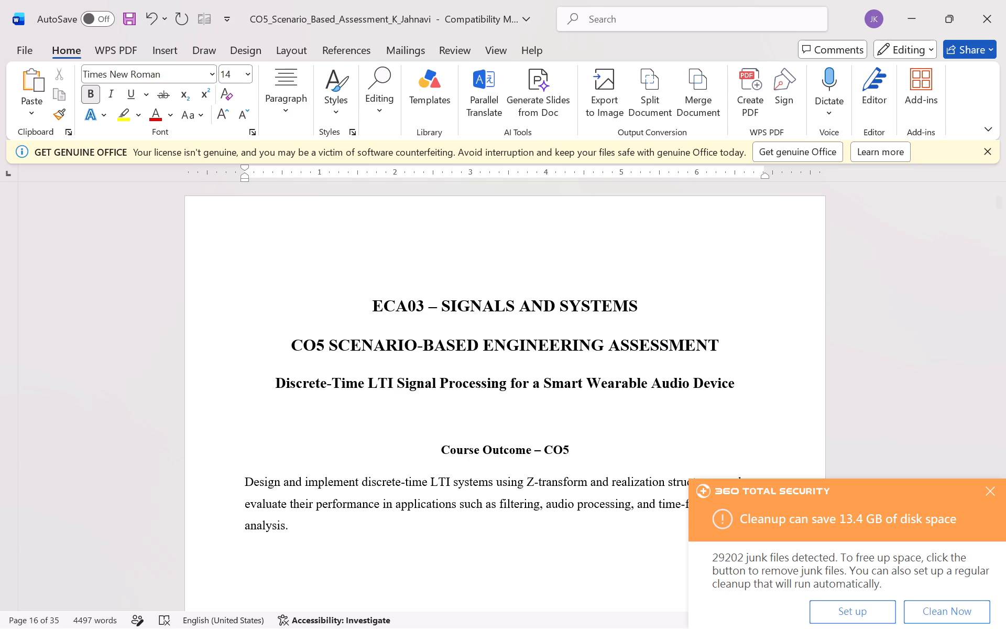
# Print pages 1-35 of the document with Microsoft Print to PDF.
pyautogui.hotkey('ctrl', 'p')
pyautogui.click(267, 304)
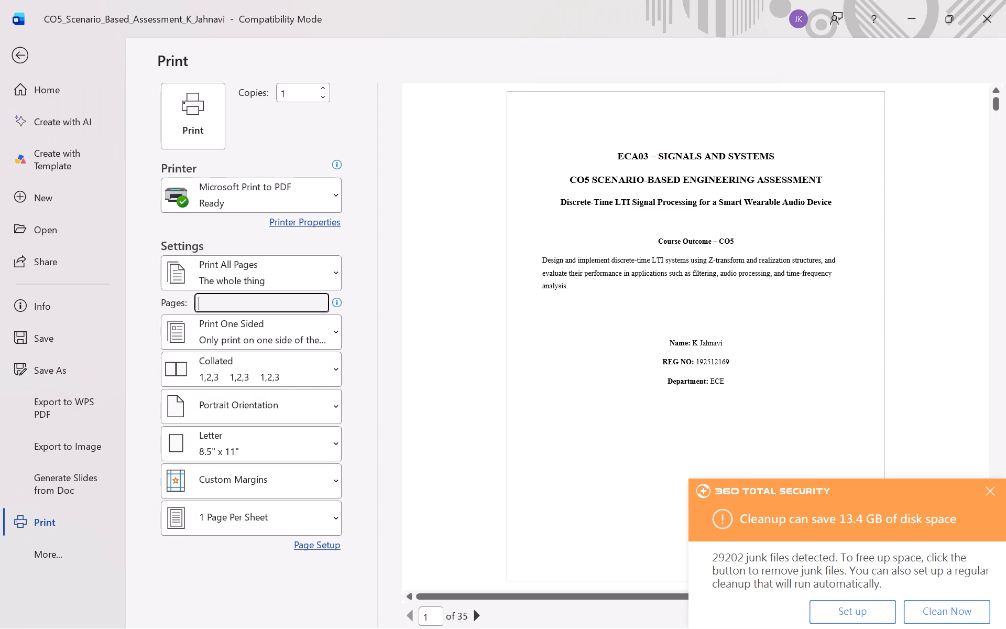
pyautogui.write('1-35')
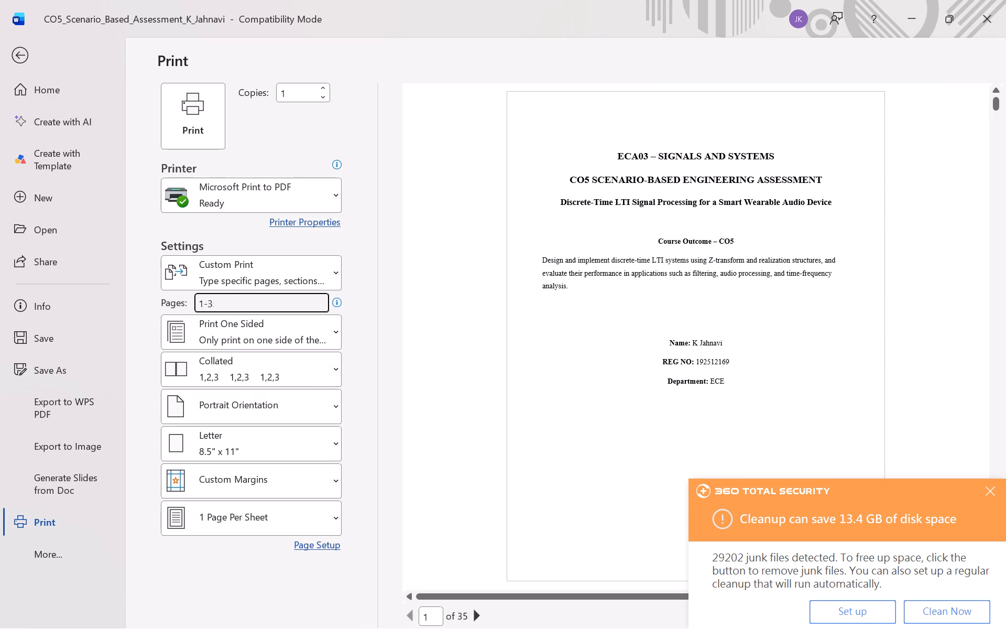
pyautogui.click(207, 107)
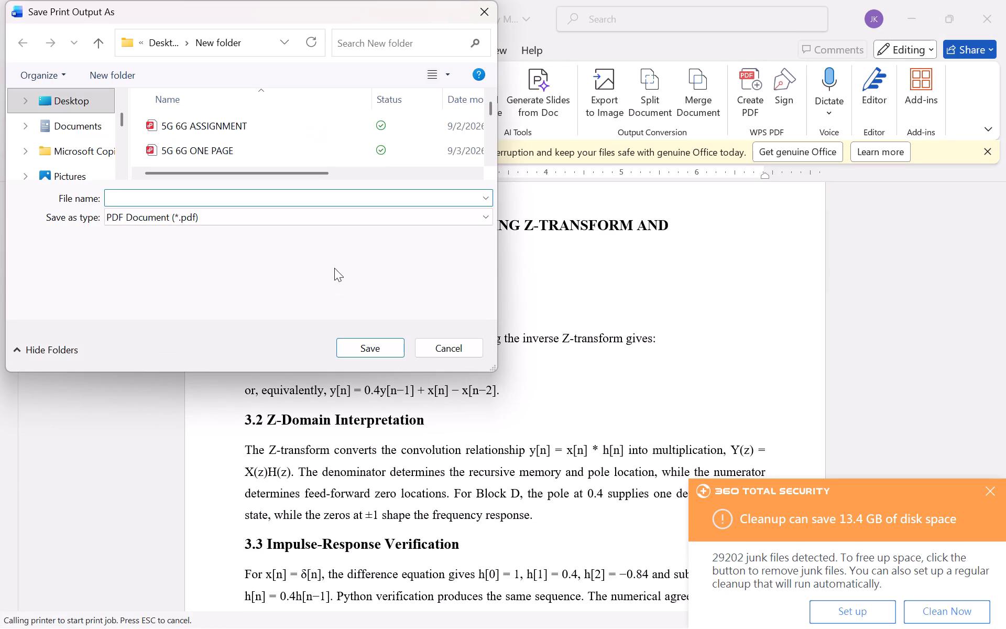
# Save the print output as a PDF named "CO5 - SCENARIO BASED" in the desktop's New folder.
pyautogui.click(319, 196)
pyautogui.write('CO')
pyautogui.write('5')
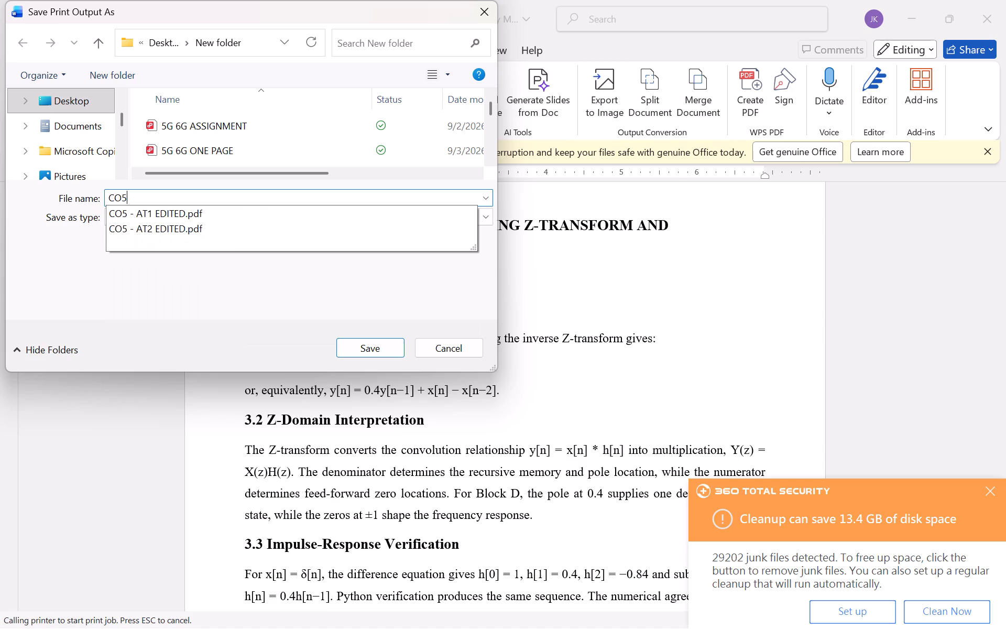
pyautogui.press('space')
pyautogui.write('-')
pyautogui.press('space')
pyautogui.write('SCE')
pyautogui.write('NARIO')
pyautogui.press('space')
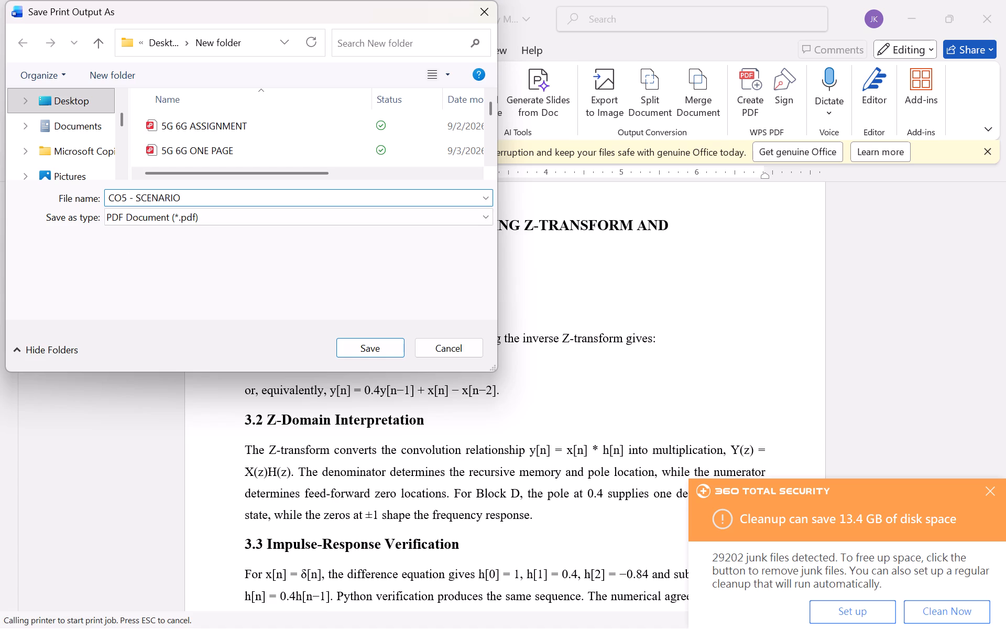
pyautogui.write('BASED')
pyautogui.click(360, 347)
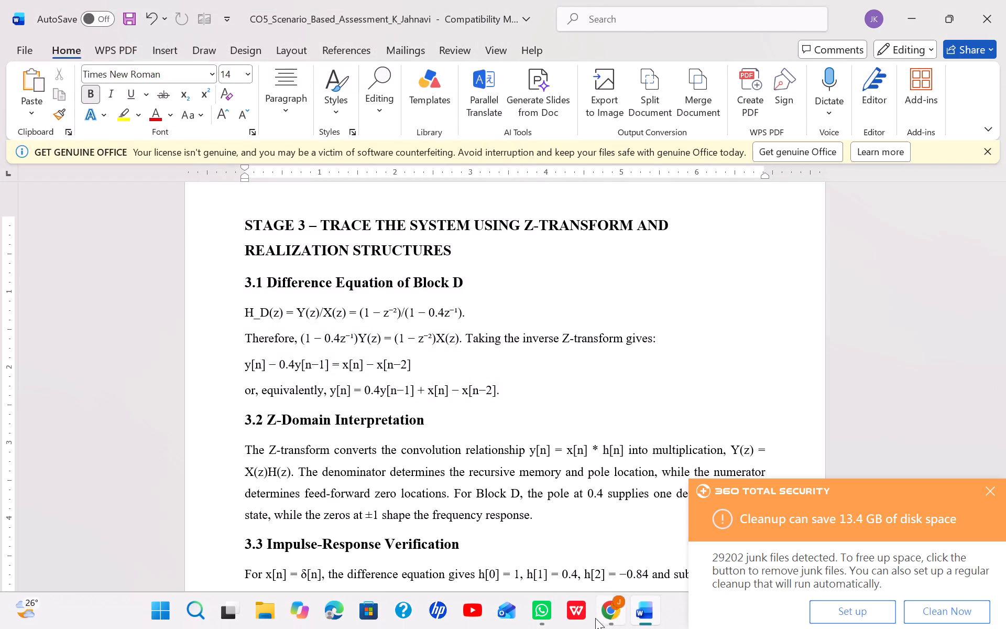
# Switch to Chrome and open the "Scenerio based Assignment" in the ECA0302 class in Google Classroom.
pyautogui.click(586, 544)
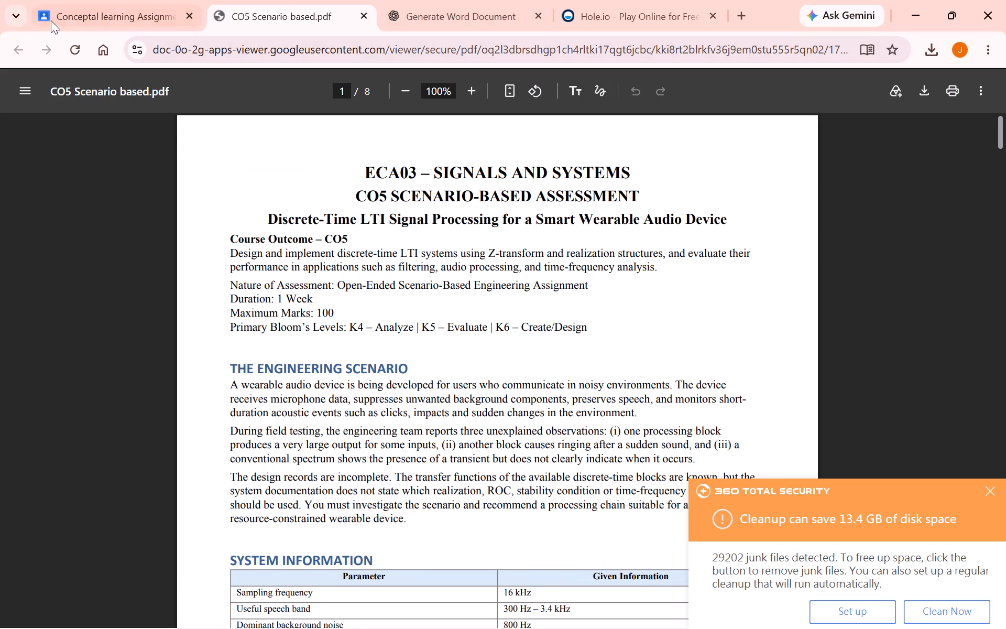
pyautogui.click(93, 12)
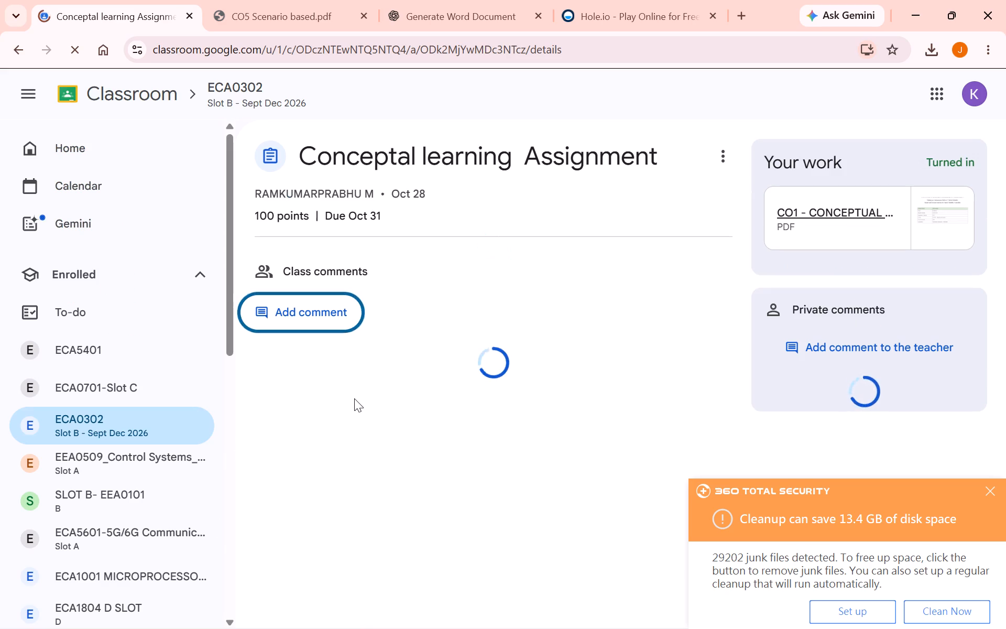
pyautogui.click(190, 432)
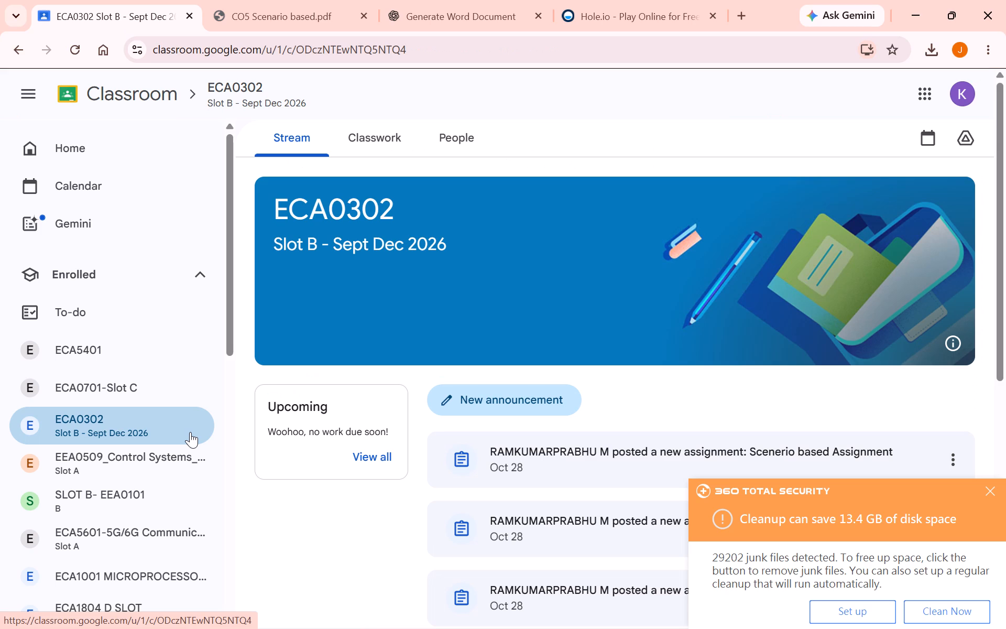
pyautogui.scroll(-3, 356, 459)
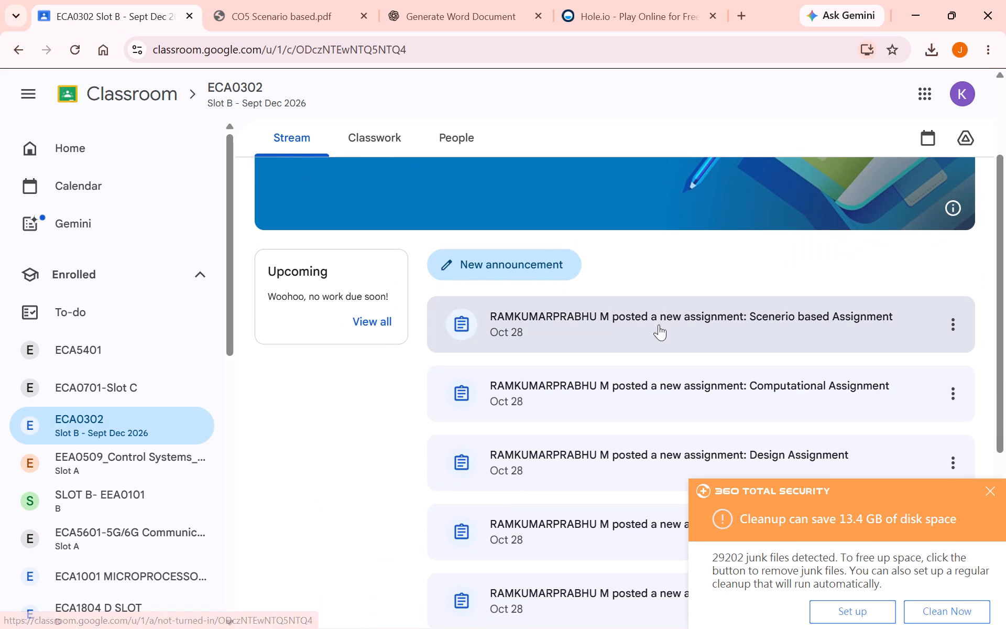
pyautogui.click(663, 313)
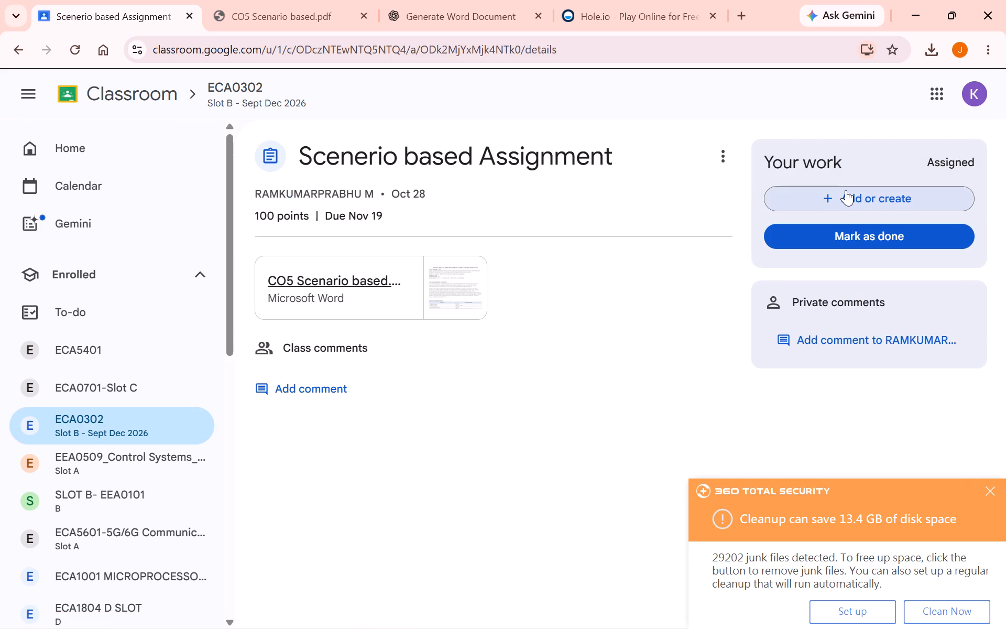
# Start adding a file from the computer to the assignment's submitted work.
pyautogui.click(846, 190)
pyautogui.click(838, 295)
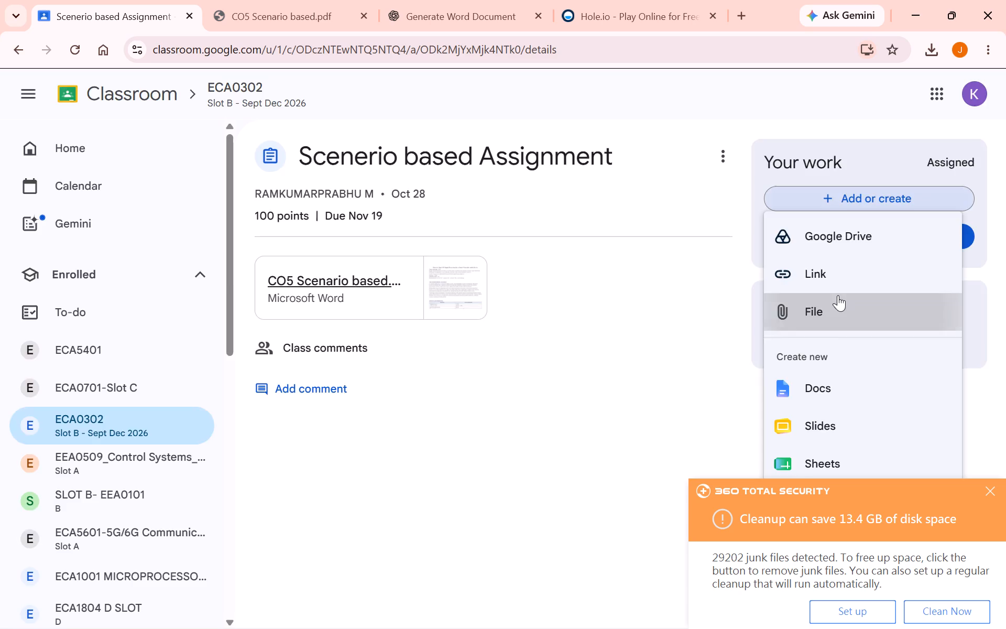
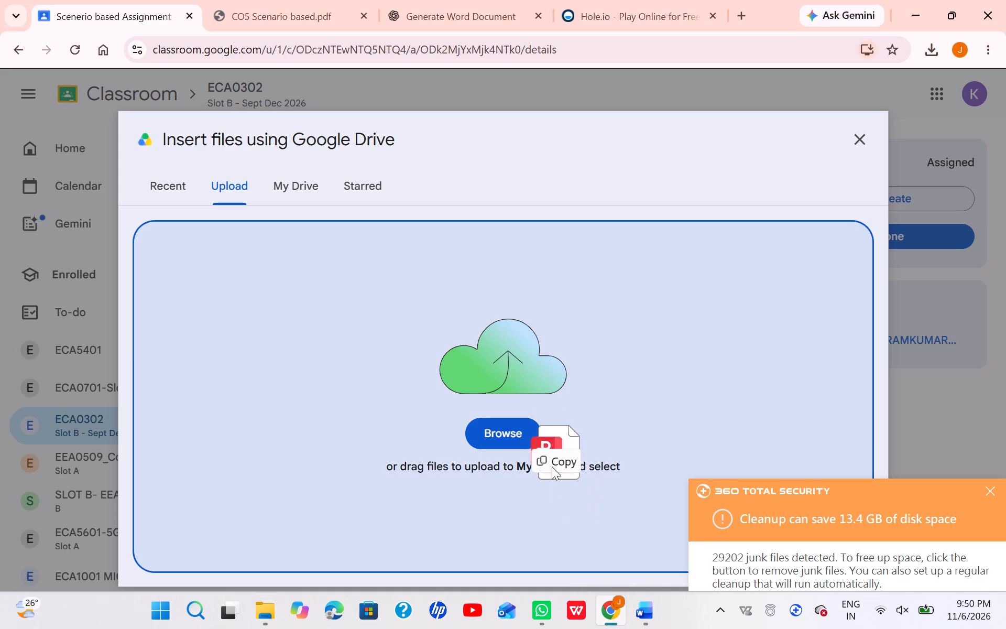
# Attach the "CO5 - SCENARIO BASED" PDF to the Scenerio based Assignment and turn in the work.
pyautogui.moveTo(552, 467); pyautogui.dragTo(549, 460)
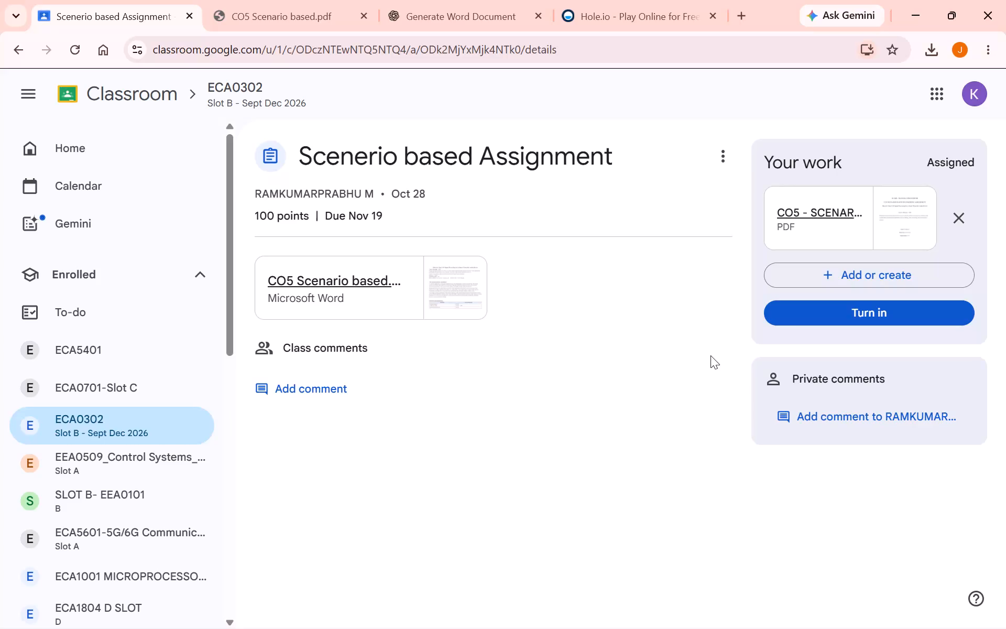
pyautogui.click(863, 309)
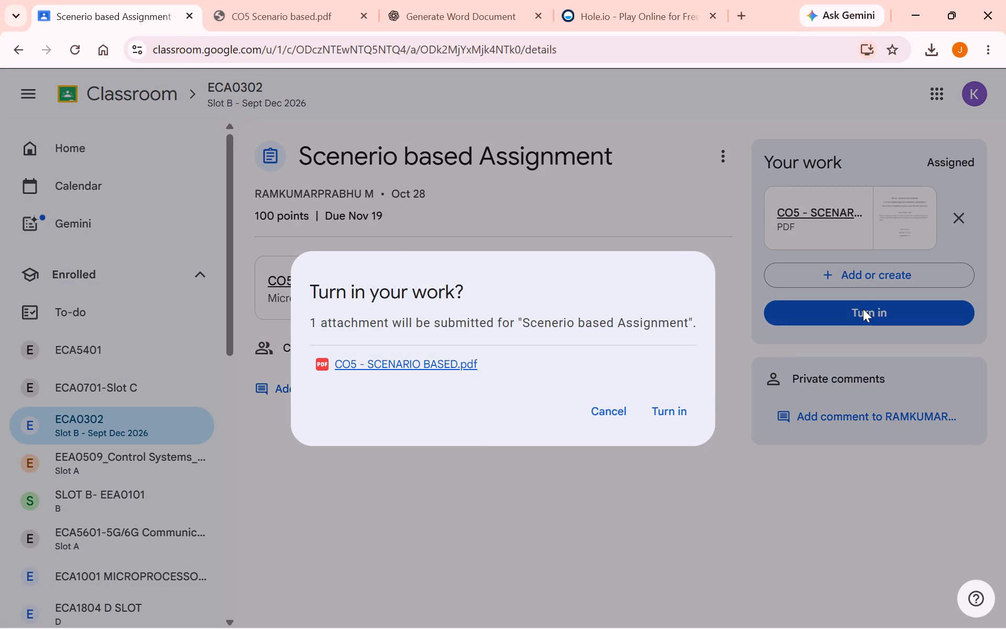
pyautogui.click(677, 407)
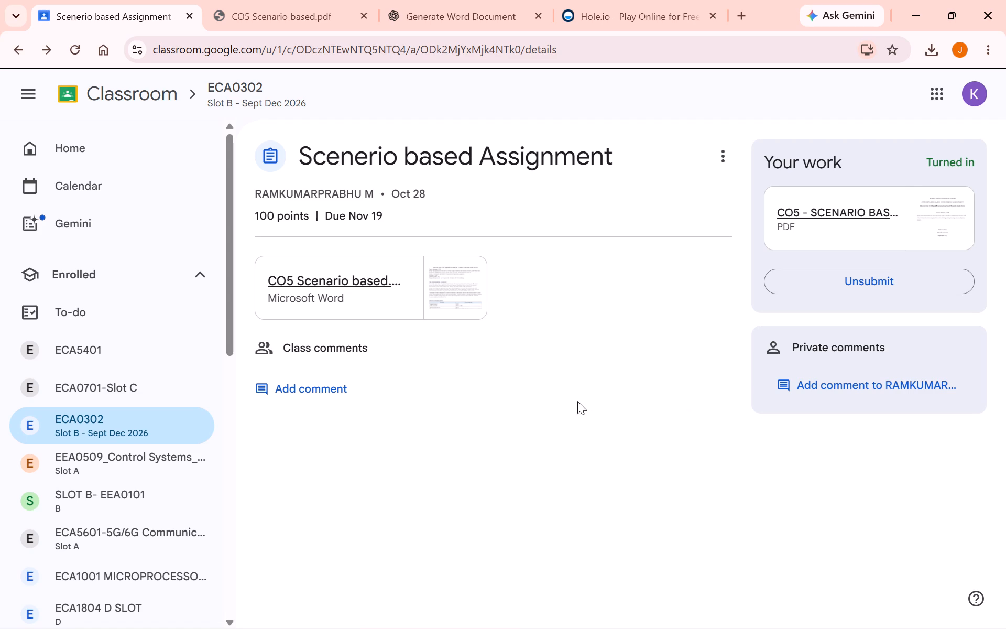
# Go to the ECA0302 class stream and open the "Conceptal learning Assignment" to check its submitted work.
pyautogui.click(80, 431)
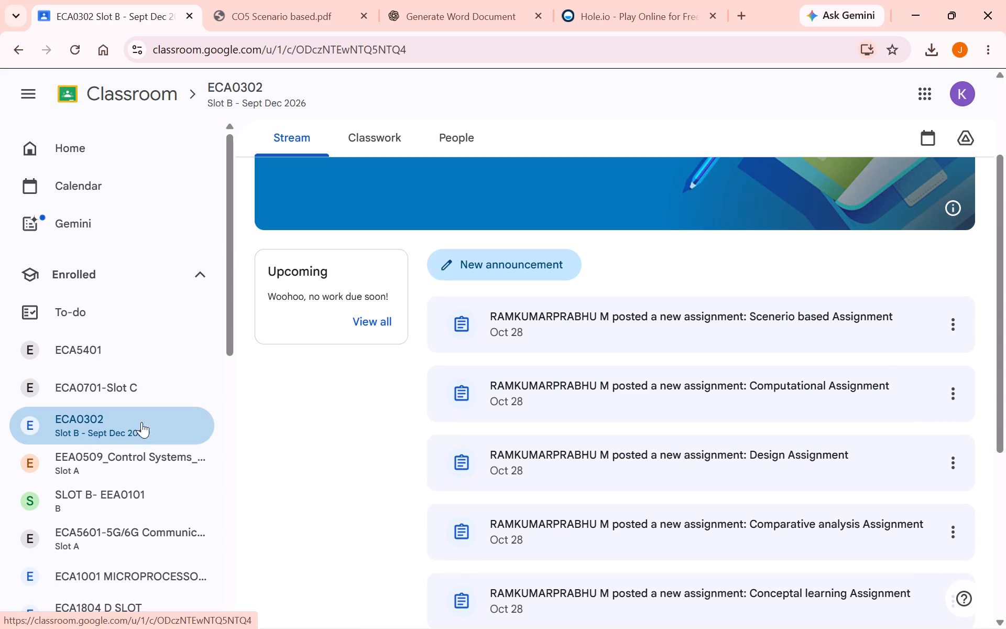
pyautogui.scroll(-1, 458, 461)
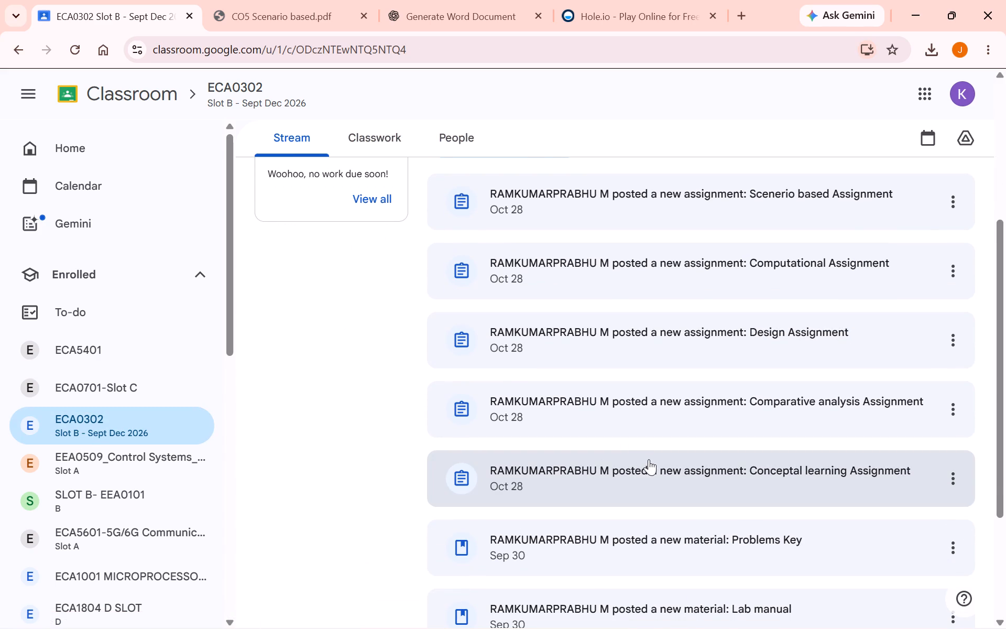
pyautogui.click(649, 459)
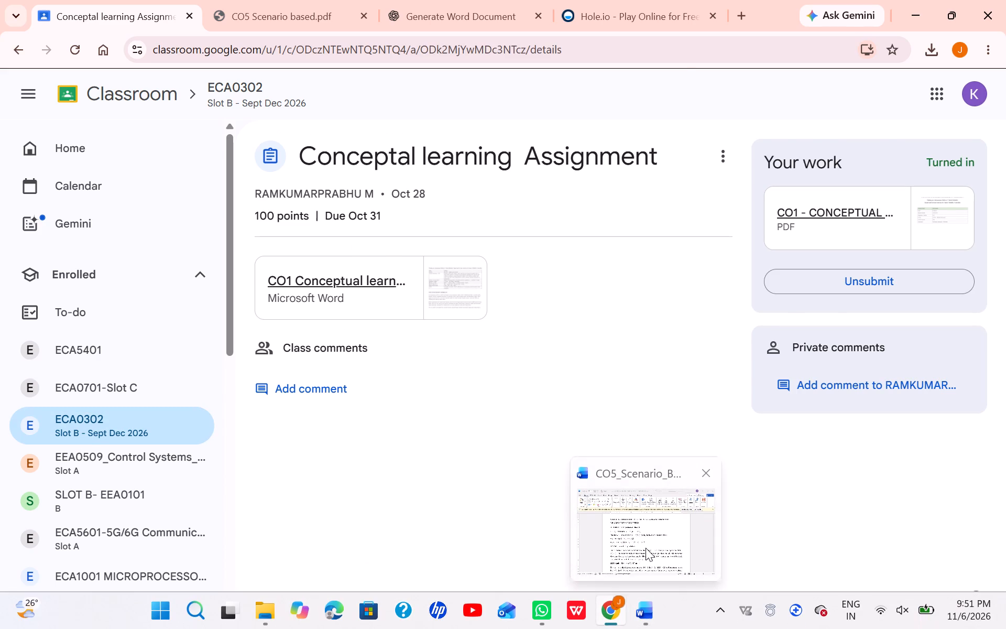
# Switch to Word and save the CO5 scenario-based assessment document.
pyautogui.click(646, 548)
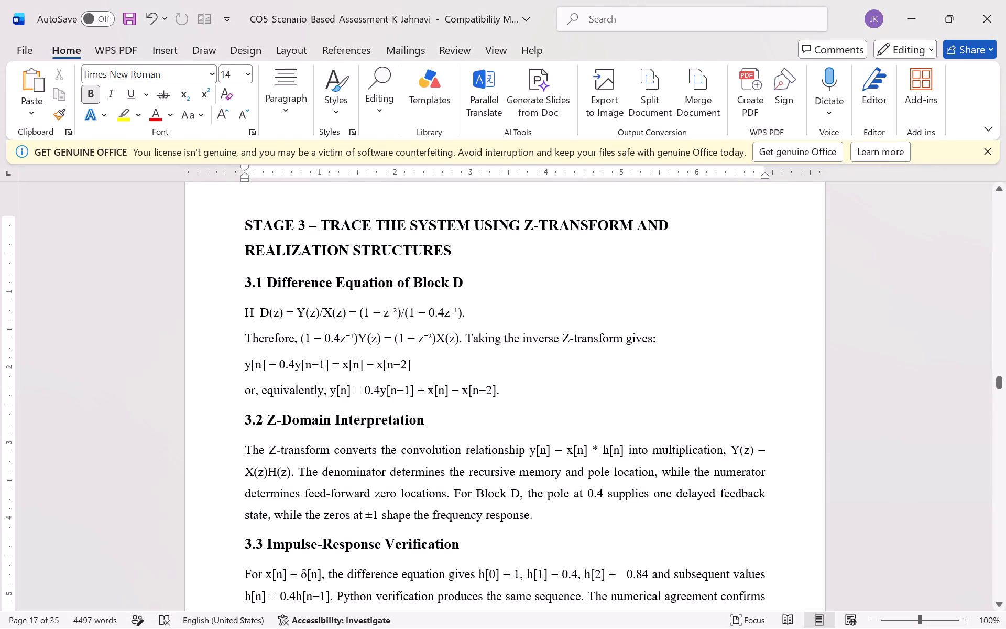
pyautogui.hotkey('ctrl', 's')
pyautogui.hotkey('ctrl', 's')
pyautogui.hotkey('ctrl', 's')
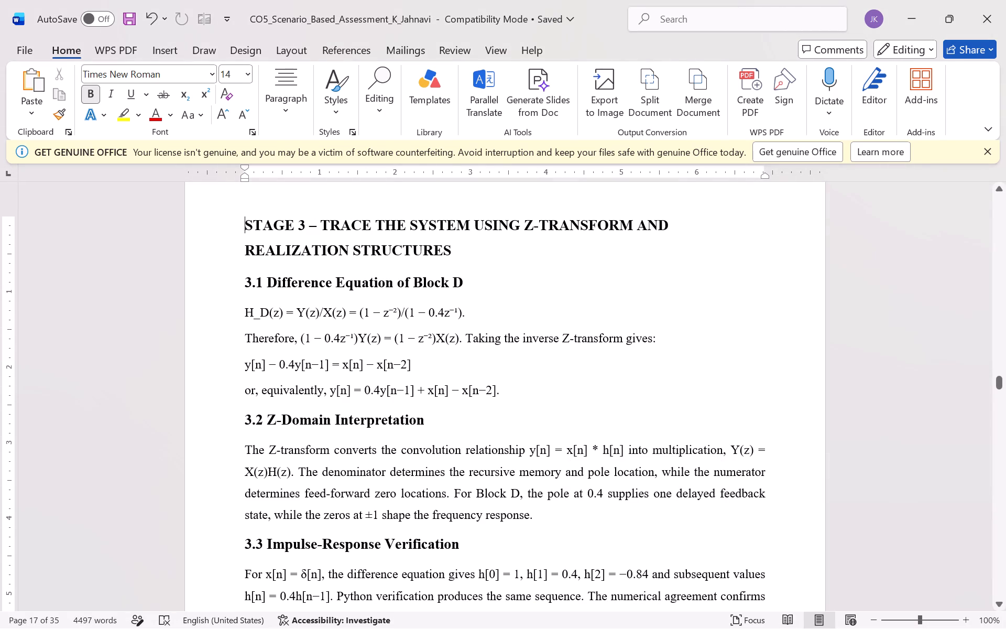
# Open the recent Word document "CO1 - CONCEPTUAL MAPPING" from the desktop's New folder.
pyautogui.click(32, 46)
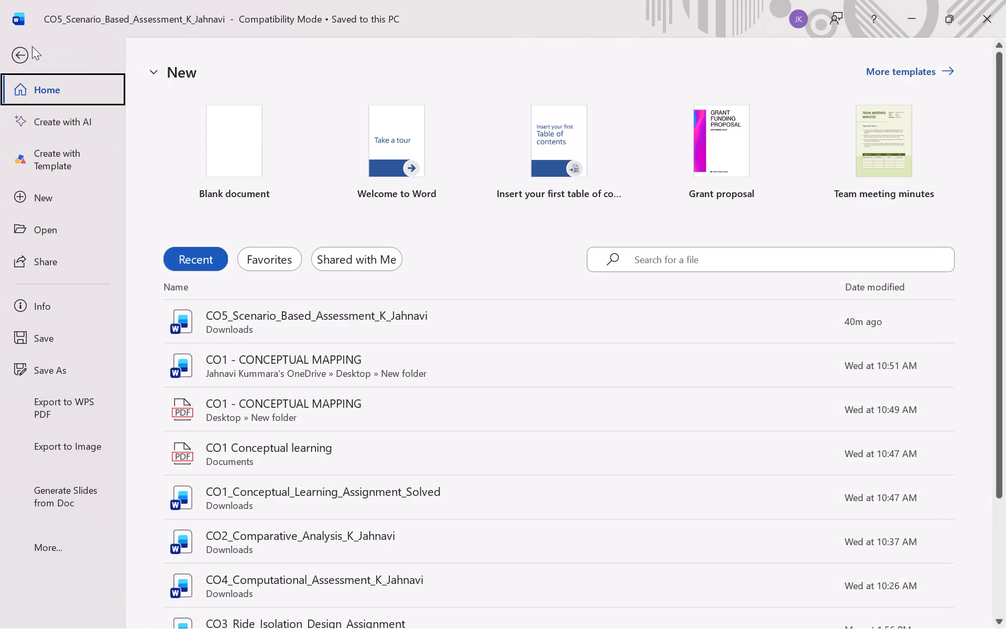
pyautogui.scroll(-2, 179, 298)
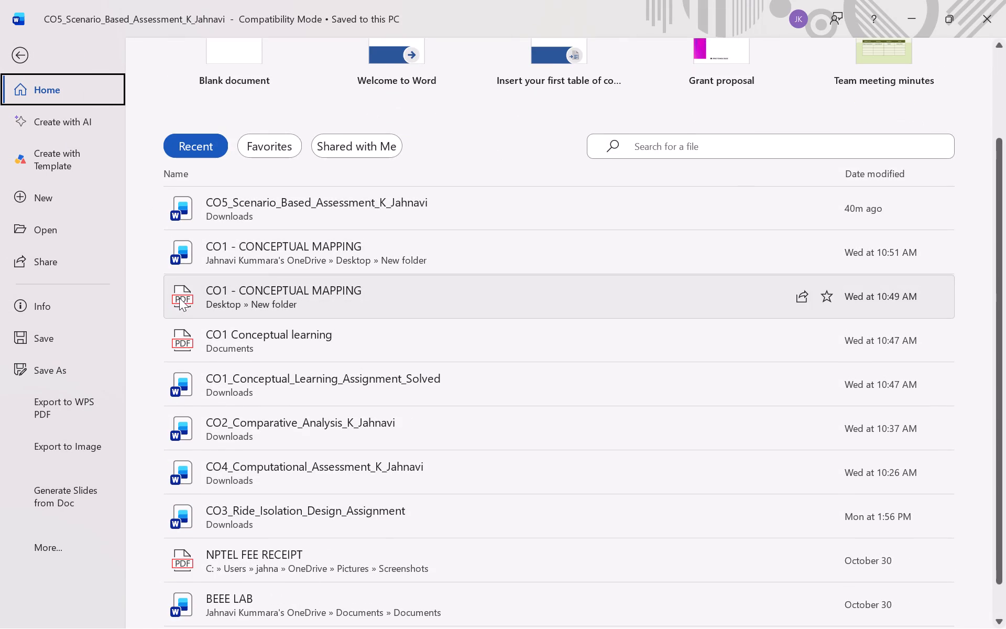
pyautogui.doubleClick(241, 251)
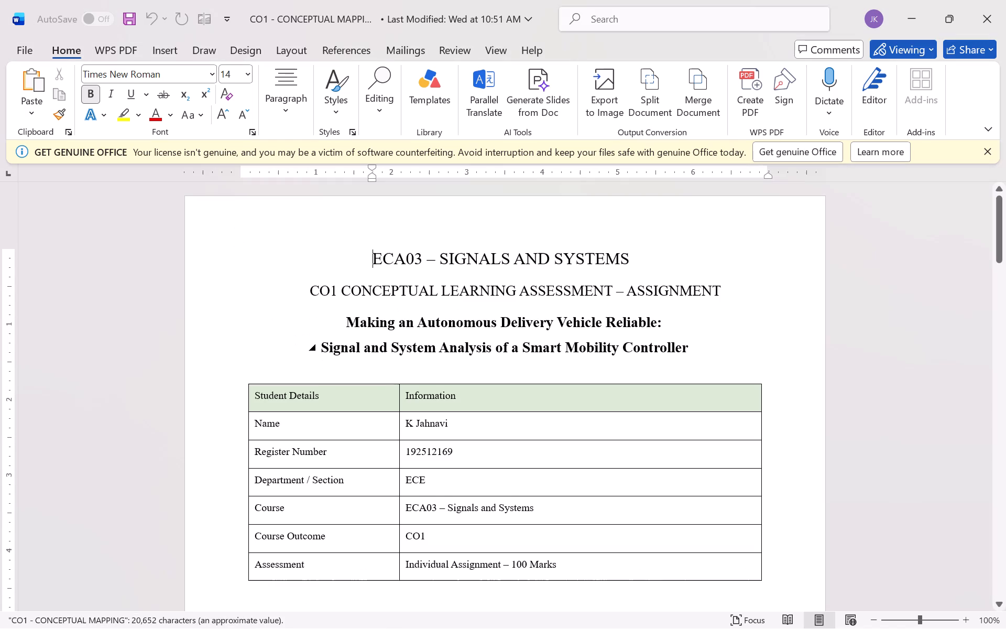
# Delete "– ASSIGNMENT" from the end of the CO1 Conceptual Learning Assessment subtitle on the cover page.
pyautogui.scroll(-1, 369, 339)
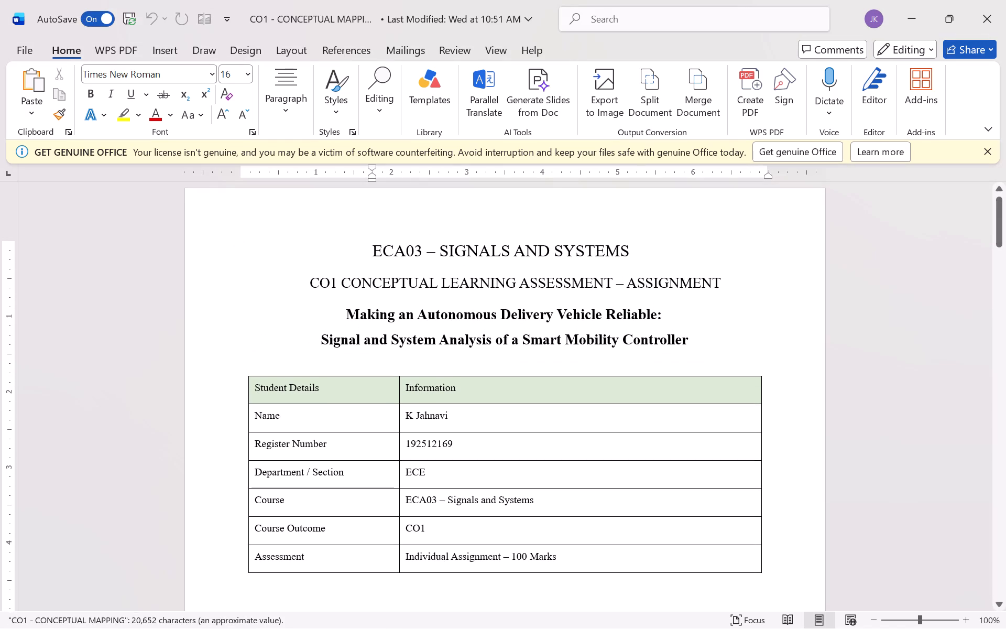
pyautogui.moveTo(746, 284); pyautogui.dragTo(618, 278)
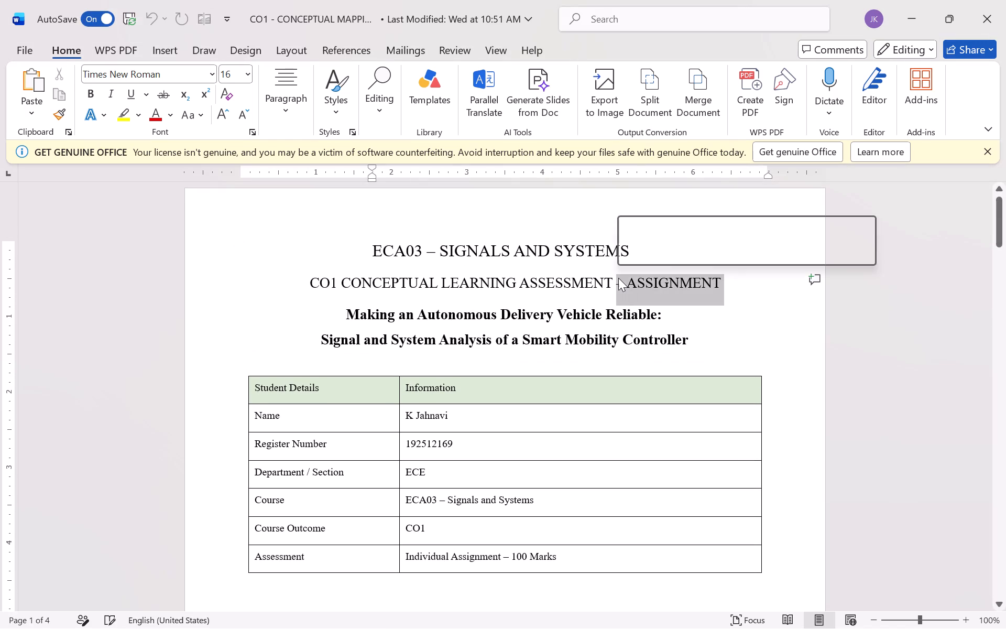
pyautogui.press('BackSpace')
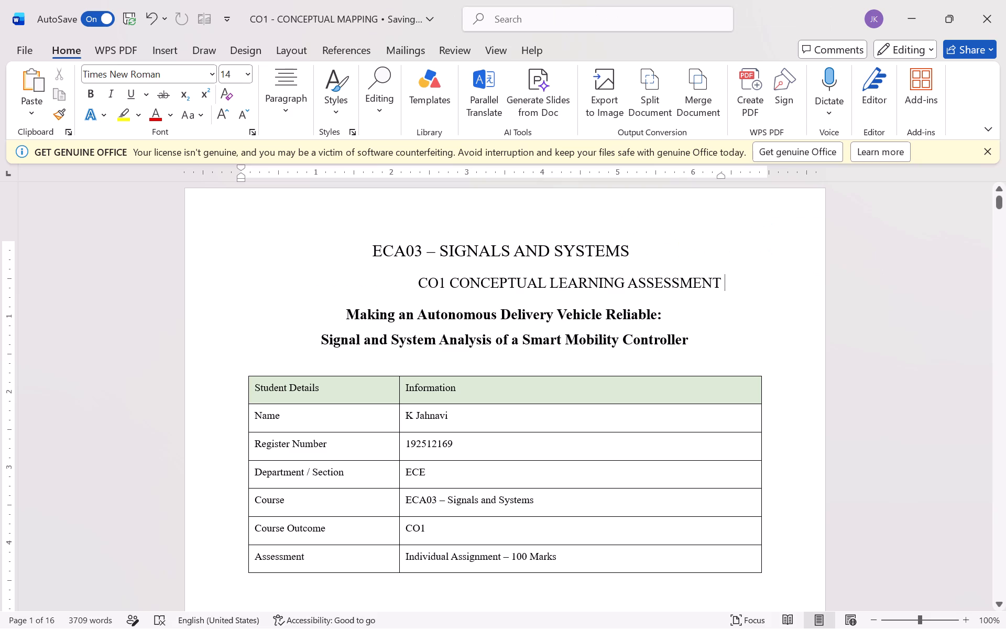
# Center the "CO1 CONCEPTUAL LEARNING ASSESSMENT" line and pad its start with spaces to align it under the course title.
pyautogui.moveTo(414, 284); pyautogui.dragTo(793, 292)
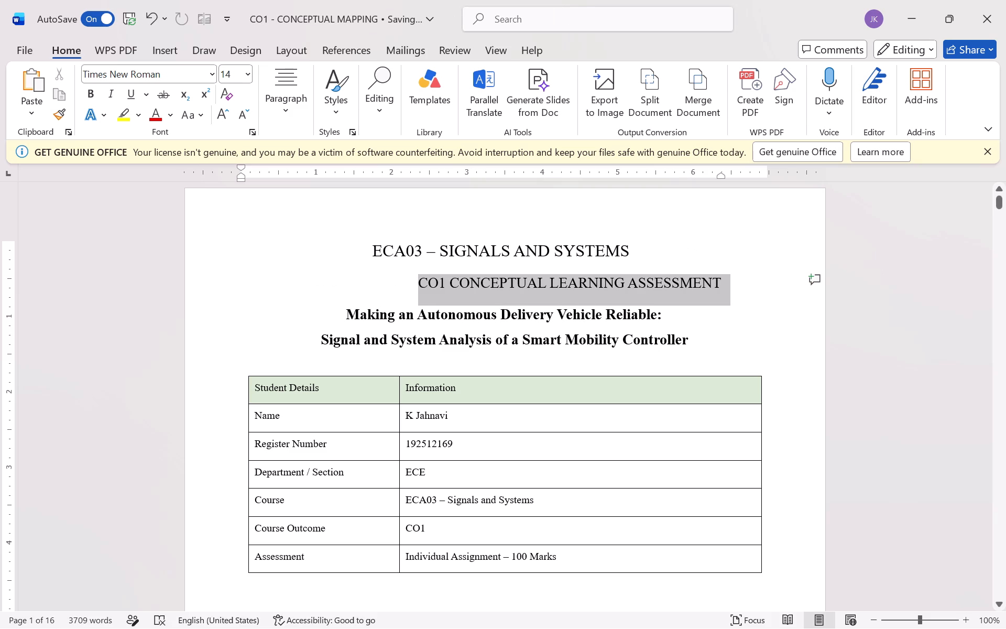
pyautogui.moveTo(793, 292); pyautogui.dragTo(751, 294)
pyautogui.hotkey('ctrl', 'e')
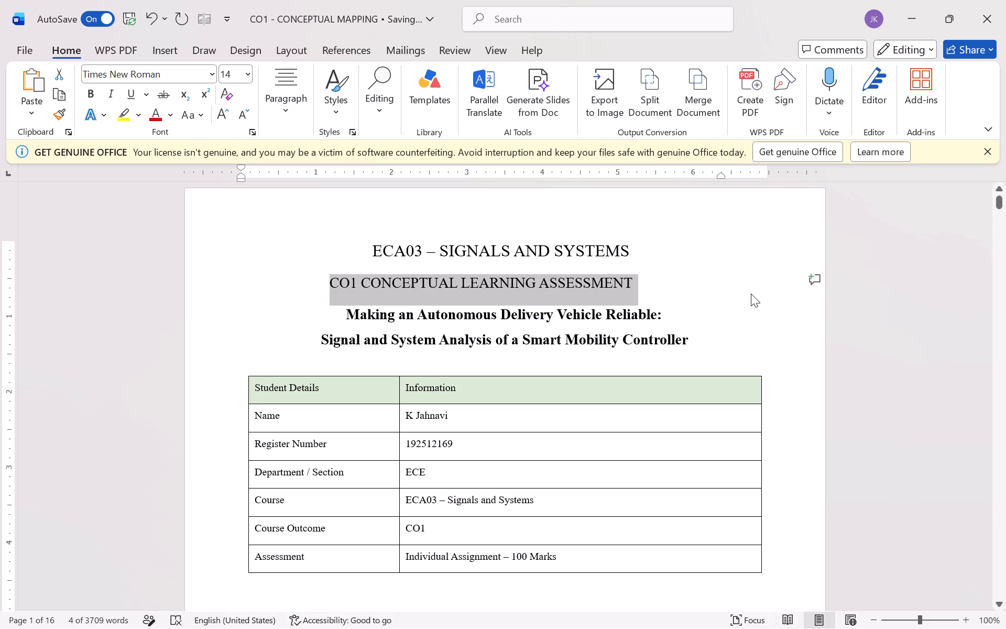
pyautogui.click(312, 291)
pyautogui.press('space')
pyautogui.press('space')
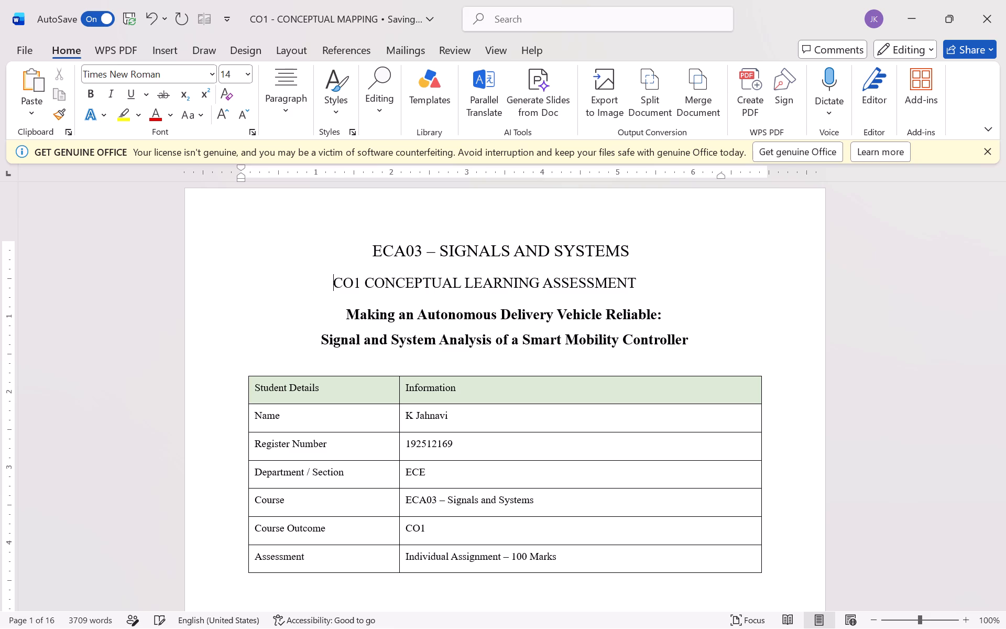
pyautogui.press('space')
pyautogui.press('space')
pyautogui.press('space')
pyautogui.press('space')
pyautogui.press('space')
pyautogui.press('space')
pyautogui.press('space')
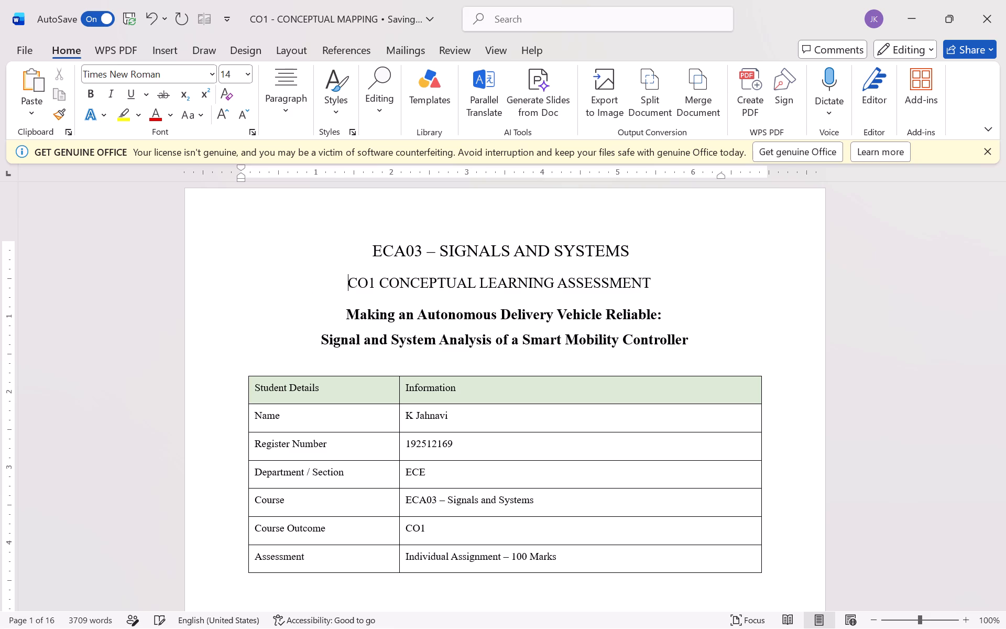
pyautogui.press('space')
pyautogui.press('space')
pyautogui.press('space')
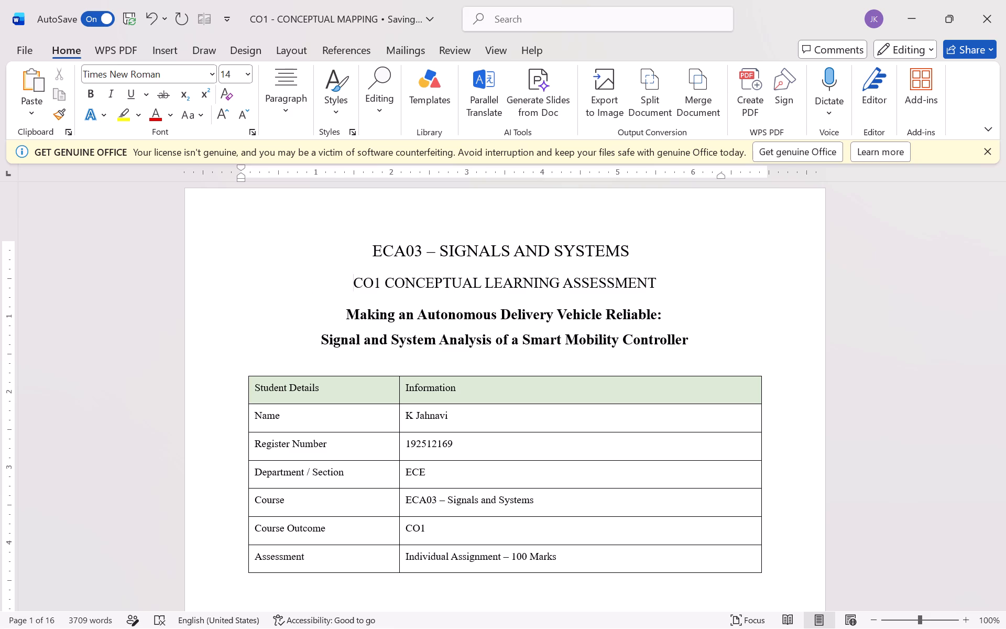
# Set the line spacing of the eight numbered entries under the CONTENTS heading to 1.5.
pyautogui.scroll(-2, 359, 345)
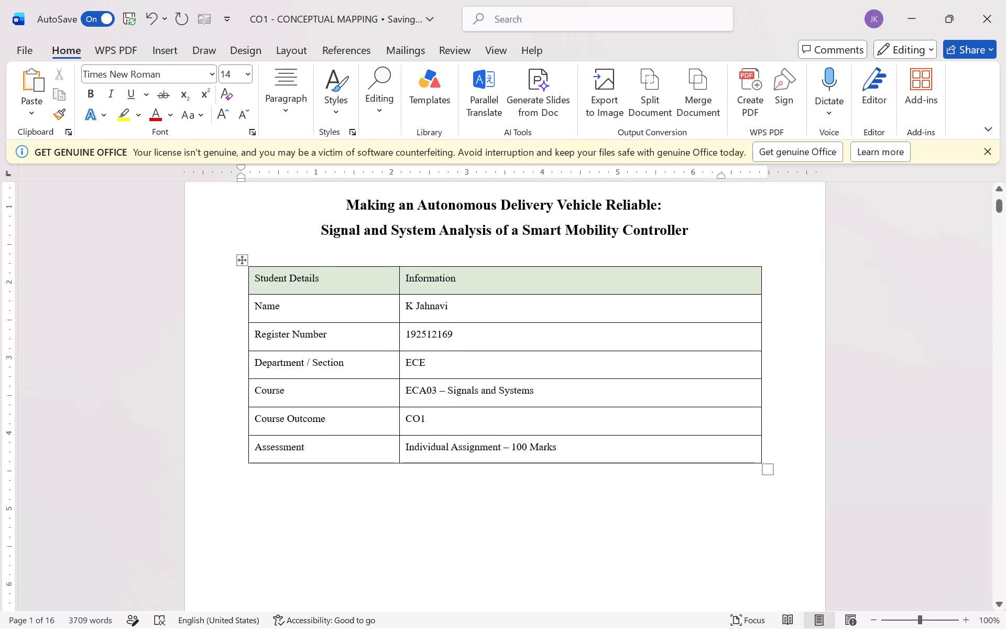
pyautogui.scroll(-3, 359, 345)
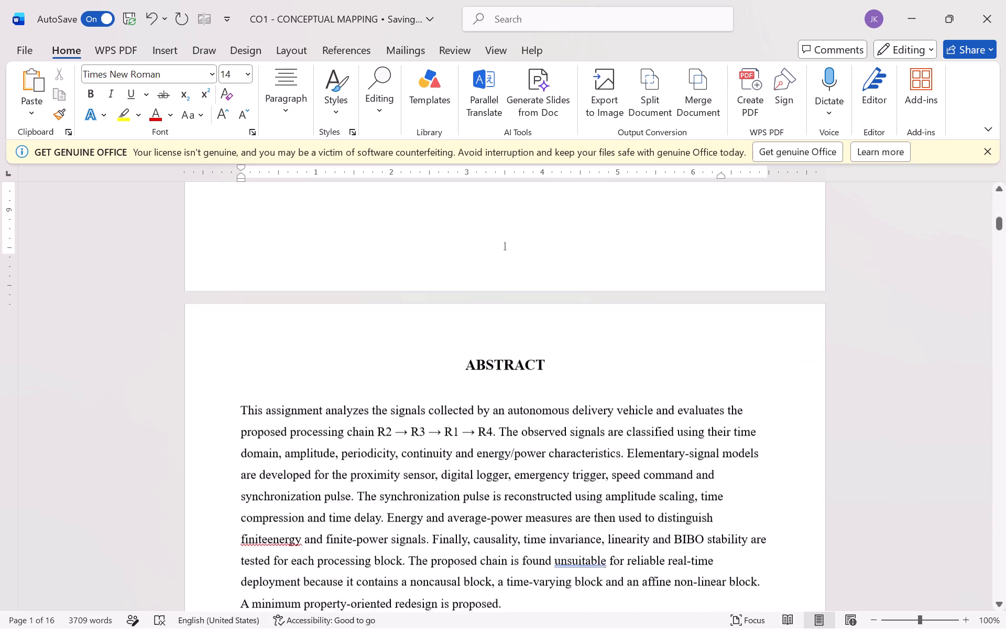
pyautogui.scroll(-1, 359, 345)
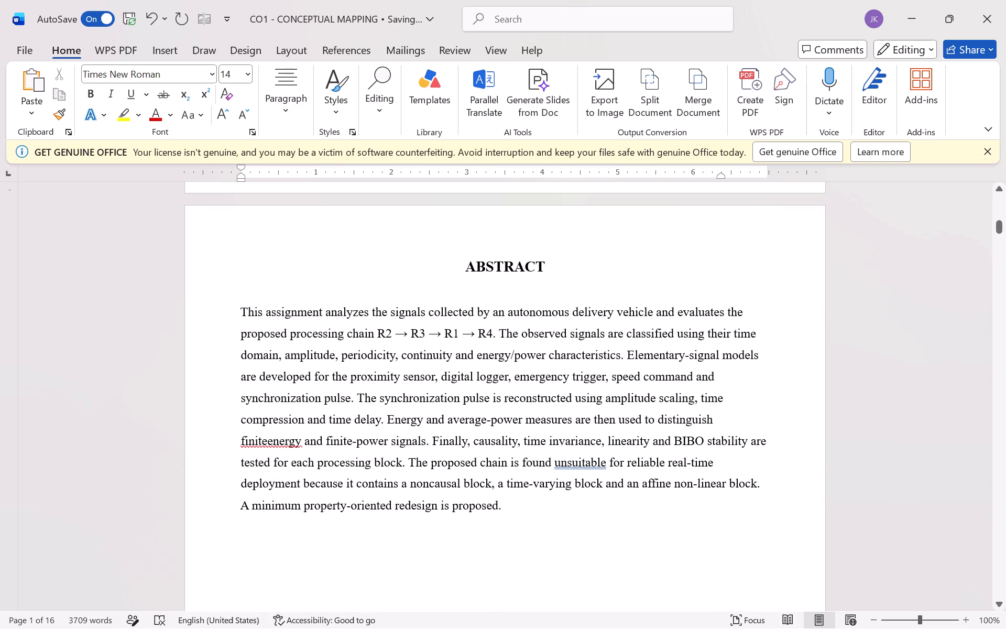
pyautogui.scroll(-4, 359, 345)
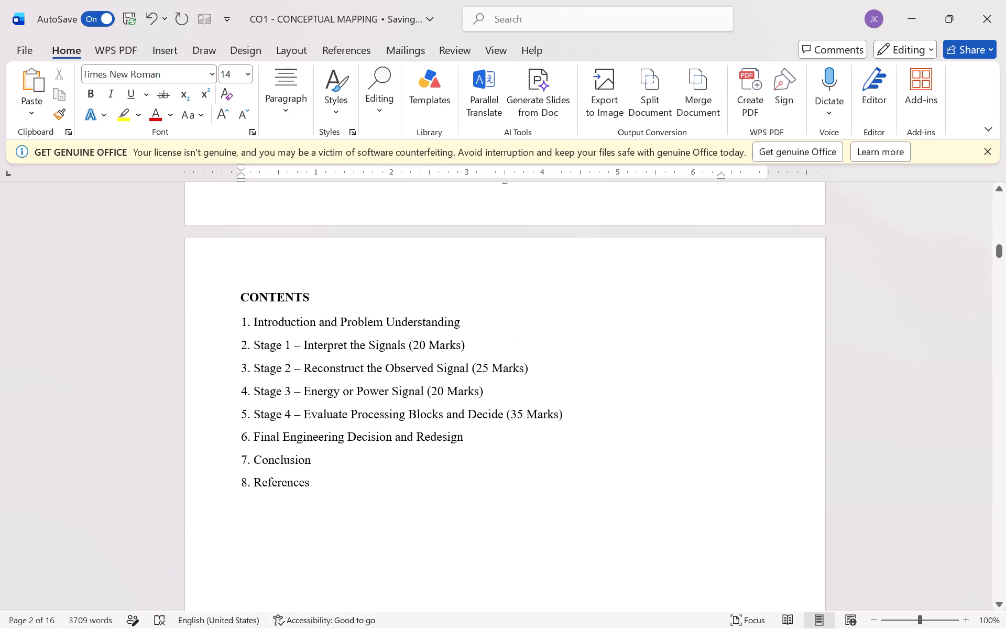
pyautogui.moveTo(242, 320); pyautogui.dragTo(341, 484)
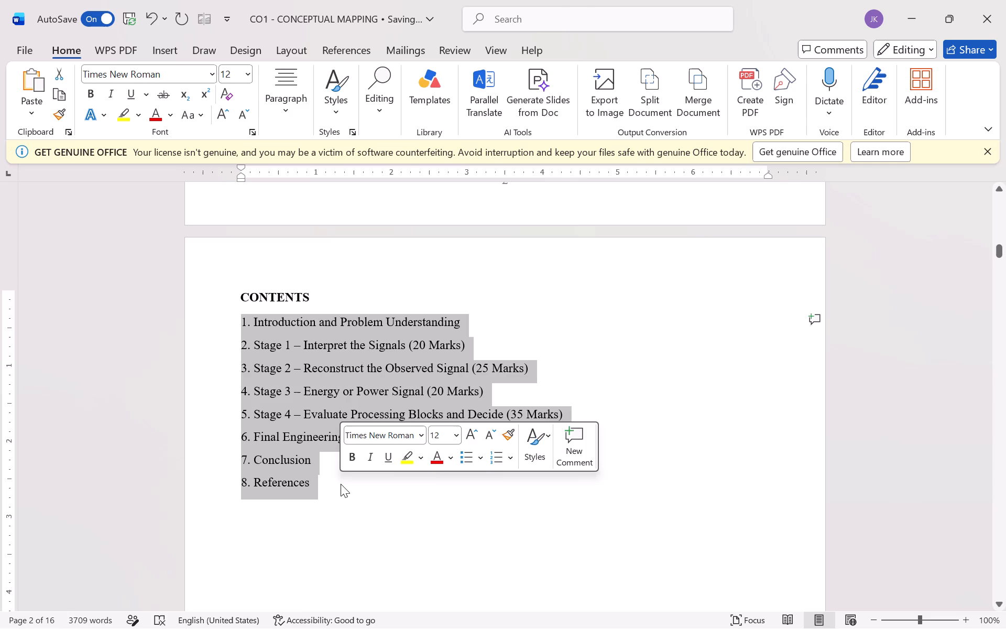
pyautogui.click(276, 124)
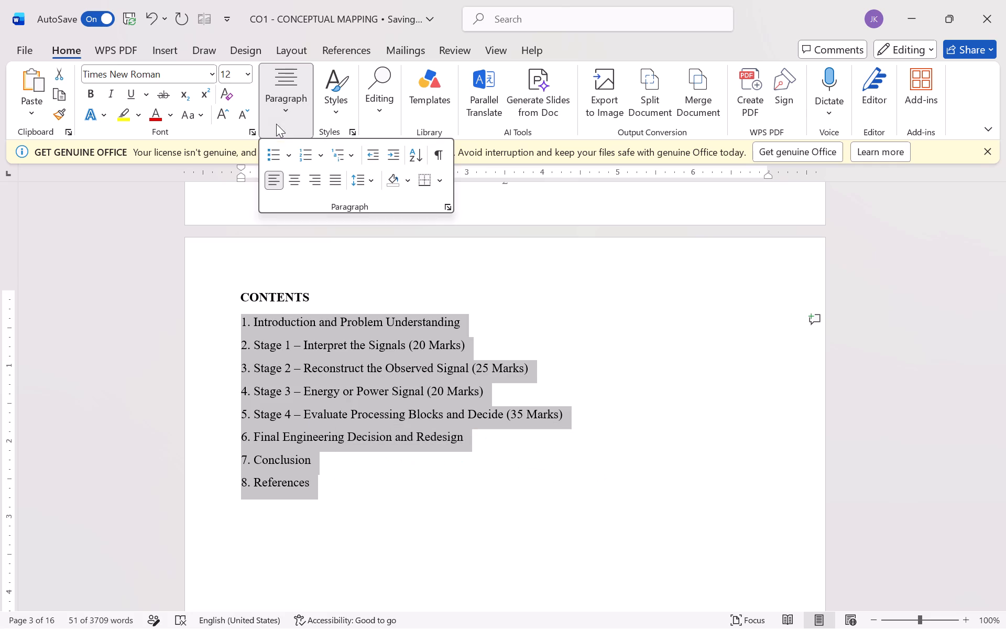
pyautogui.click(366, 186)
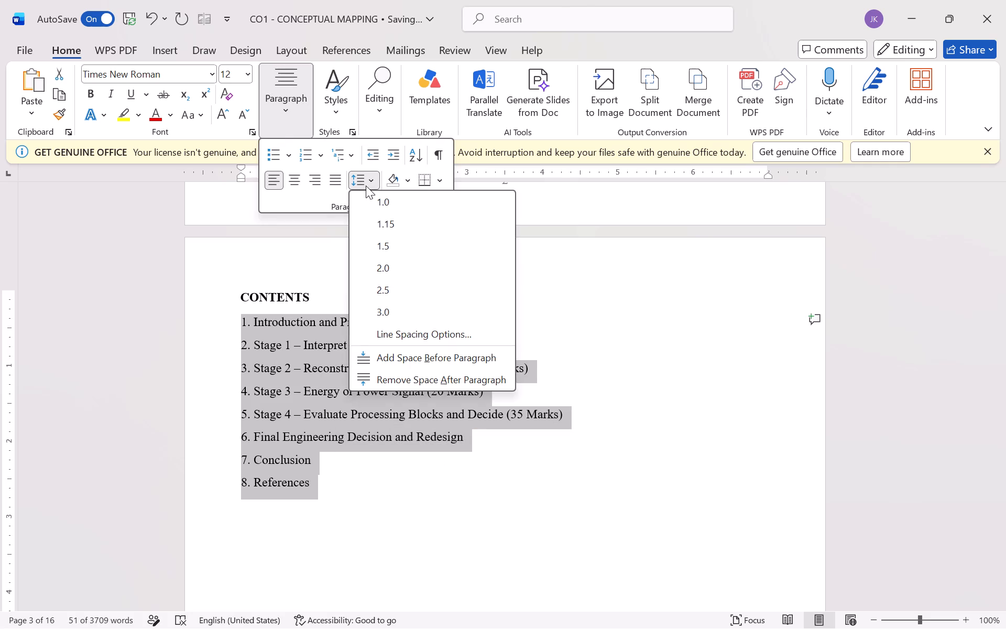
pyautogui.click(391, 245)
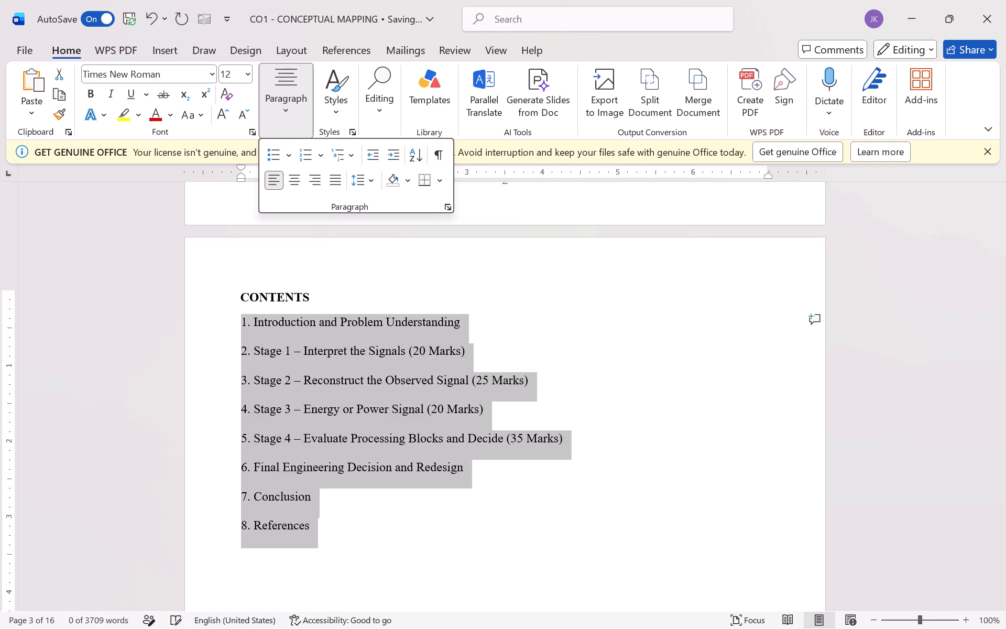
pyautogui.click(441, 512)
# Set the whole CO1 document to 1.5 line spacing and justified alignment.
pyautogui.scroll(6, 441, 512)
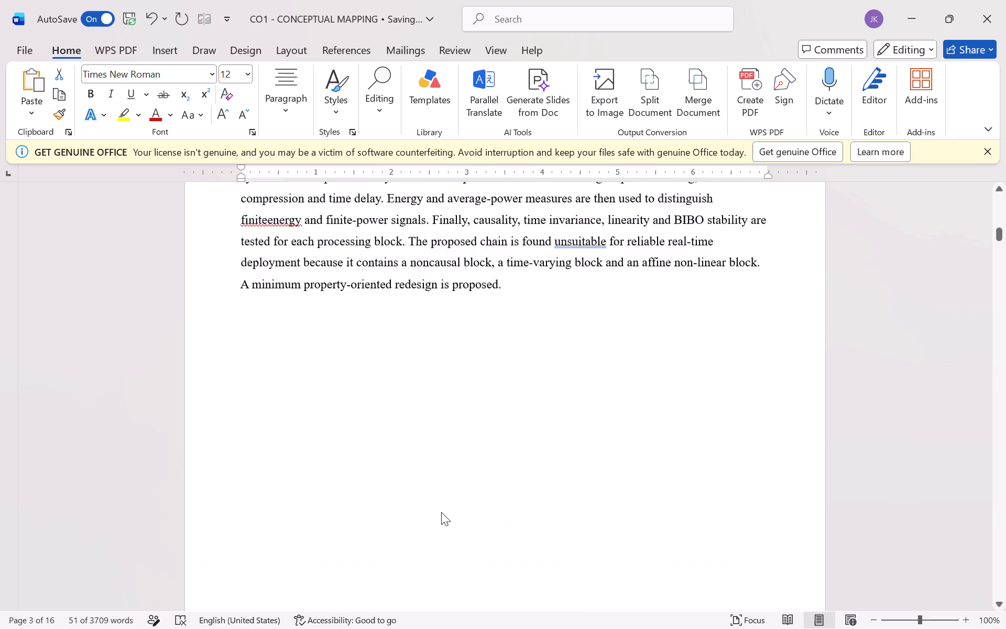
pyautogui.scroll(3, 441, 512)
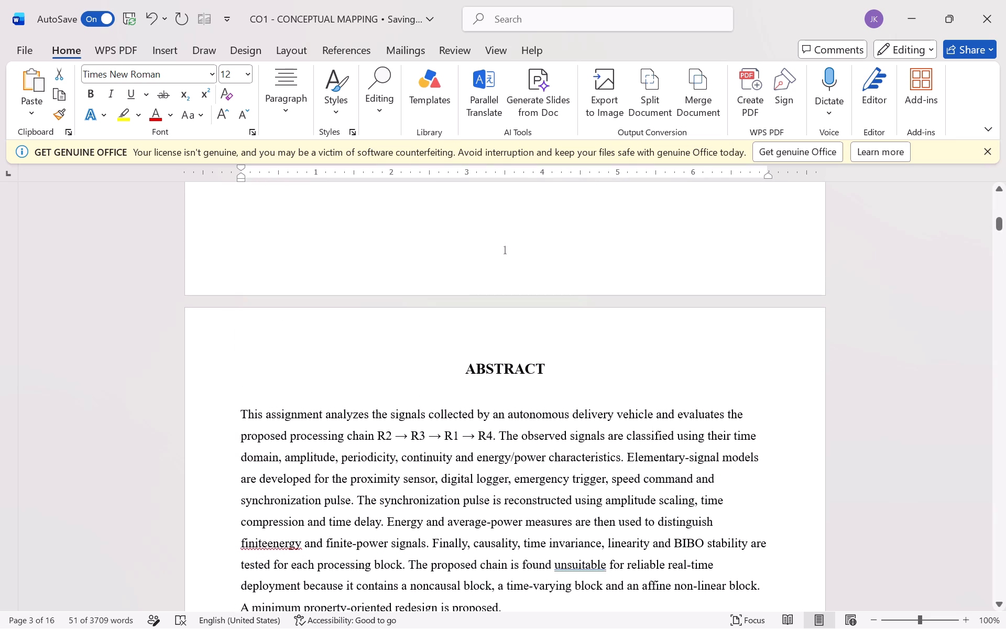
pyautogui.click(238, 409)
pyautogui.hotkey('ctrl', 'a')
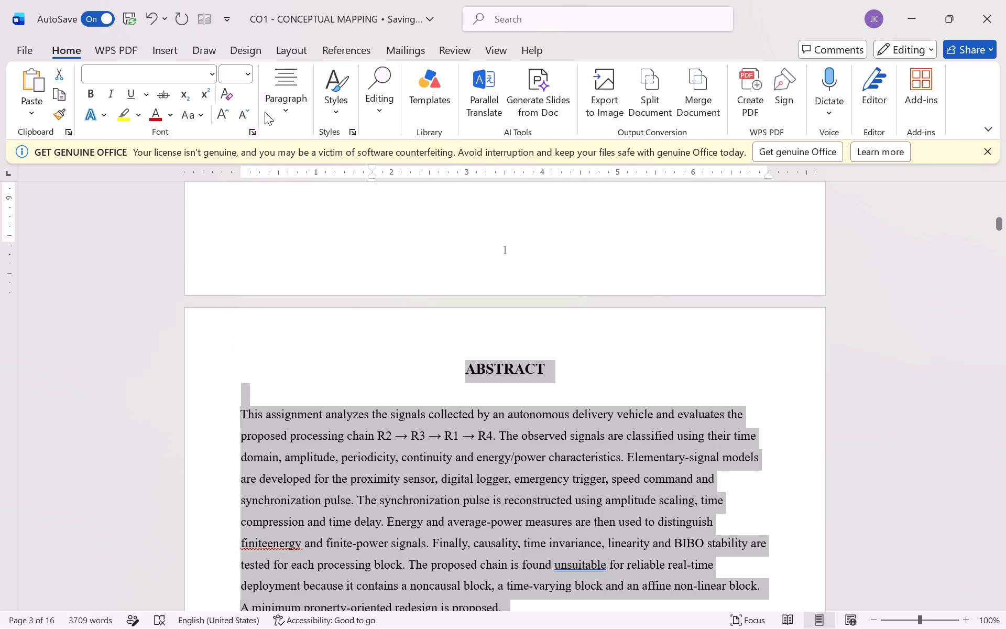
pyautogui.click(280, 114)
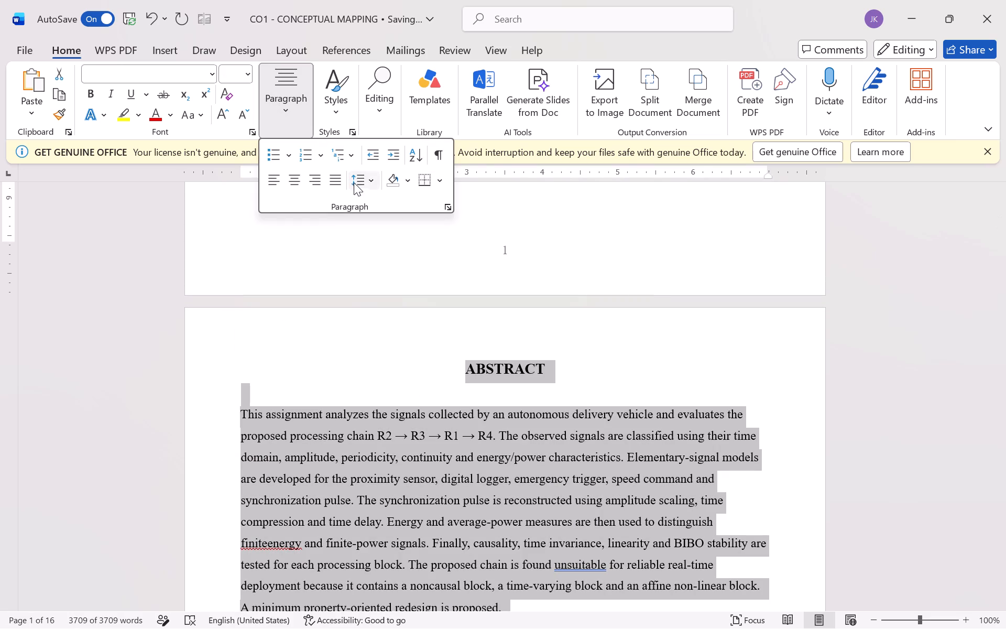
pyautogui.click(370, 182)
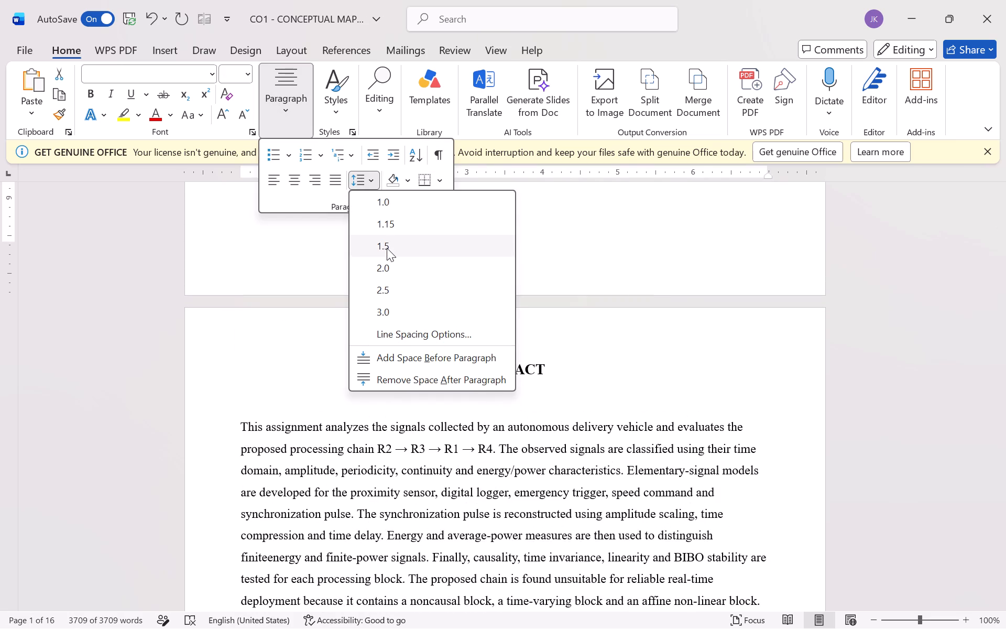
pyautogui.click(387, 248)
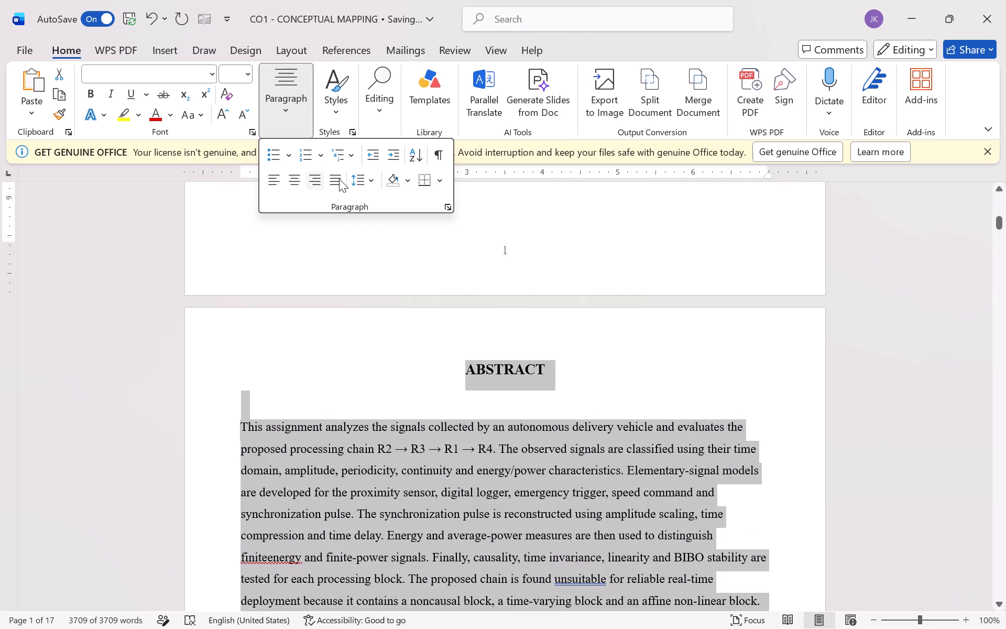
pyautogui.click(340, 178)
pyautogui.click(397, 335)
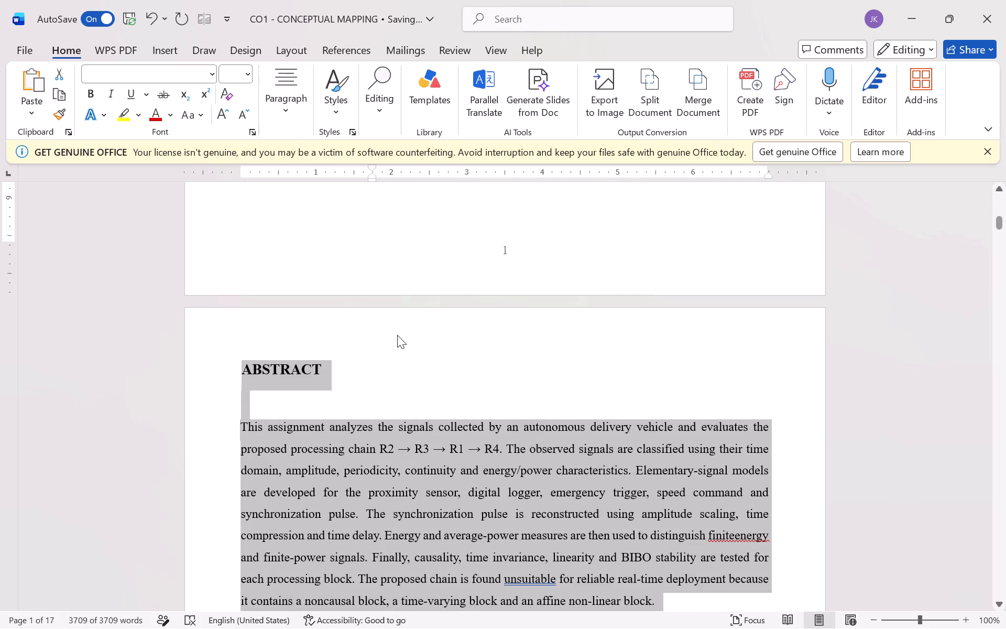
# Center the "CO1 CONCEPTUAL LEARNING ASSESSMENT" line again and pad its start with spaces to align it under the course title.
pyautogui.click(397, 335)
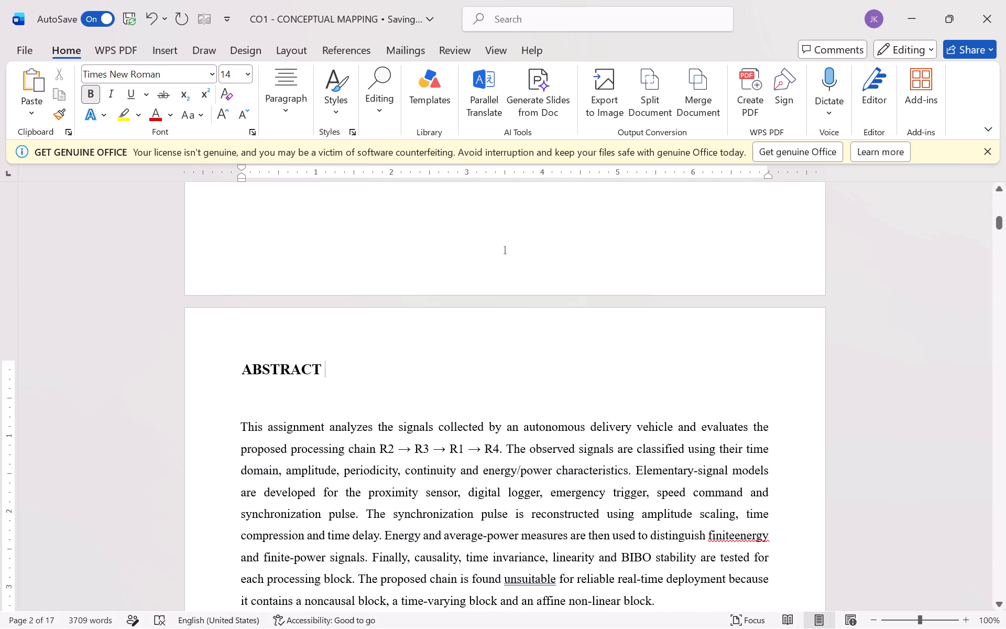
pyautogui.scroll(5, 412, 370)
pyautogui.scroll(-2, 412, 370)
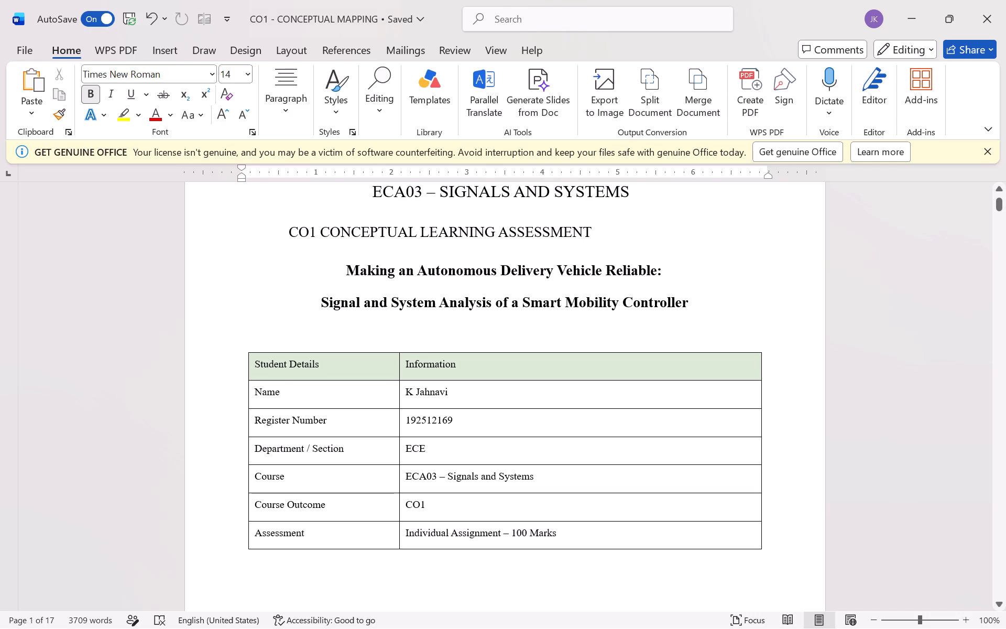
pyautogui.scroll(1, 425, 301)
pyautogui.moveTo(290, 283); pyautogui.dragTo(725, 298)
pyautogui.click(292, 118)
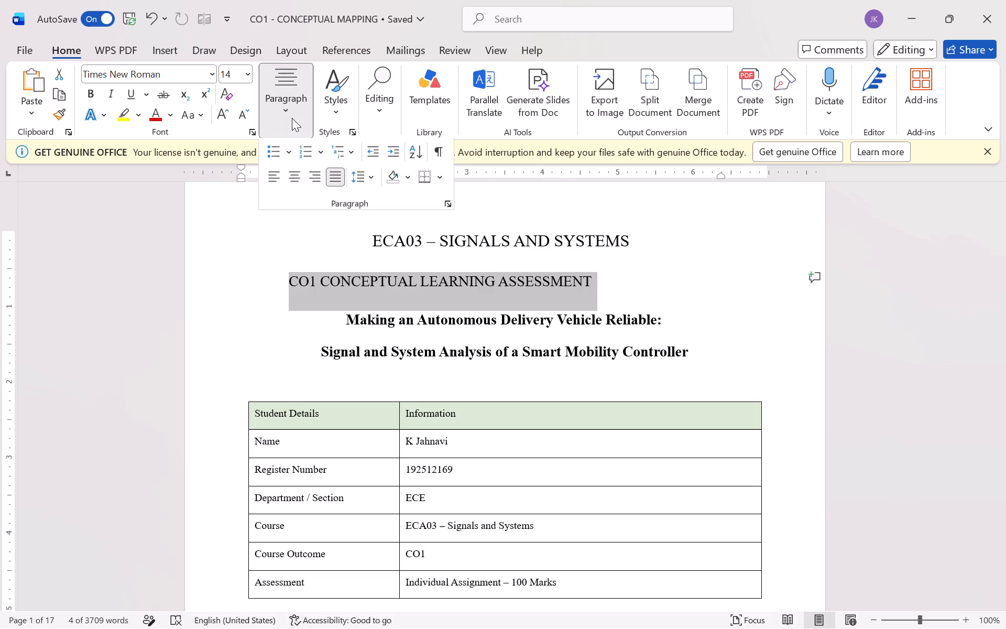
pyautogui.click(289, 177)
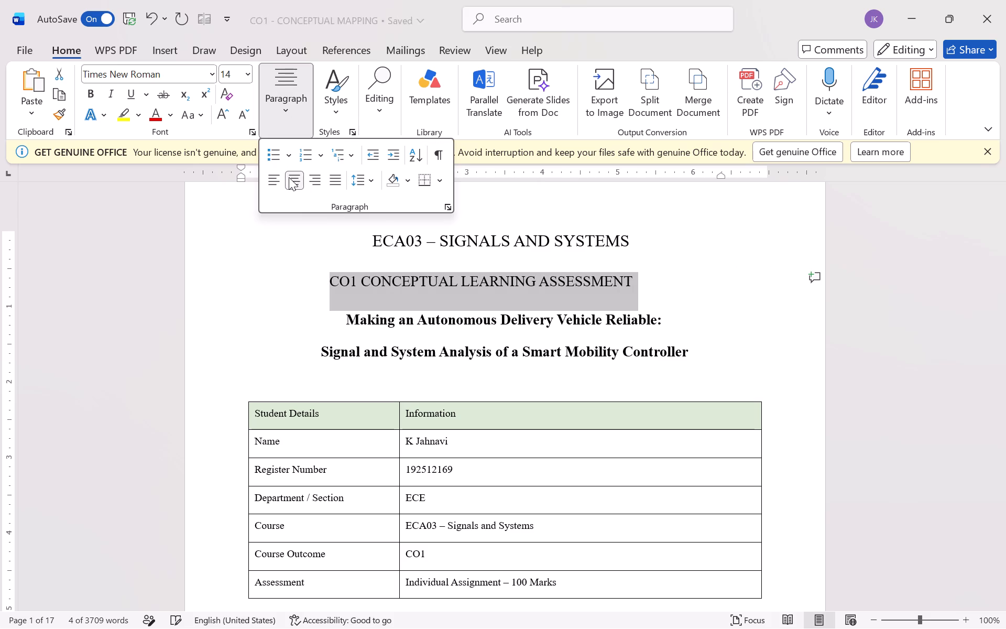
pyautogui.click(275, 302)
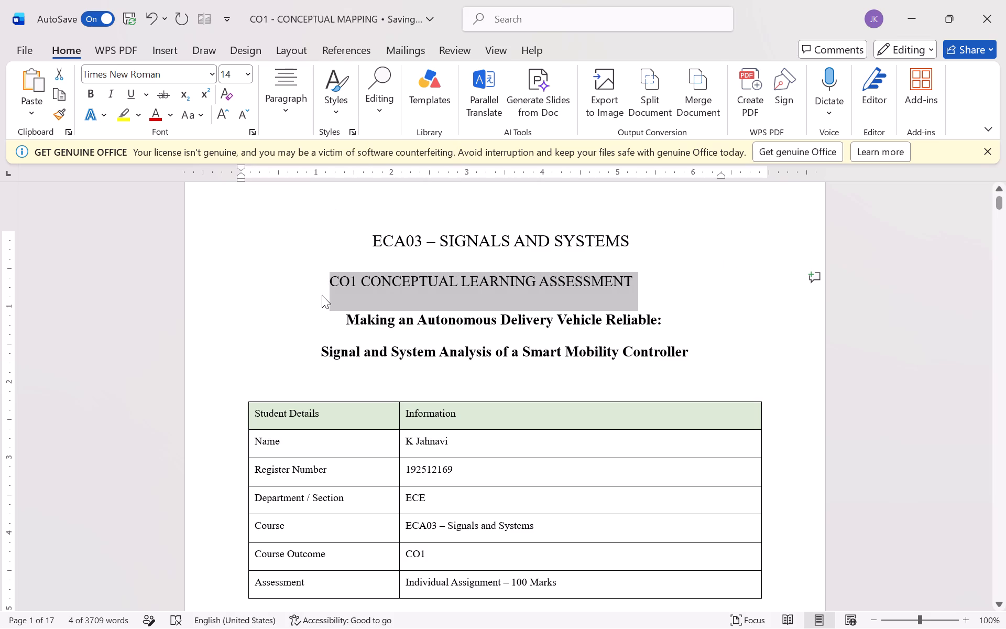
pyautogui.click(322, 294)
pyautogui.press('space')
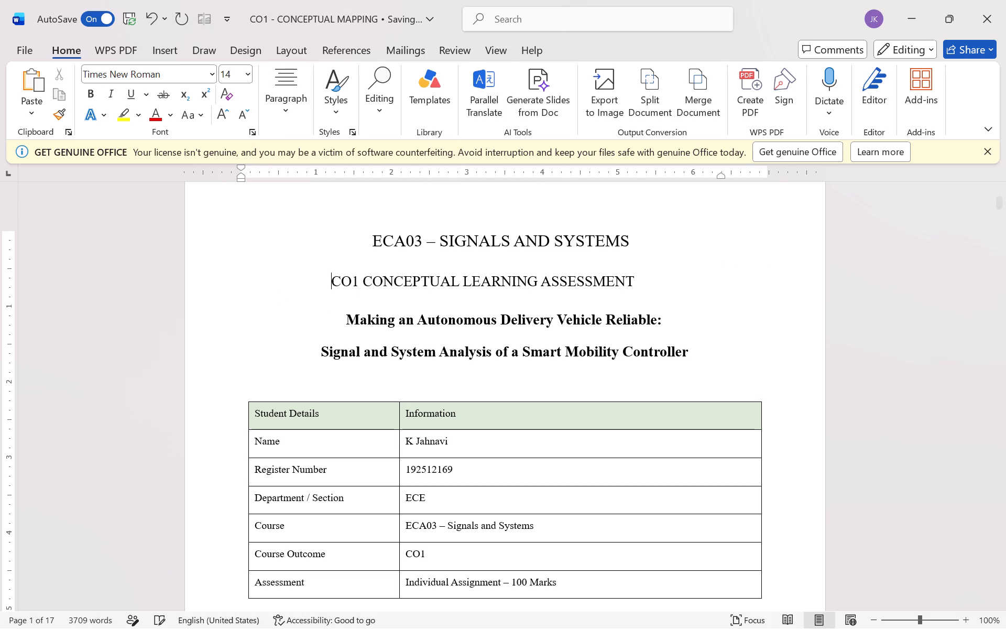
pyautogui.press('space')
pyautogui.press('space')
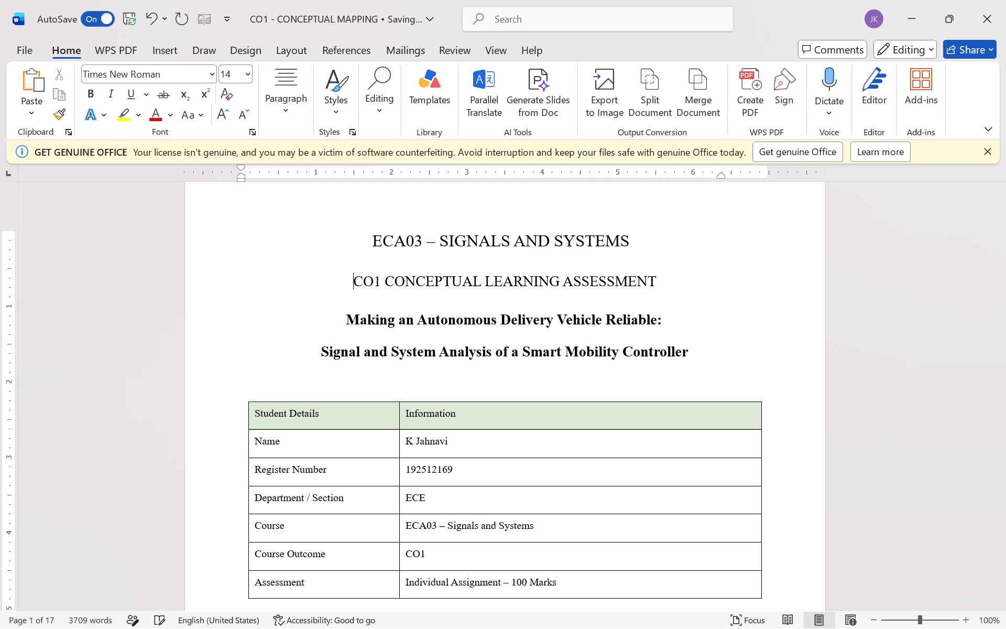
pyautogui.press('BackSpace')
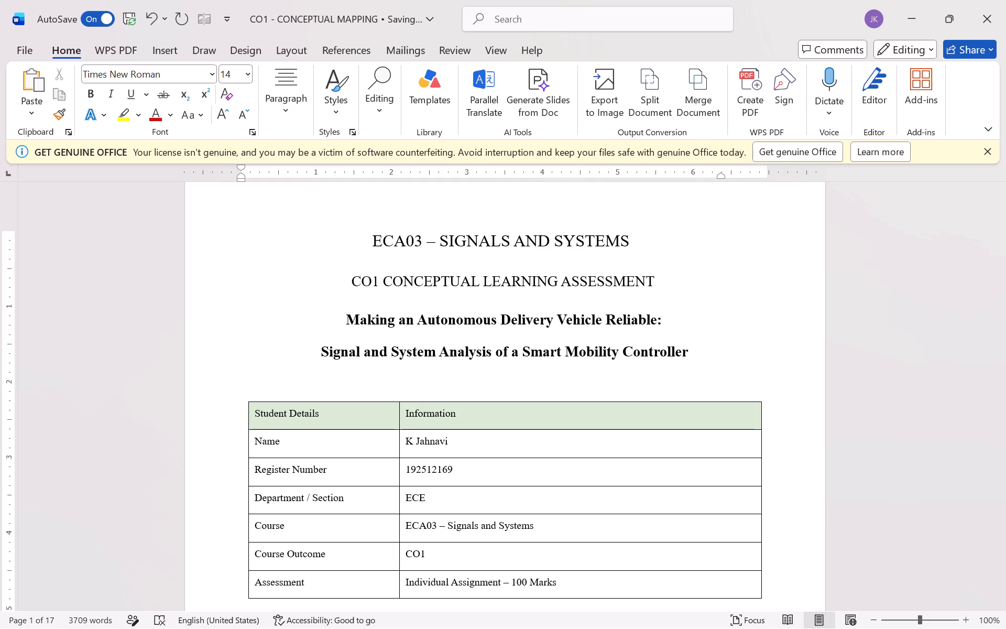
# Center the ABSTRACT heading on page 2.
pyautogui.scroll(-5, 322, 294)
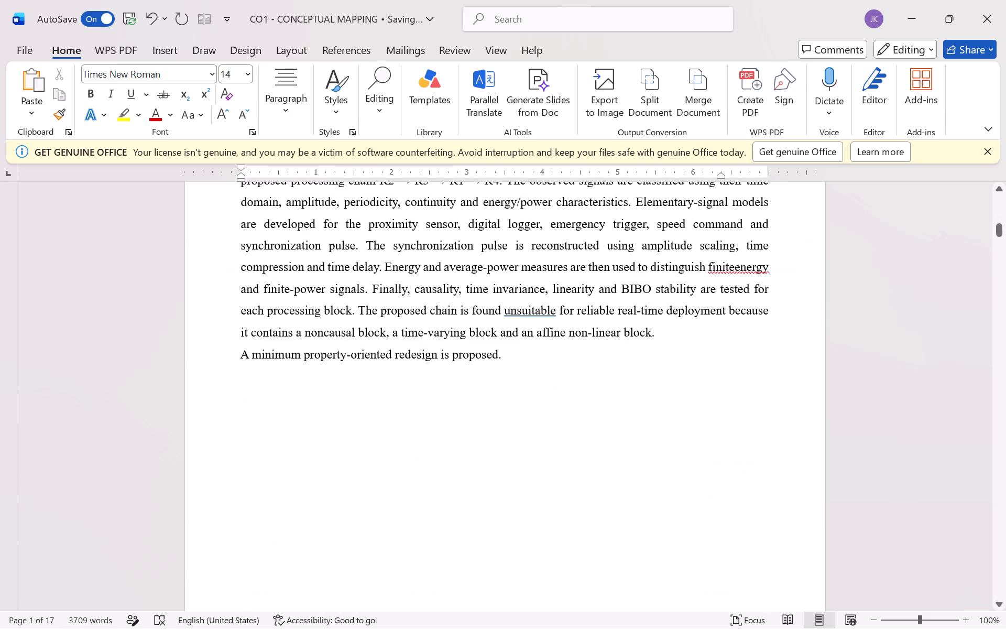
pyautogui.scroll(-1, 322, 294)
pyautogui.scroll(4, 322, 294)
pyautogui.scroll(-2, 322, 294)
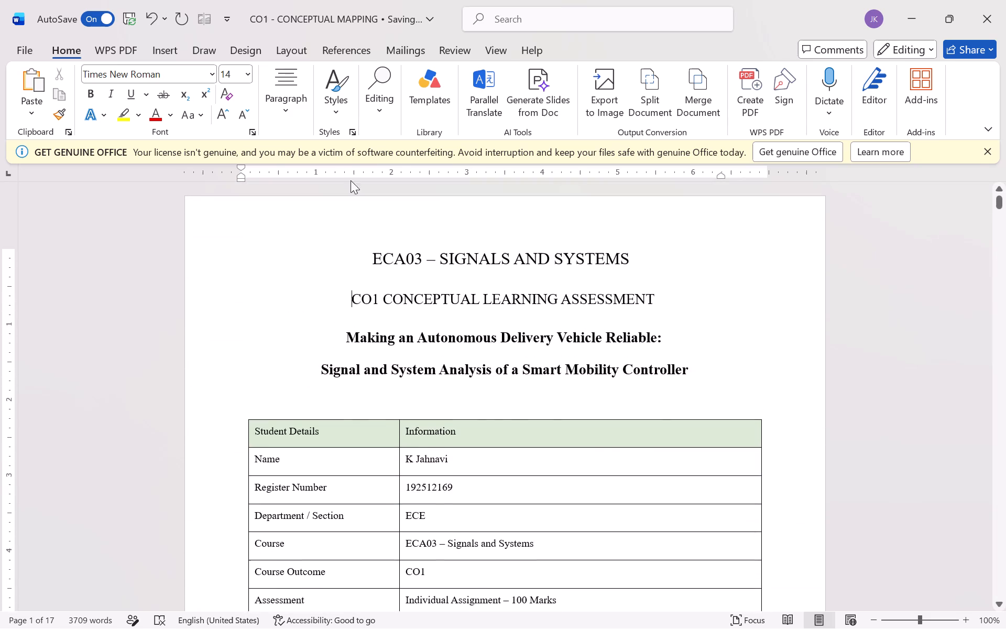
pyautogui.scroll(-4, 415, 255)
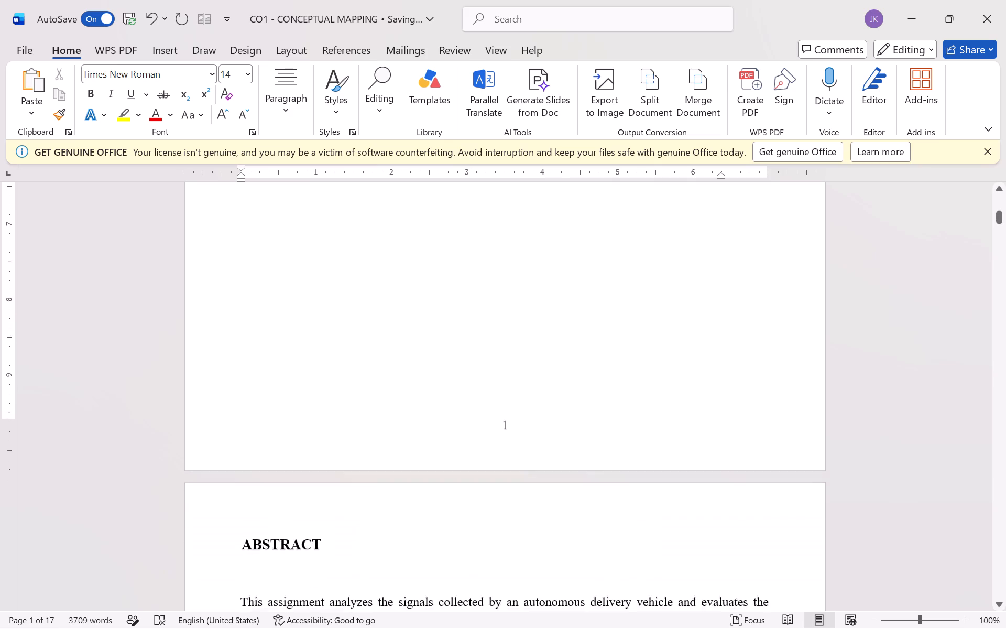
pyautogui.scroll(-2, 415, 255)
pyautogui.moveTo(235, 389); pyautogui.dragTo(352, 399)
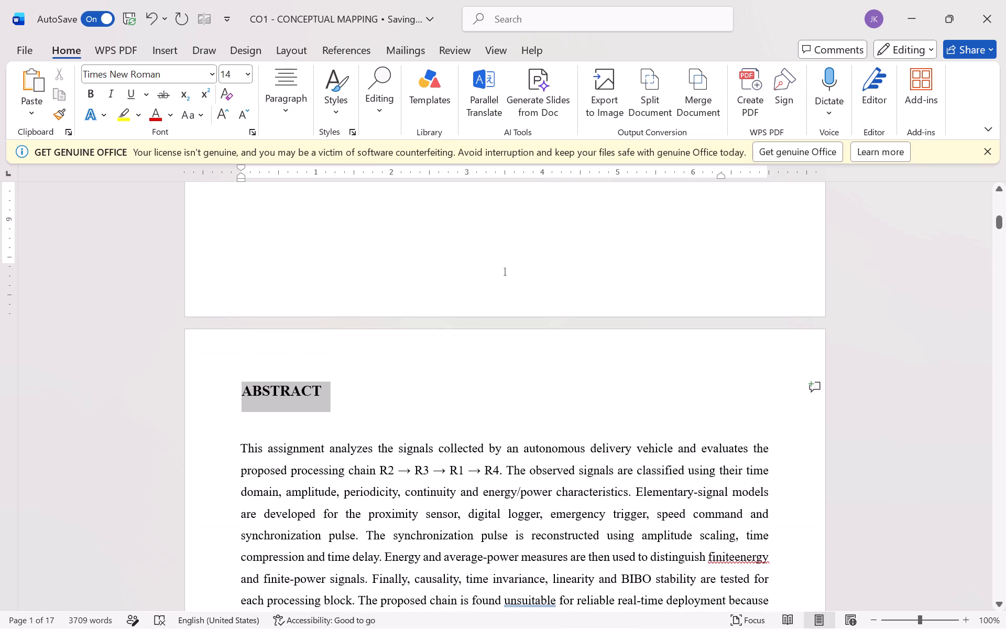
pyautogui.moveTo(352, 399); pyautogui.dragTo(352, 399)
pyautogui.hotkey('ctrl', 'e')
# Delete the blank lines above the CONTENTS heading so that it starts at the top of its page.
pyautogui.scroll(-2, 352, 399)
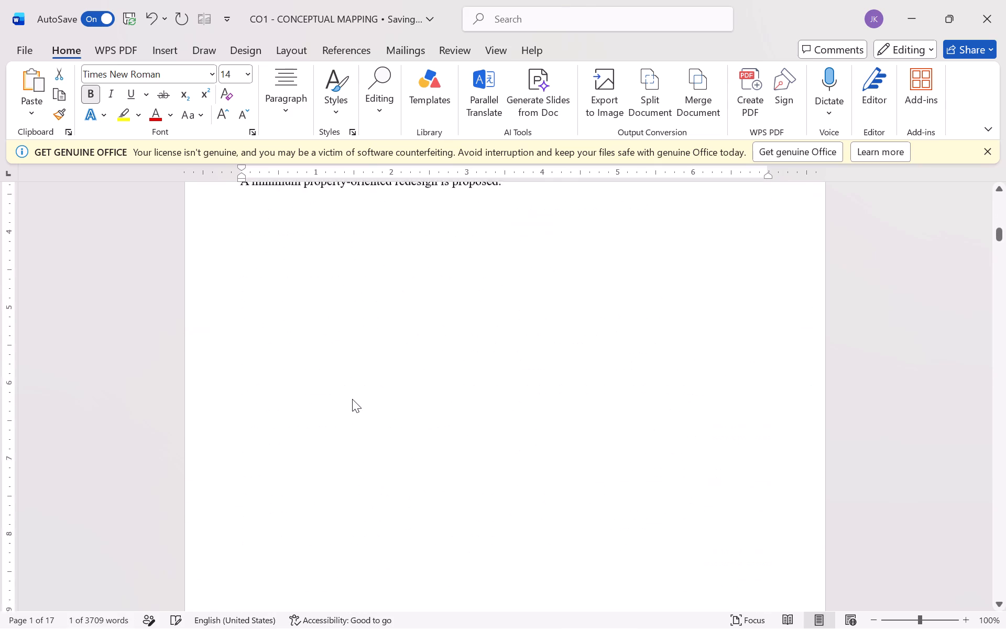
pyautogui.scroll(-3, 352, 399)
pyautogui.click(268, 393)
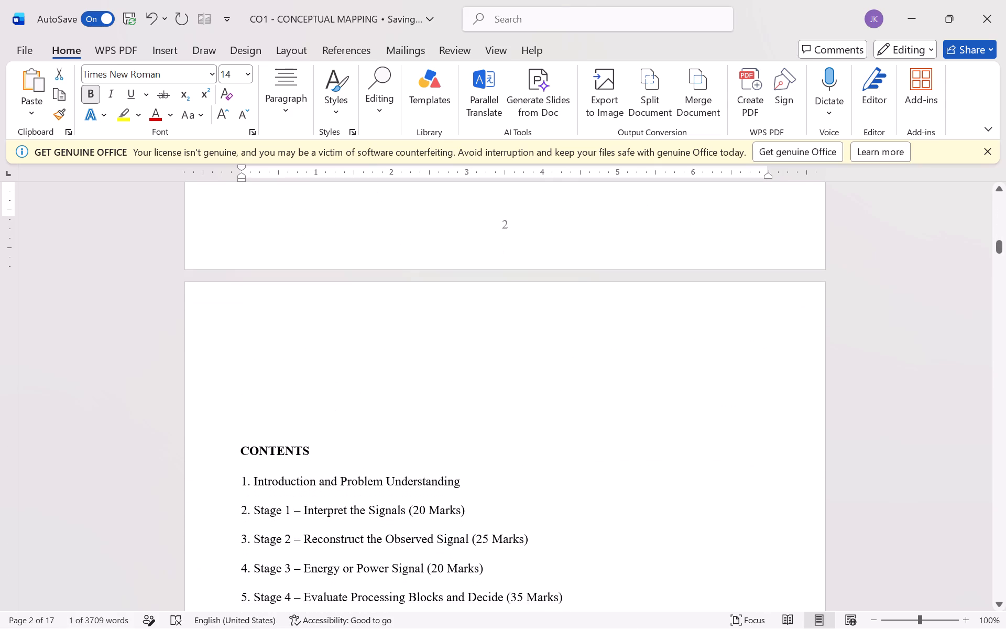
pyautogui.press('BackSpace')
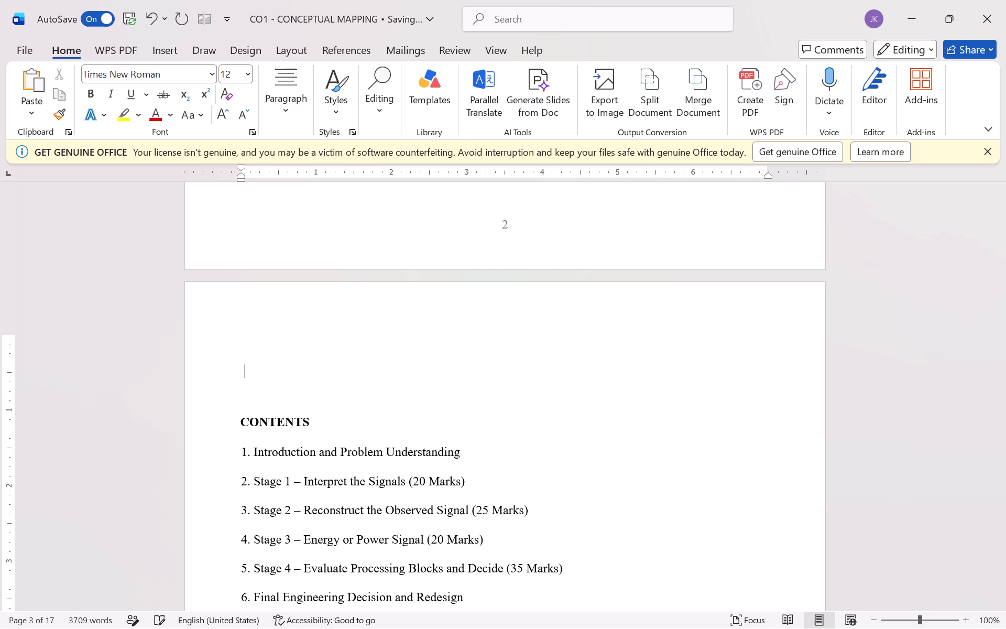
pyautogui.press('Down')
pyautogui.press('BackSpace')
pyautogui.press('BackSpace')
pyautogui.press('BackSpace')
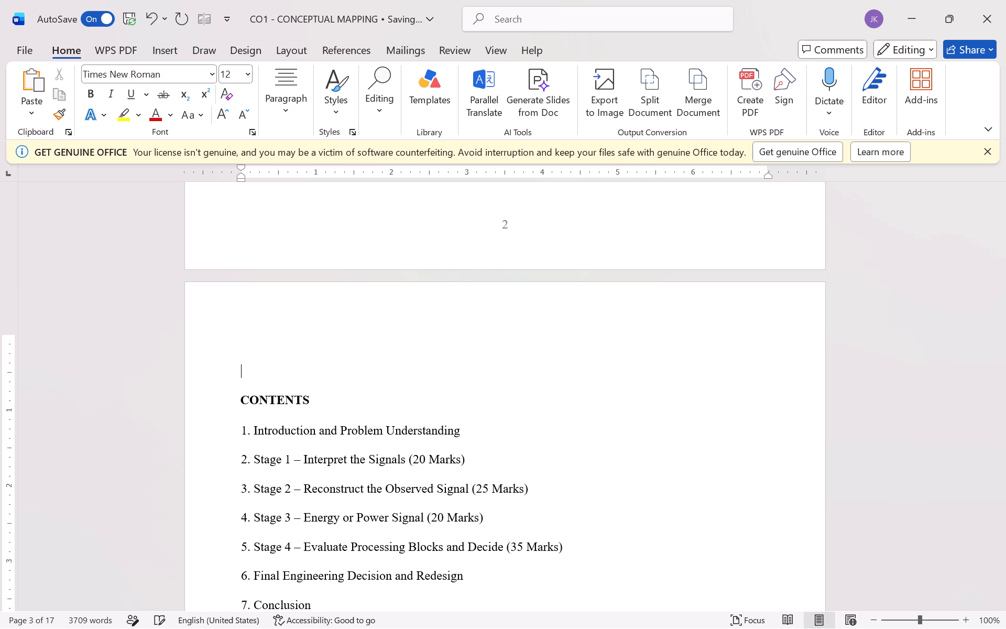
pyautogui.press('BackSpace')
pyautogui.press('BackSpace')
pyautogui.press('BackSpace')
pyautogui.press('BackSpace')
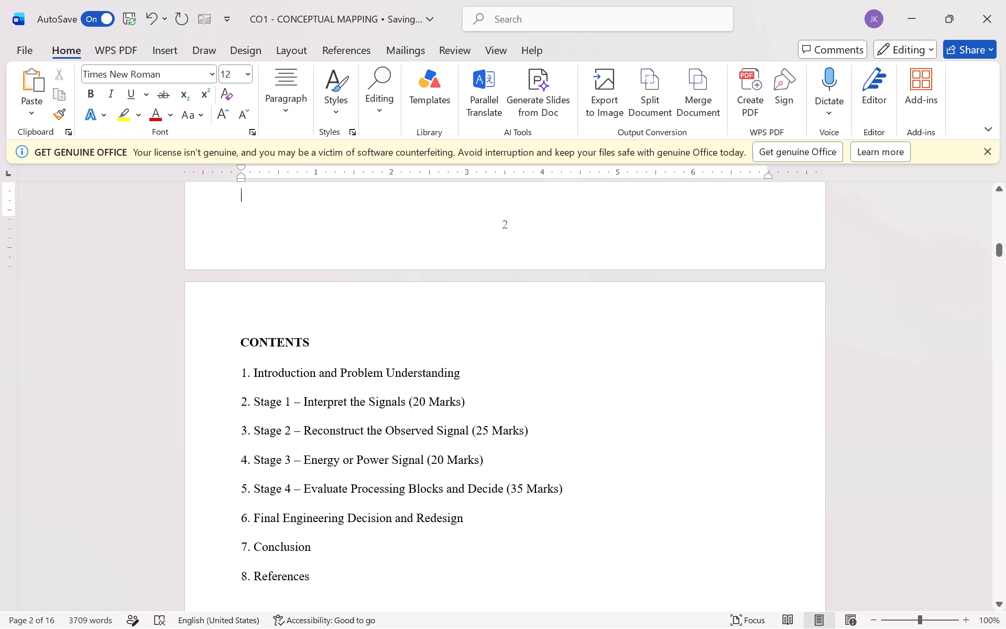
# Center the CONTENTS heading.
pyautogui.moveTo(236, 332); pyautogui.dragTo(335, 335)
pyautogui.hotkey('ctrl', 'e')
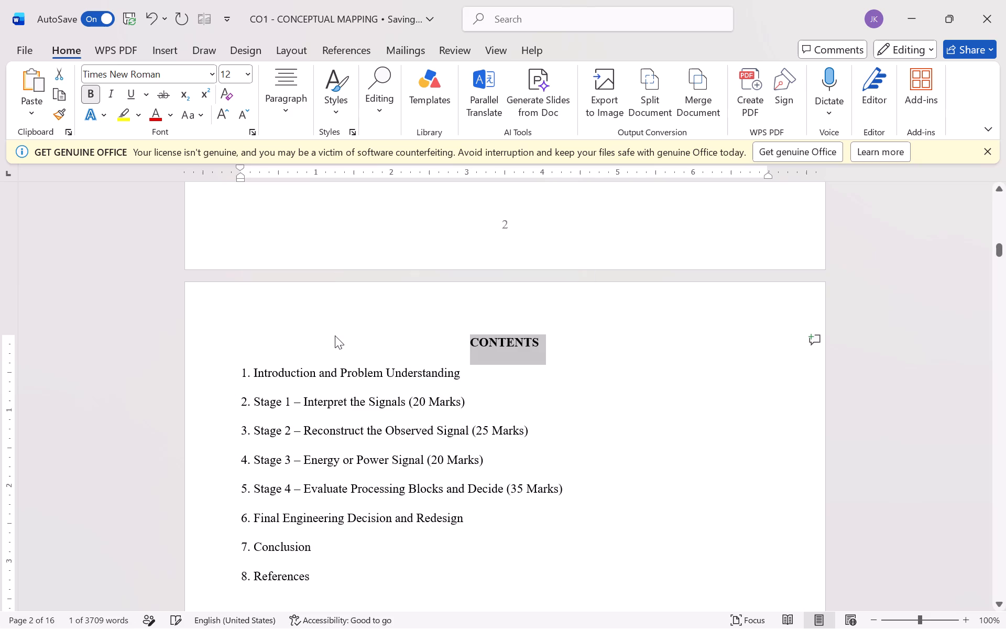
# Delete the blank lines above the "1. INTRODUCTION AND PROBLEM UNDERSTANDING" heading.
pyautogui.scroll(-5, 335, 335)
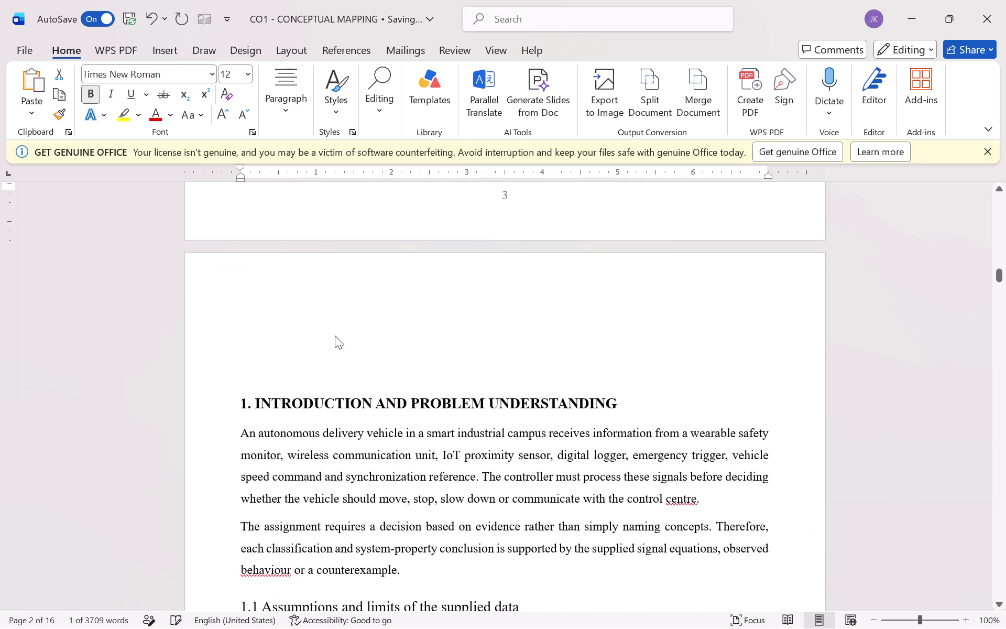
pyautogui.click(254, 360)
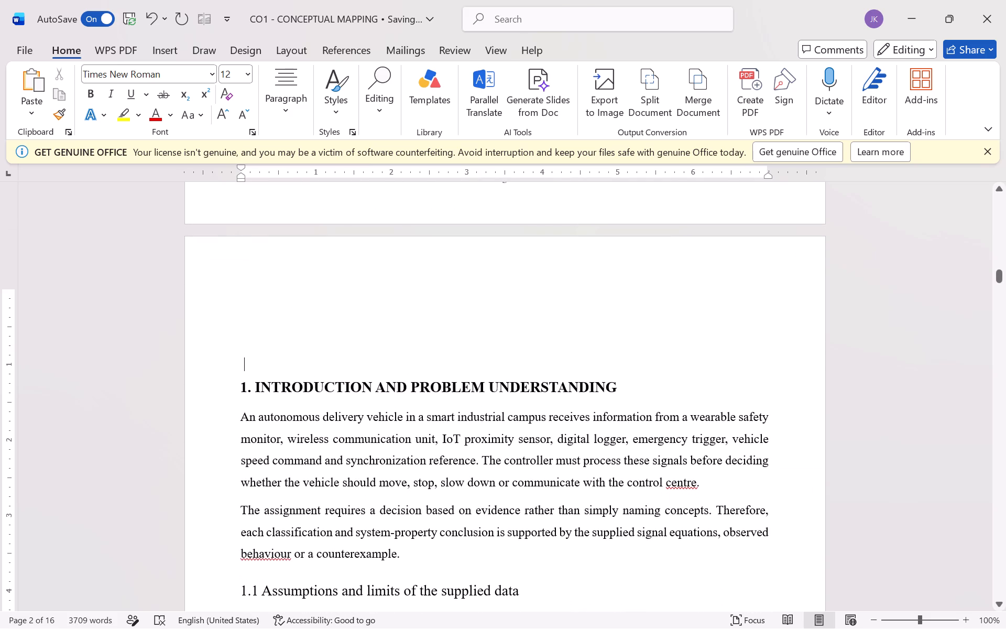
pyautogui.press('BackSpace')
pyautogui.press('BackSpace')
pyautogui.press('BackSpace')
pyautogui.press('BackSpace')
pyautogui.press('BackSpace')
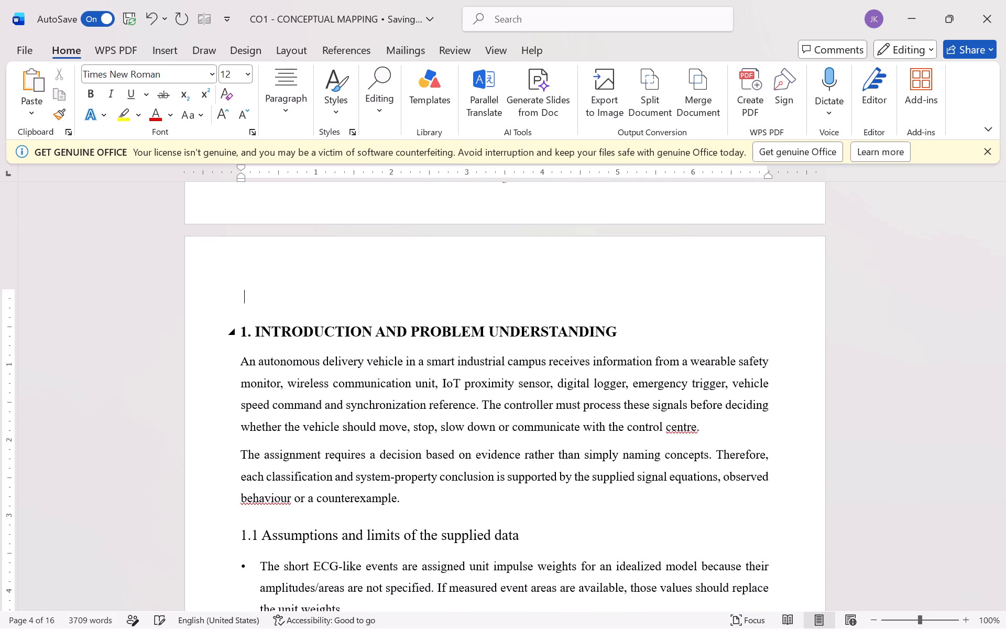
pyautogui.press('BackSpace')
# Make the "1.1 Assumptions and limits of the supplied data" heading bold.
pyautogui.scroll(-2, 254, 360)
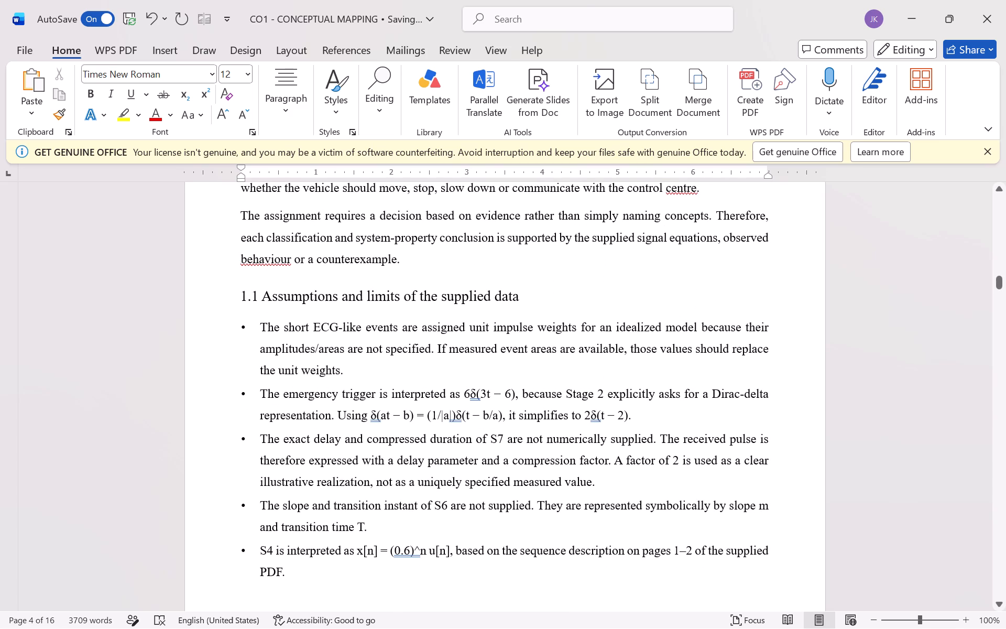
pyautogui.moveTo(236, 288); pyautogui.dragTo(551, 302)
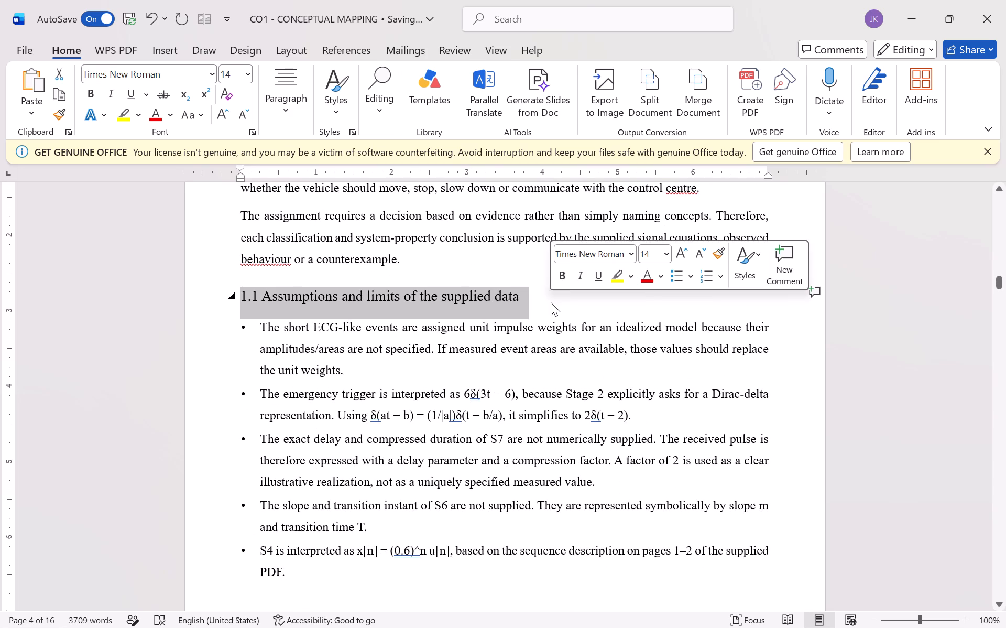
pyautogui.click(563, 276)
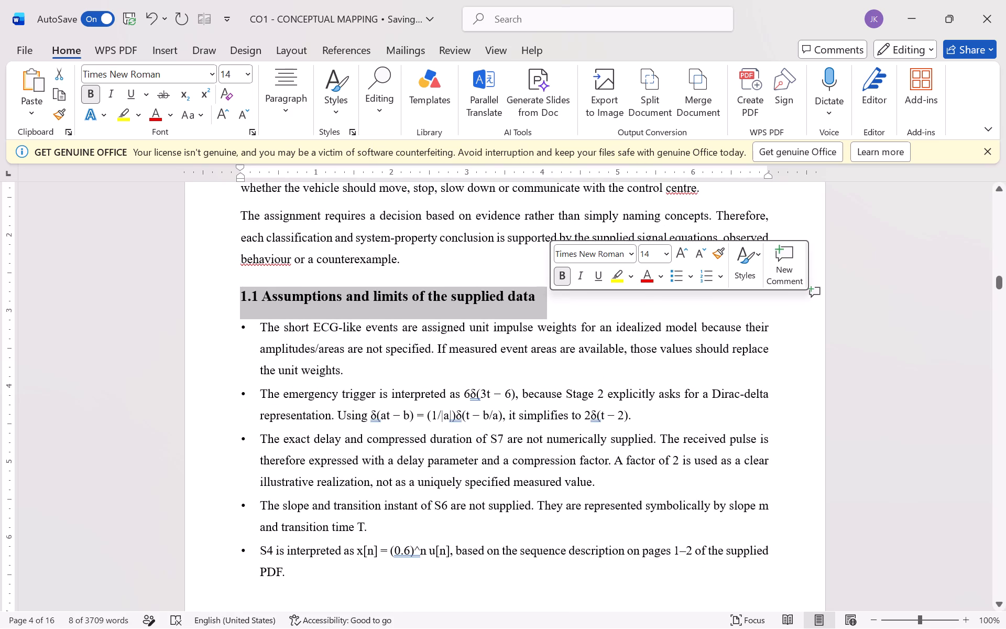
pyautogui.click(469, 461)
pyautogui.moveTo(431, 461); pyautogui.dragTo(544, 447)
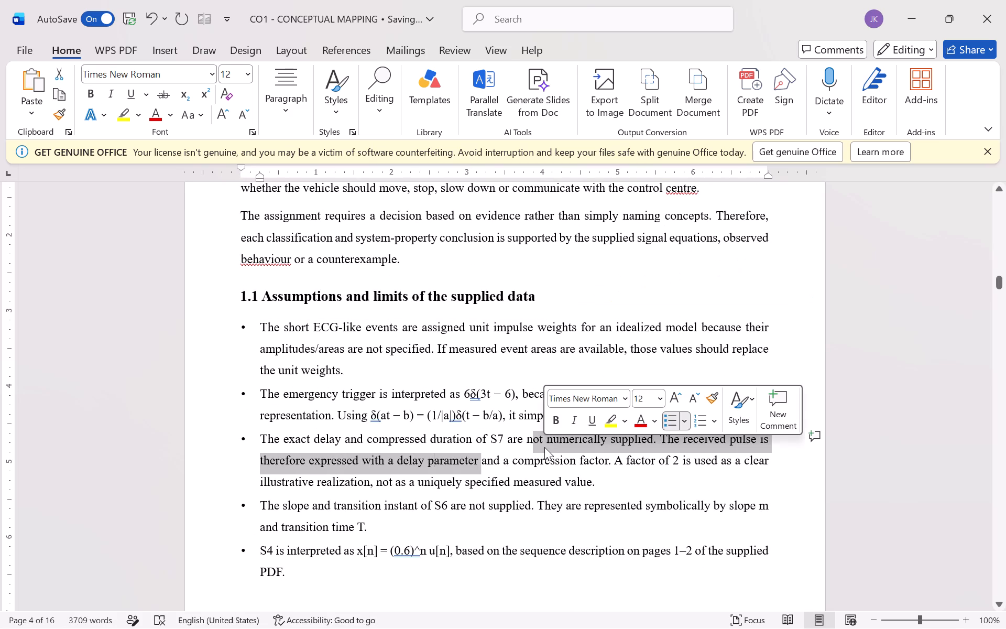
# Make the "2.2 Signal classification and representation table" heading bold.
pyautogui.scroll(-3, 549, 501)
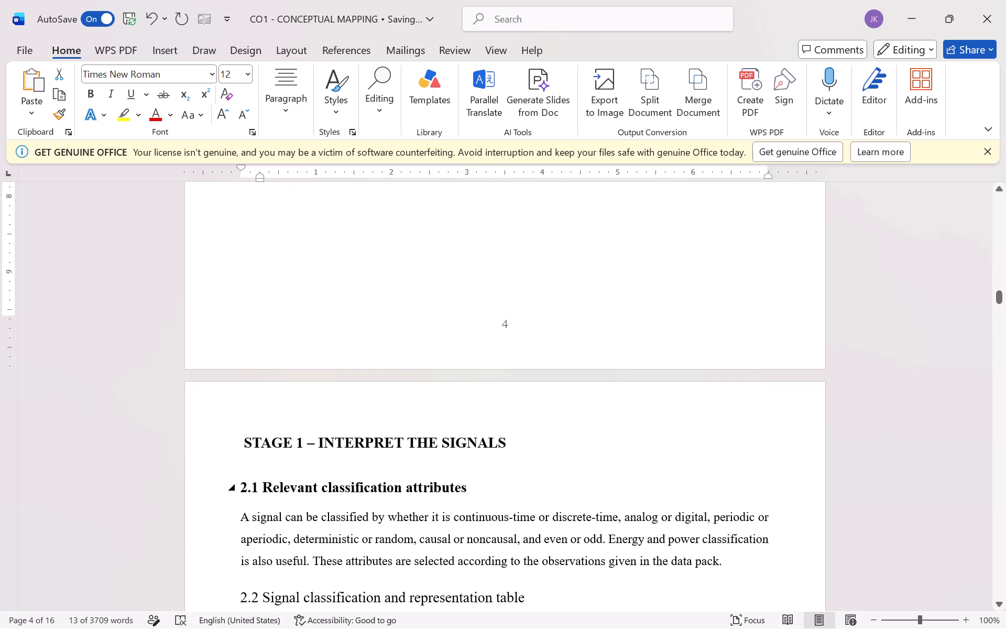
pyautogui.click(413, 407)
pyautogui.scroll(-2, 413, 407)
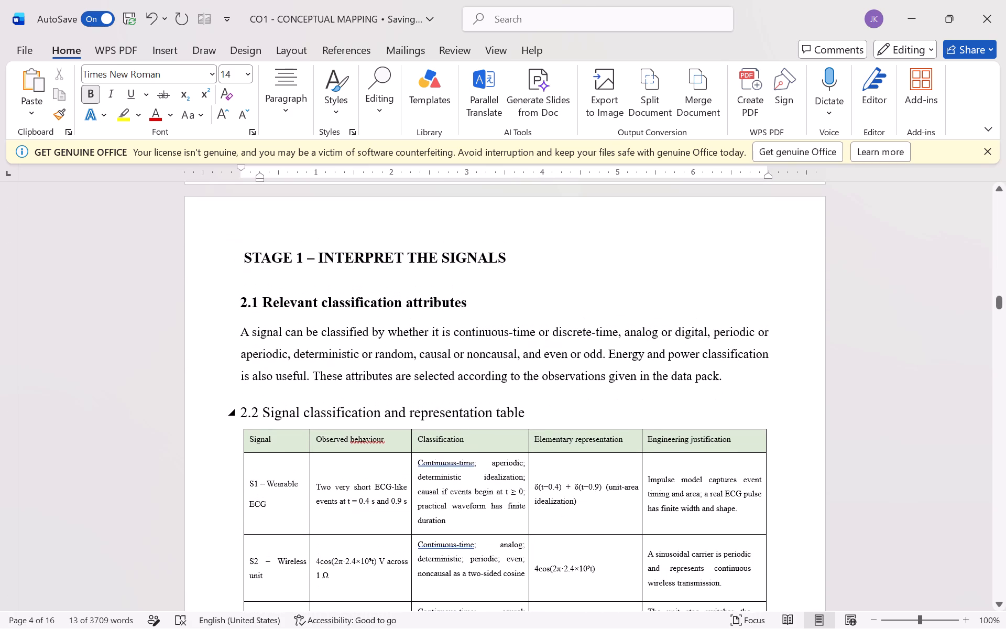
pyautogui.scroll(-1, 413, 407)
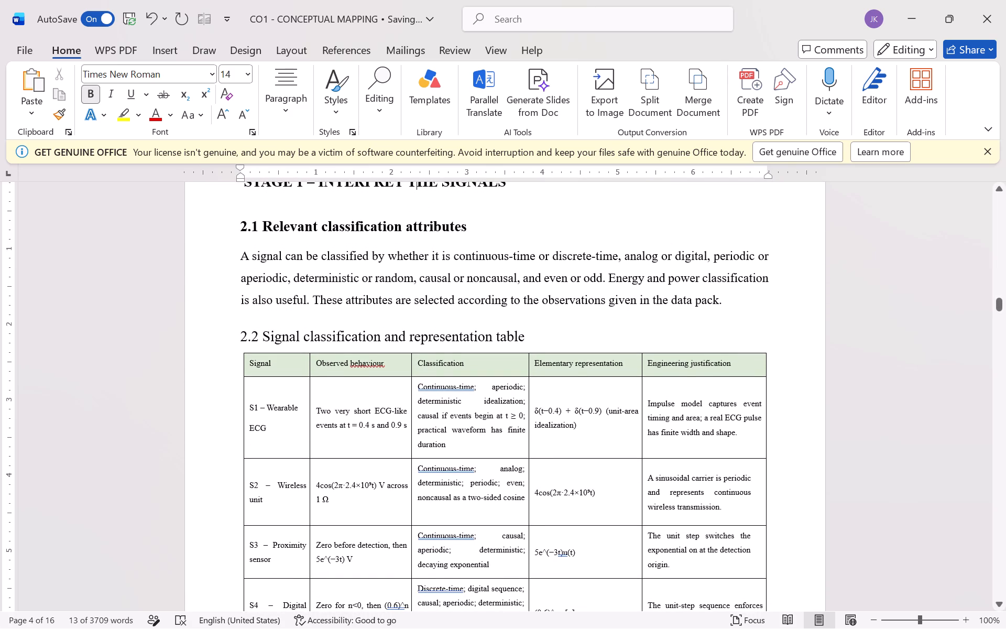
pyautogui.moveTo(239, 334); pyautogui.dragTo(522, 340)
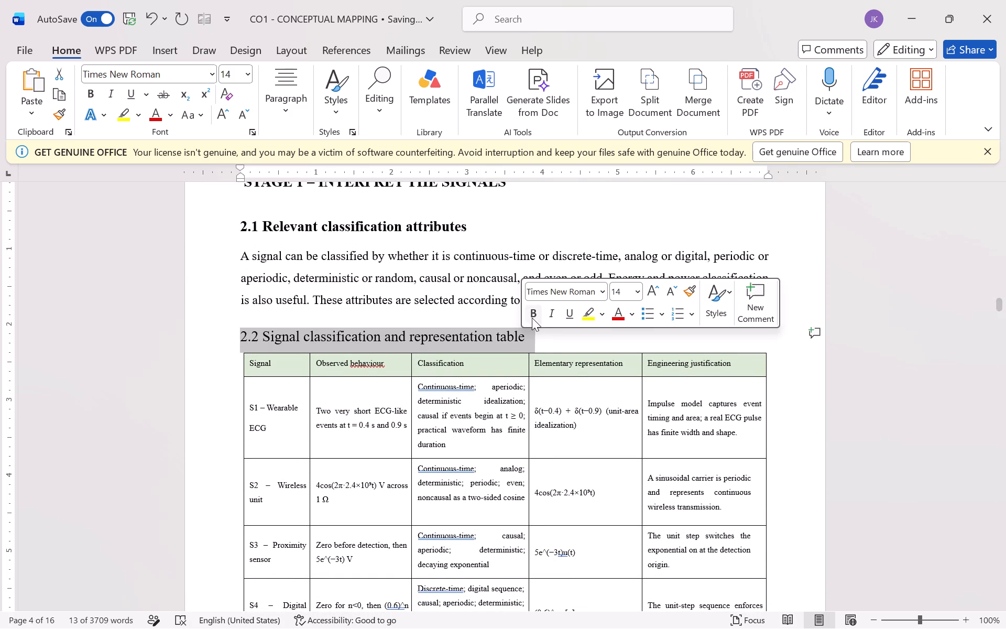
pyautogui.click(530, 316)
# Set the font size of all text in the section 2.2 signal classification table to 12.
pyautogui.scroll(-2, 507, 458)
pyautogui.scroll(1, 507, 458)
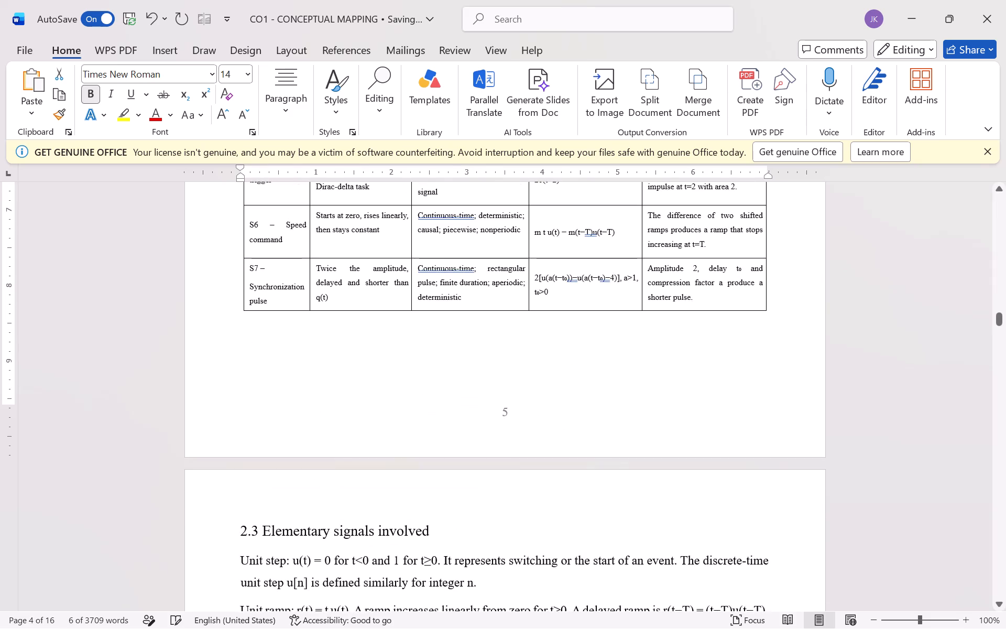
pyautogui.scroll(1, 507, 458)
pyautogui.scroll(1, 387, 386)
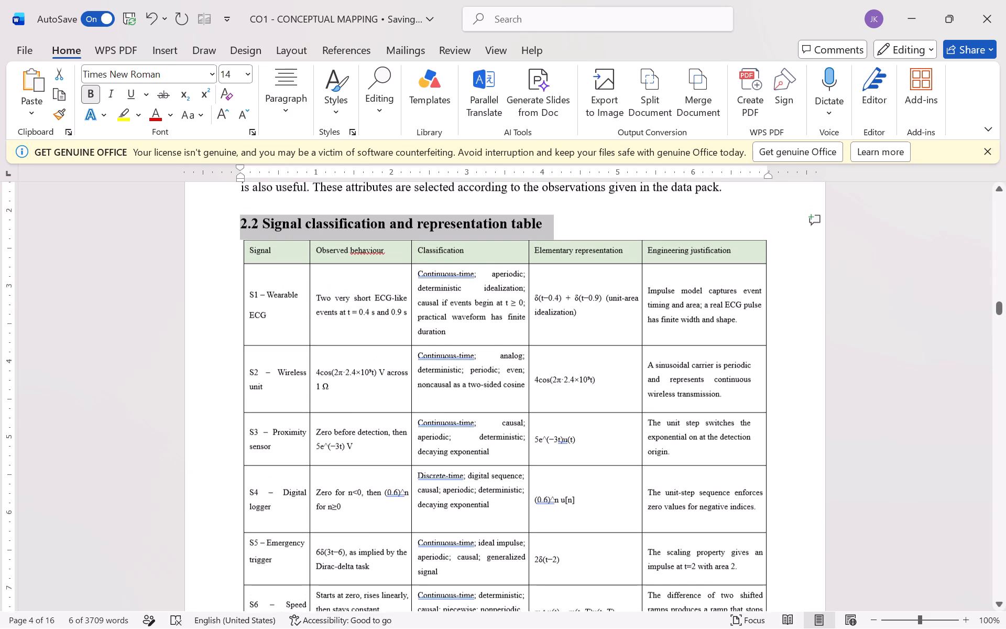
pyautogui.moveTo(251, 256); pyautogui.dragTo(610, 596)
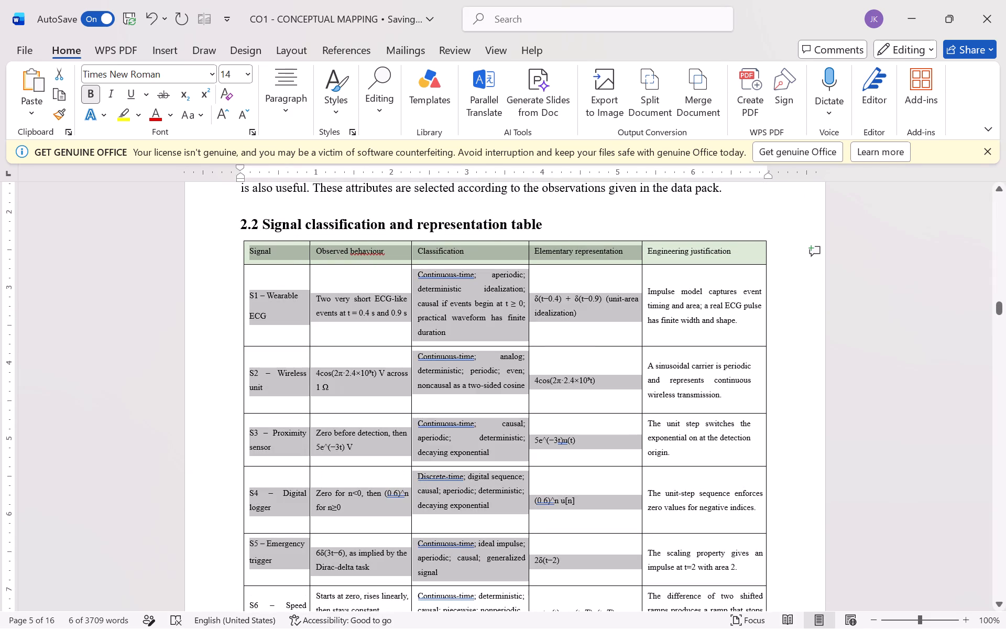
pyautogui.moveTo(610, 596); pyautogui.dragTo(681, 551)
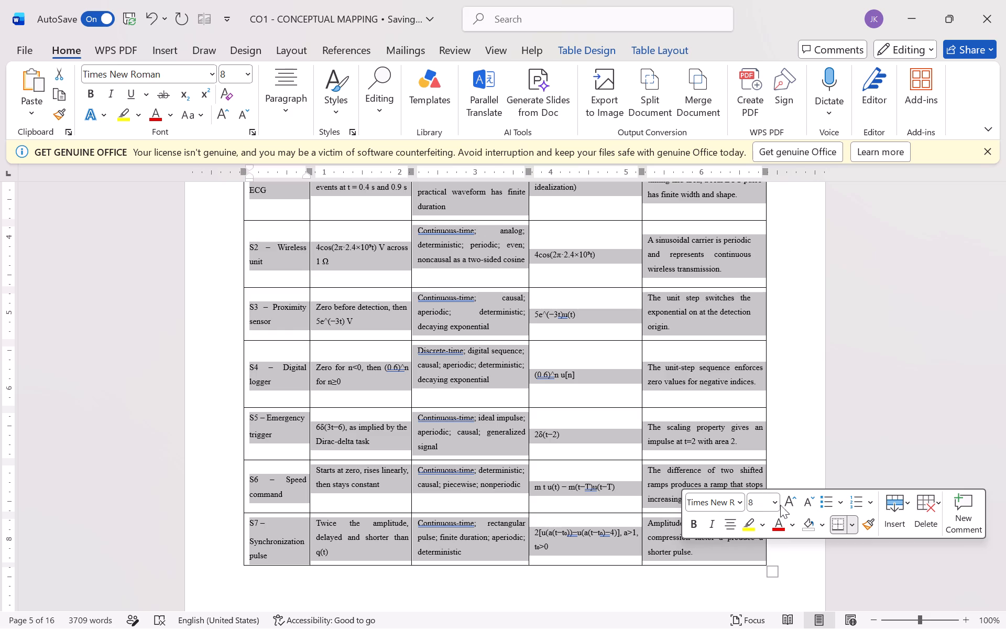
pyautogui.click(760, 503)
pyautogui.write('12')
pyautogui.press('Return')
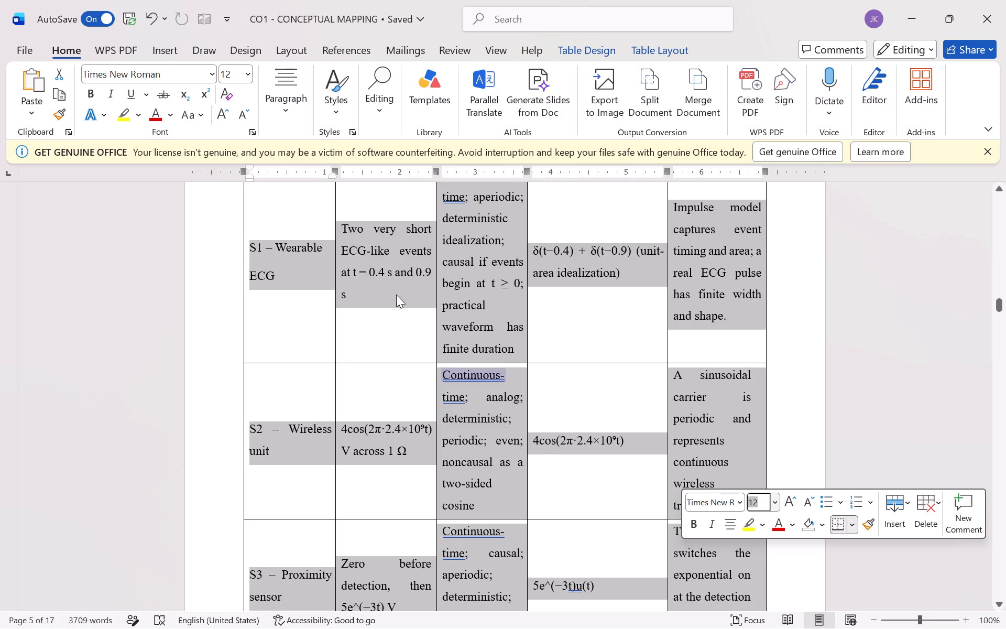
# Left-align the text in the section 2.2 signal classification table.
pyautogui.click(275, 114)
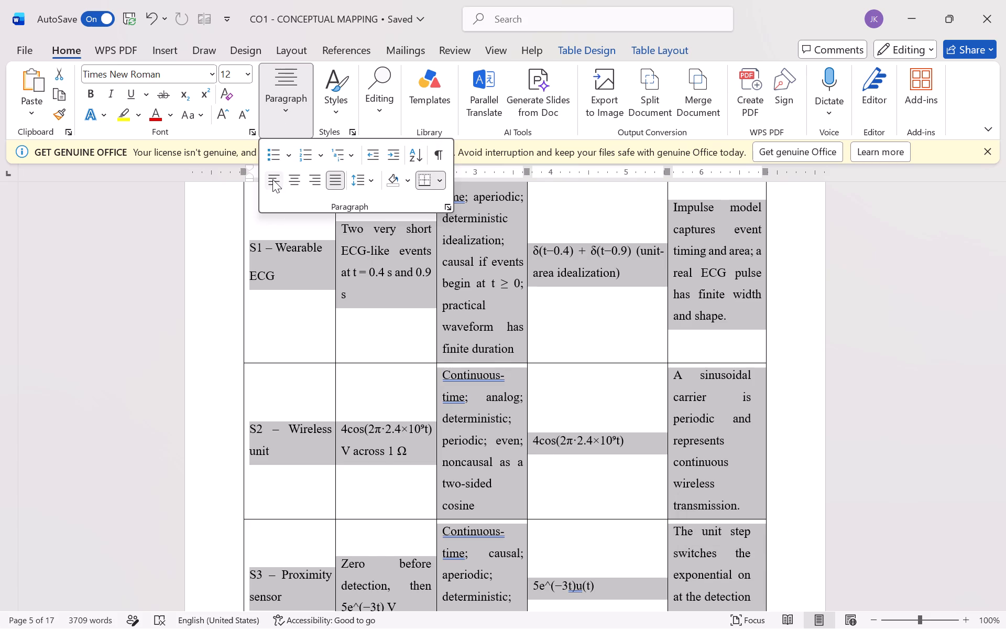
# Left-align the selected text in the section 2.2 signal classification table, then clear the full table selection.
pyautogui.click(272, 179)
pyautogui.click(315, 339)
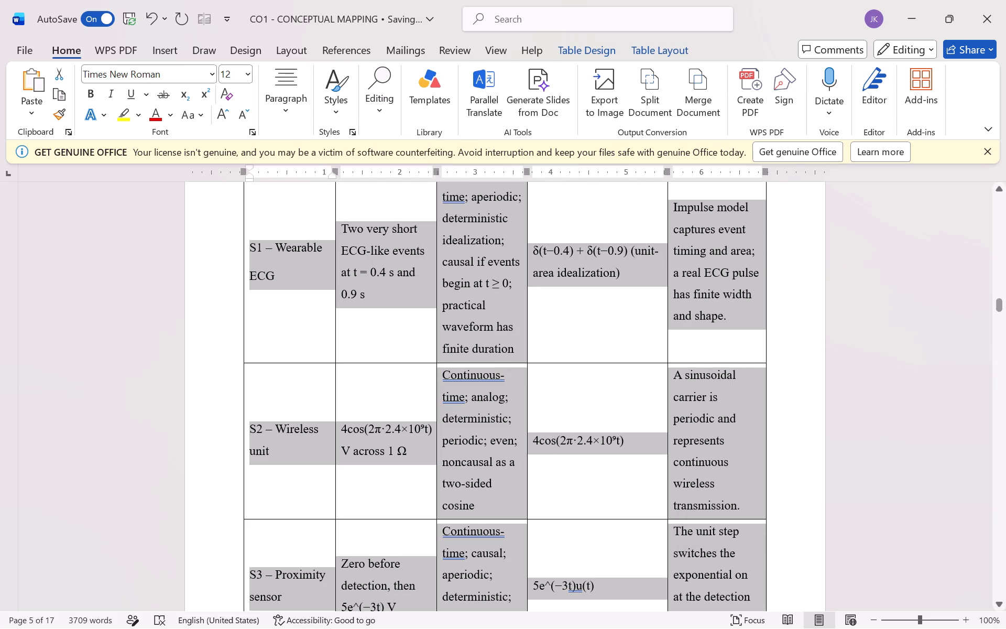
pyautogui.click(133, 352)
pyautogui.scroll(2, 133, 352)
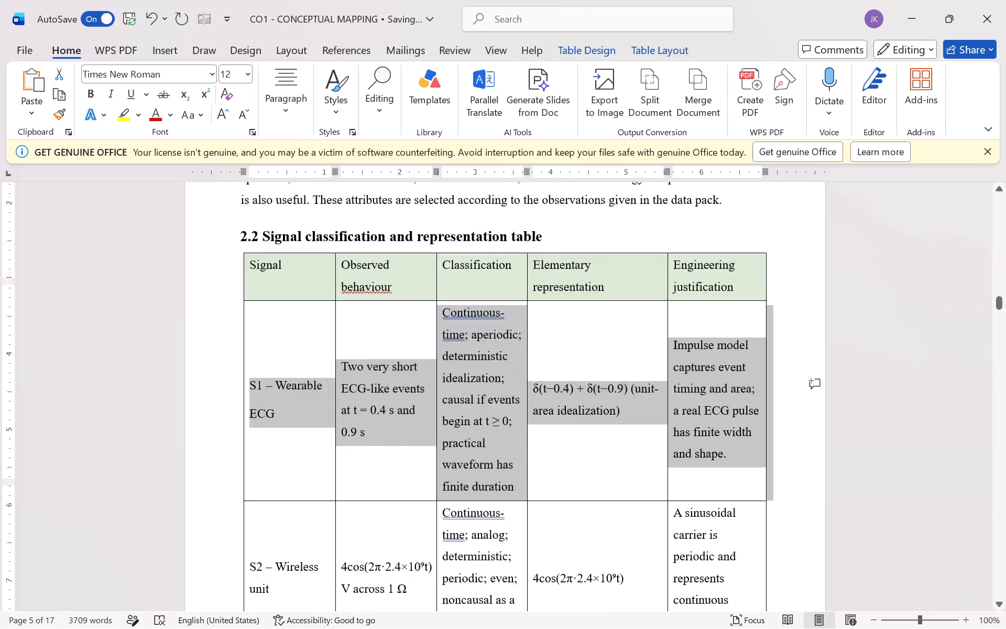
pyautogui.scroll(1, 133, 352)
pyautogui.scroll(-2, 133, 352)
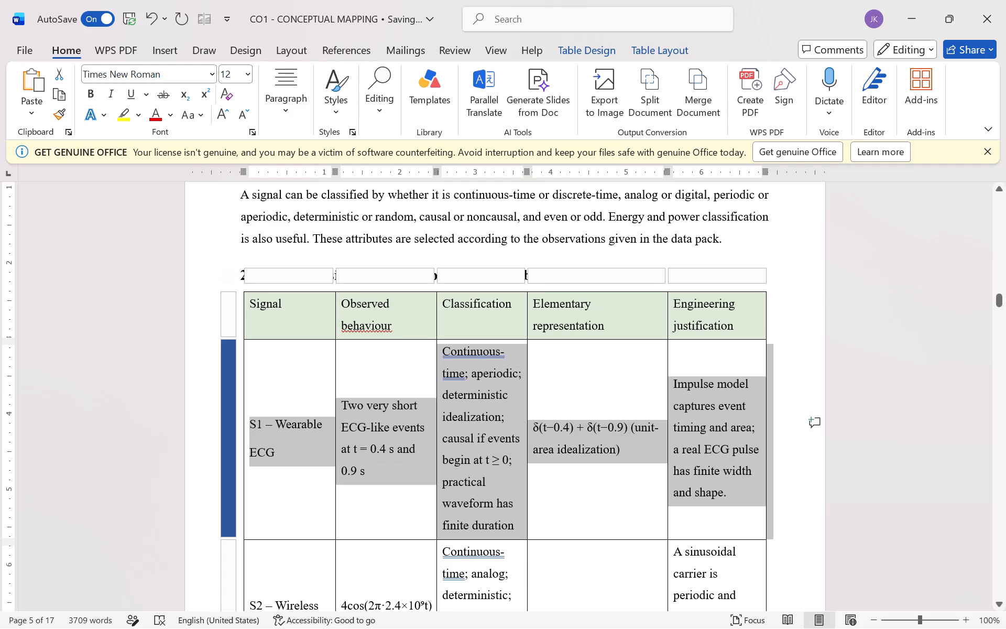
pyautogui.click(115, 379)
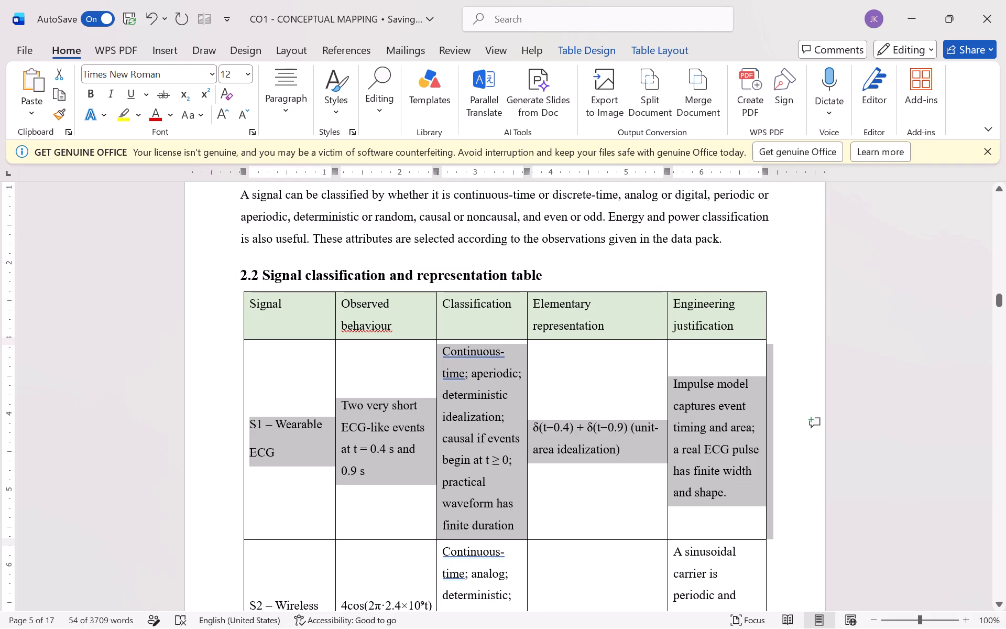
# Widen the Classification column of the section 2.2 table to about 1.7 in by shifting its border with Elementary representation.
pyautogui.click(532, 493)
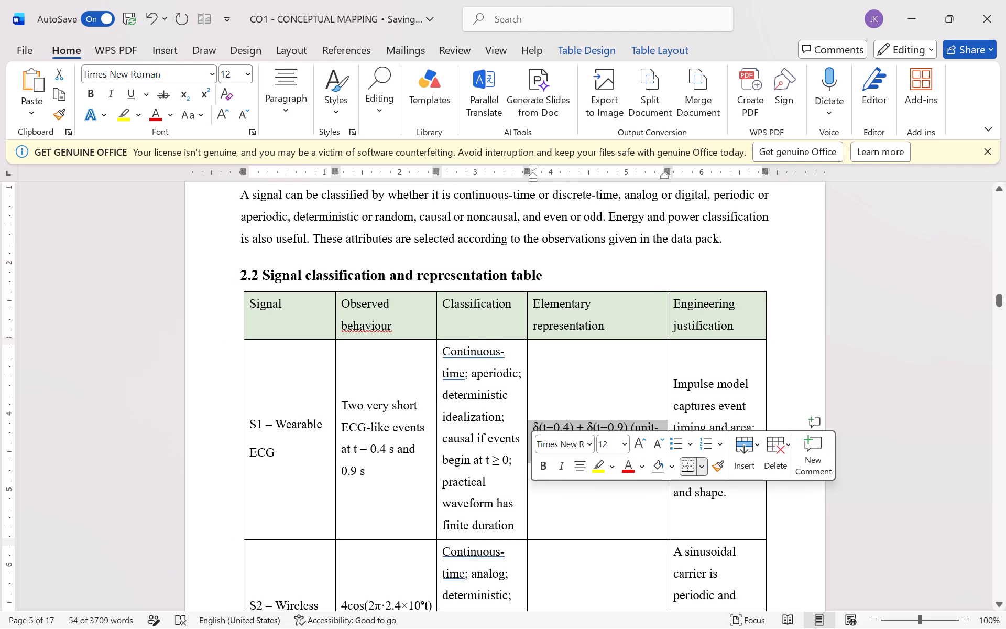
pyautogui.click(528, 492)
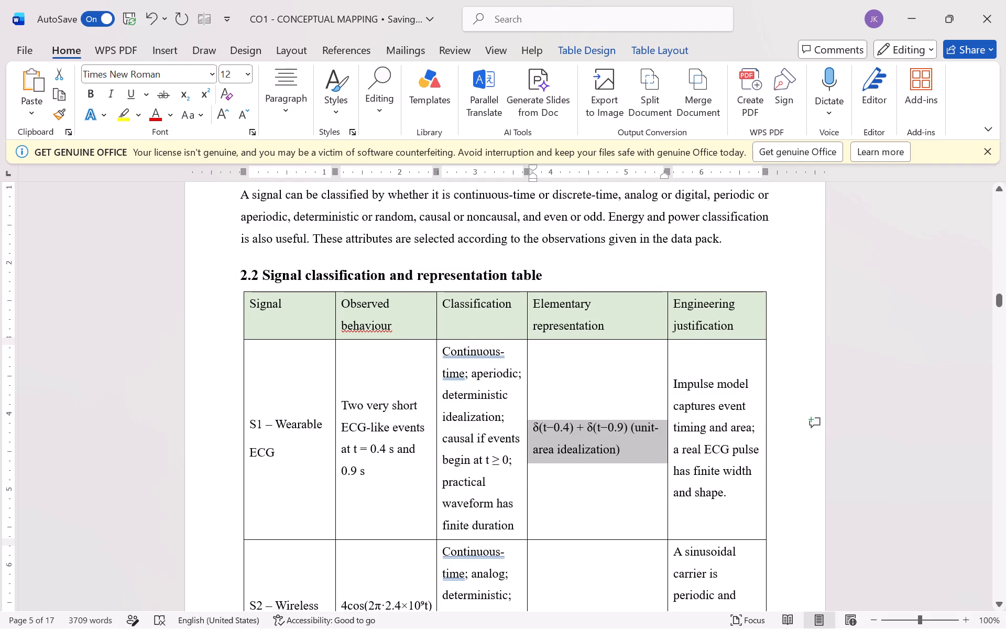
pyautogui.click(527, 492)
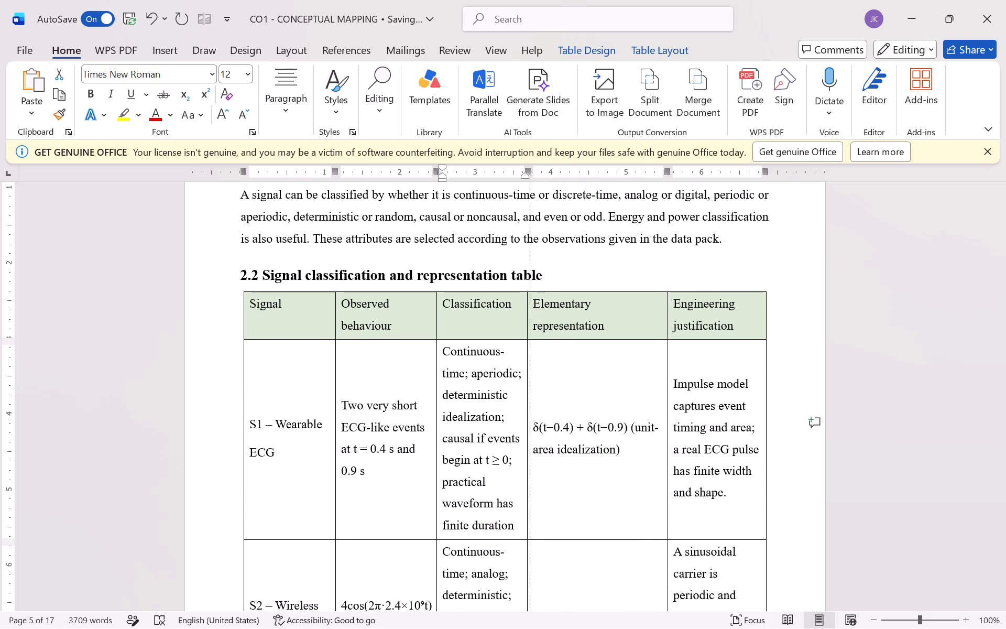
pyautogui.click(526, 556)
pyautogui.moveTo(526, 556); pyautogui.dragTo(534, 557)
pyautogui.click(534, 557)
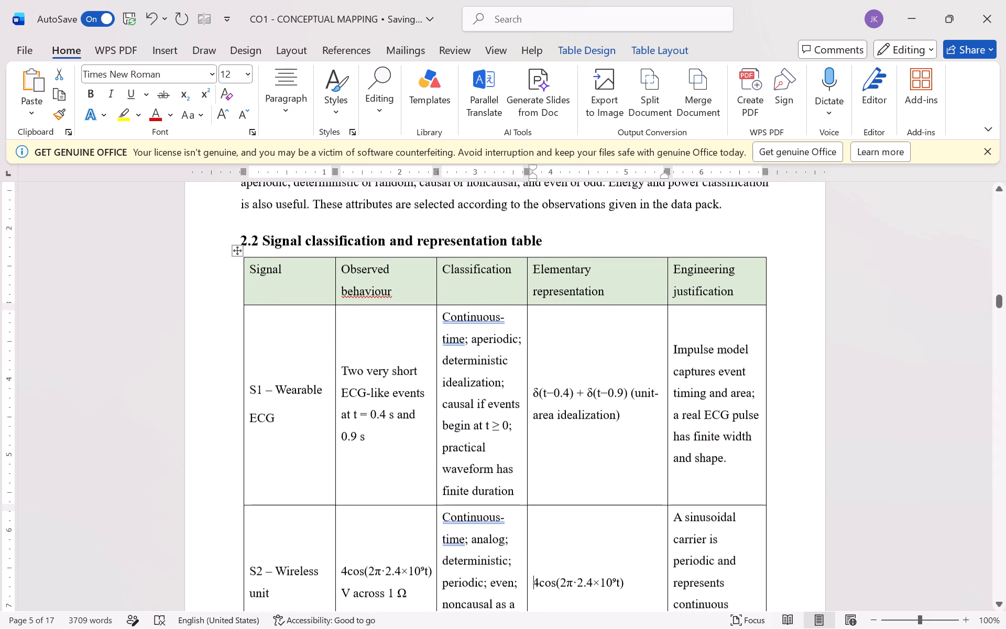
pyautogui.moveTo(527, 546); pyautogui.dragTo(553, 546)
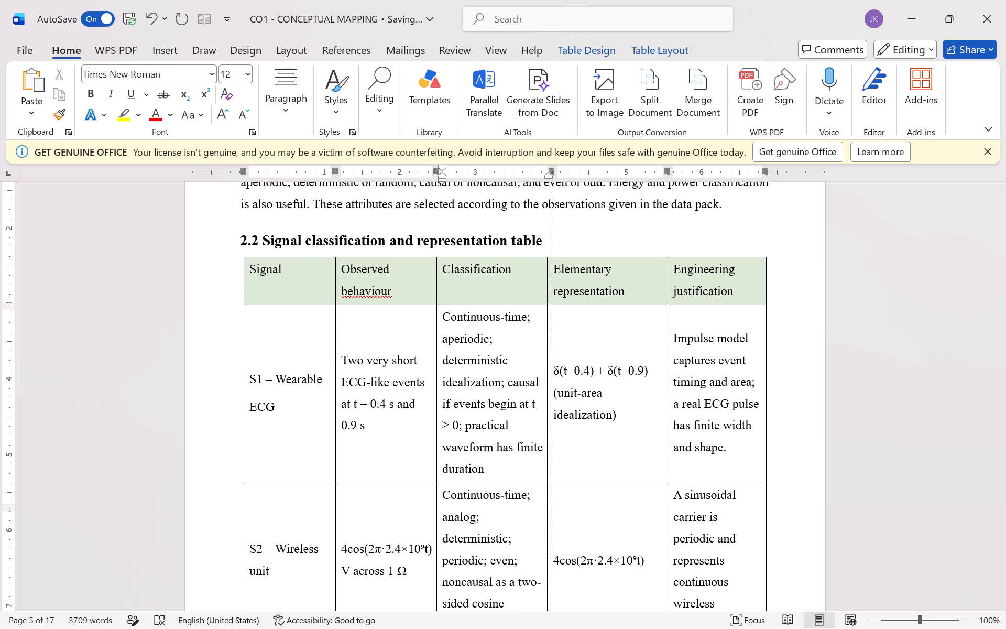
pyautogui.moveTo(553, 546); pyautogui.dragTo(564, 544)
pyautogui.scroll(-1, 356, 544)
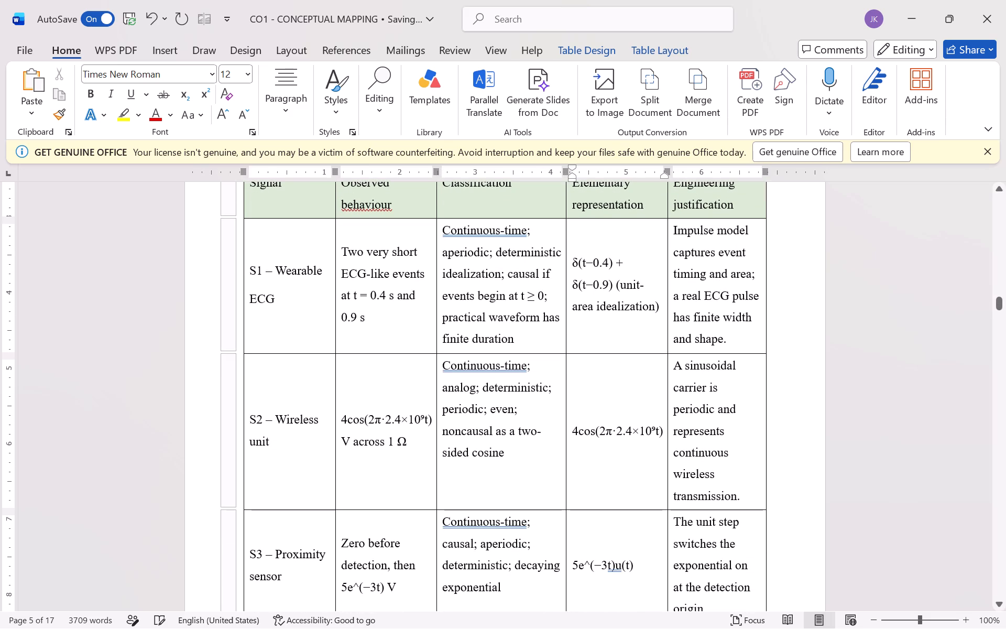
# Narrow the Signal column to about 0.8 in and the Observed behaviour column to about 1.4 in.
pyautogui.moveTo(334, 486); pyautogui.dragTo(322, 480)
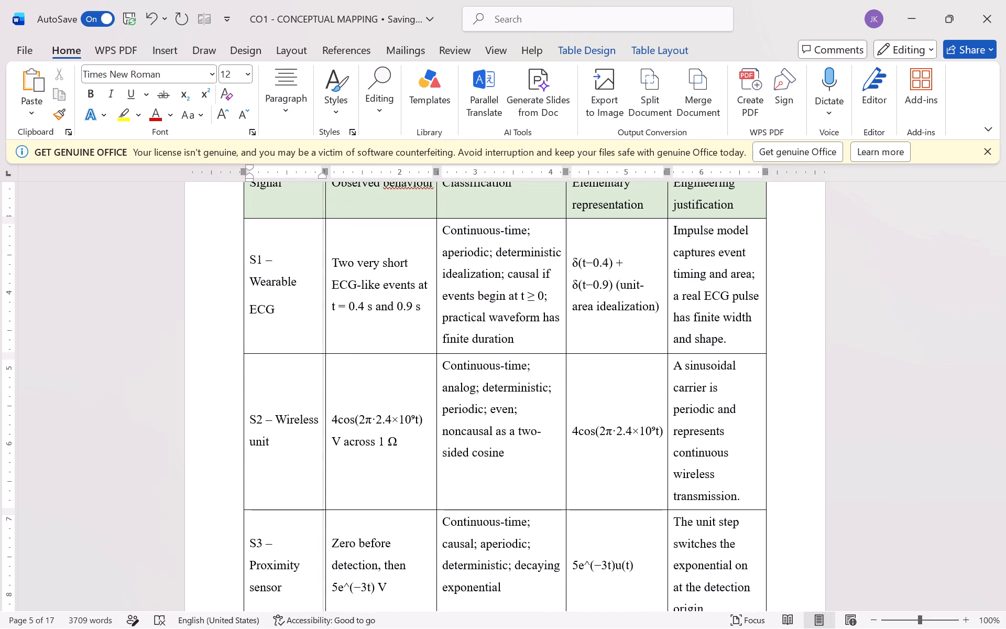
pyautogui.moveTo(322, 480); pyautogui.dragTo(305, 473)
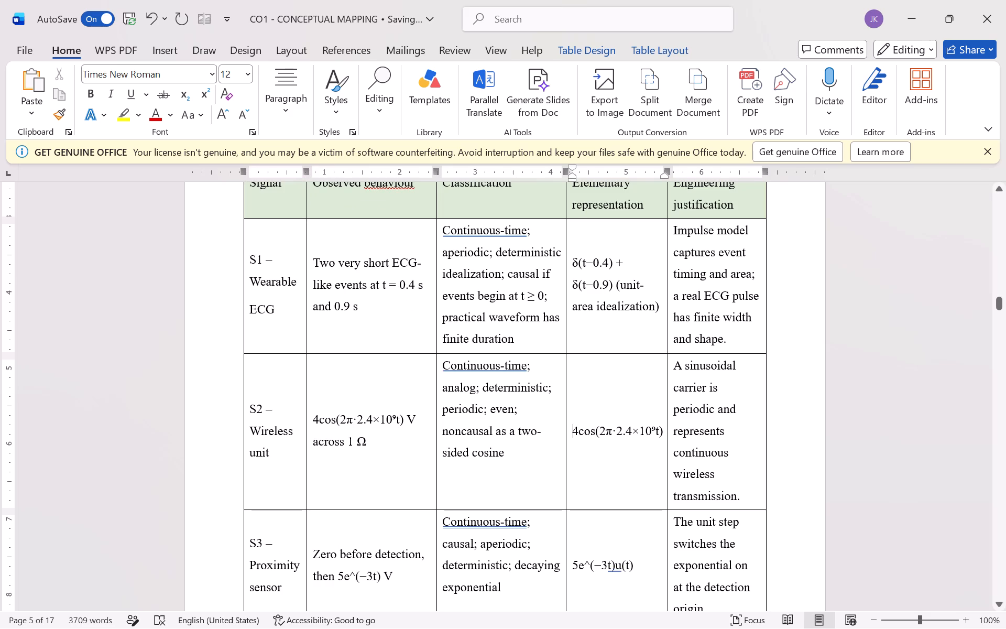
pyautogui.moveTo(436, 443); pyautogui.dragTo(417, 438)
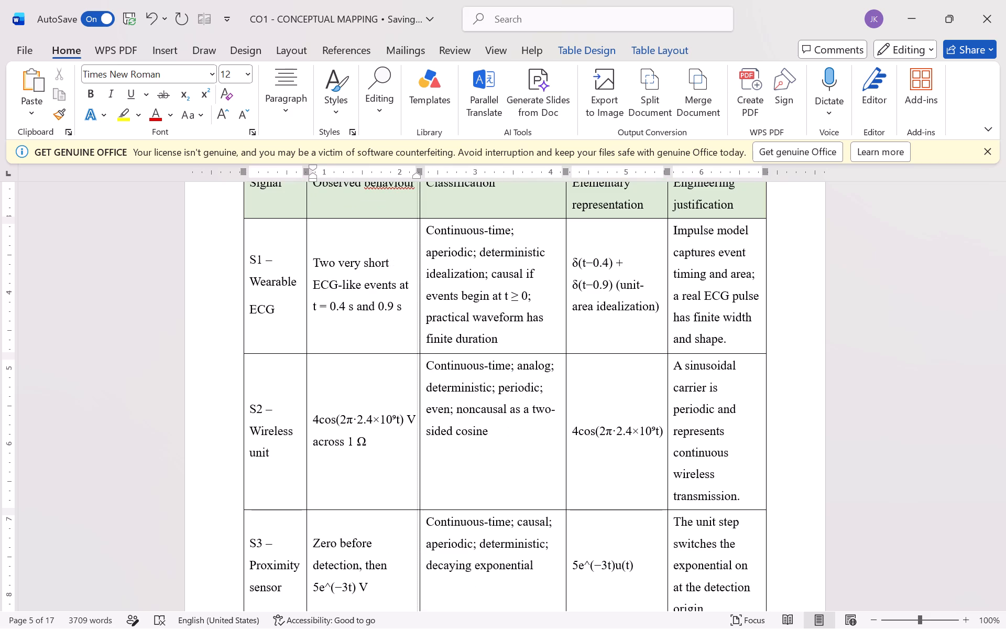
pyautogui.moveTo(417, 438); pyautogui.dragTo(410, 433)
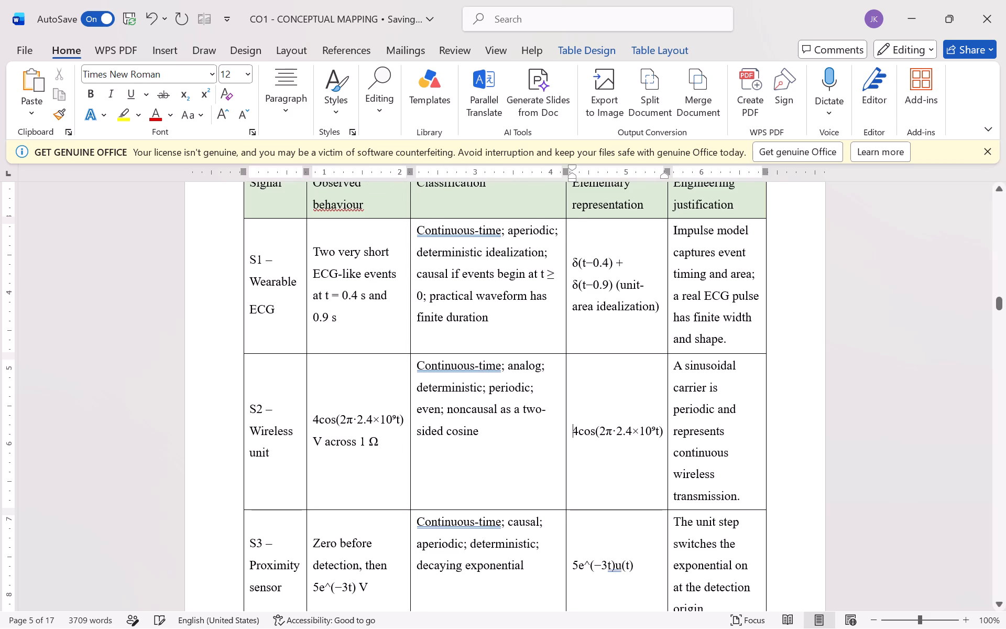
# Adjust both borders of the Elementary representation column so it is about 1.4 in wide with each formula kept unbroken.
pyautogui.moveTo(565, 416); pyautogui.dragTo(558, 413)
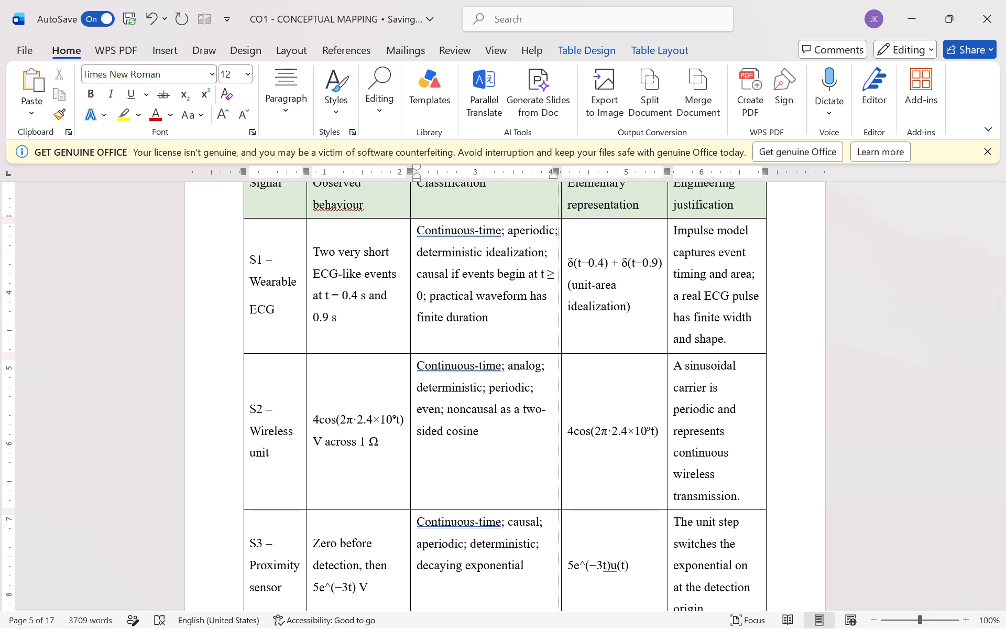
pyautogui.moveTo(558, 413); pyautogui.dragTo(552, 411)
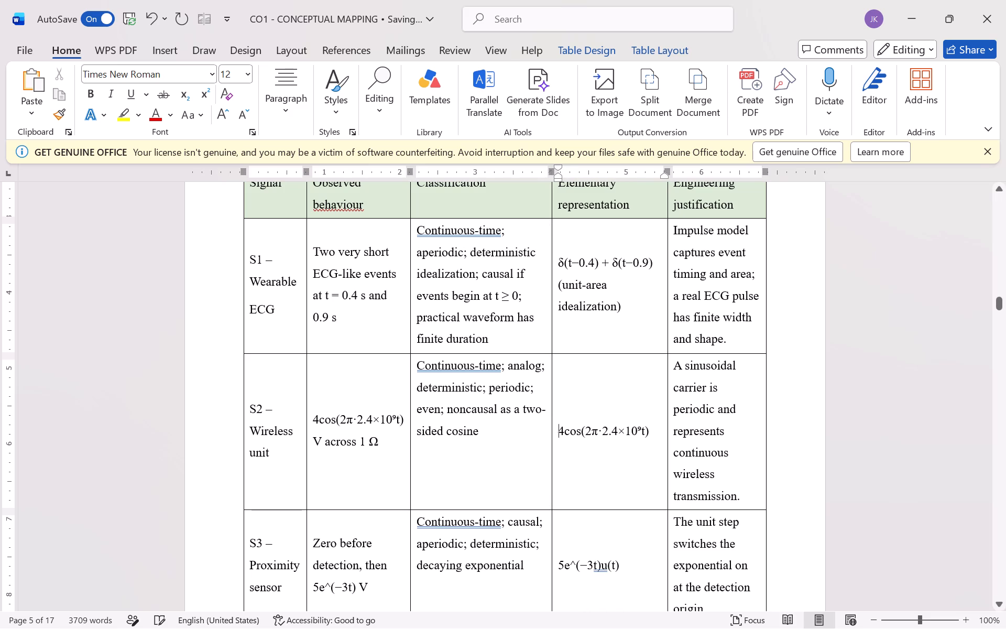
pyautogui.moveTo(668, 392); pyautogui.dragTo(647, 387)
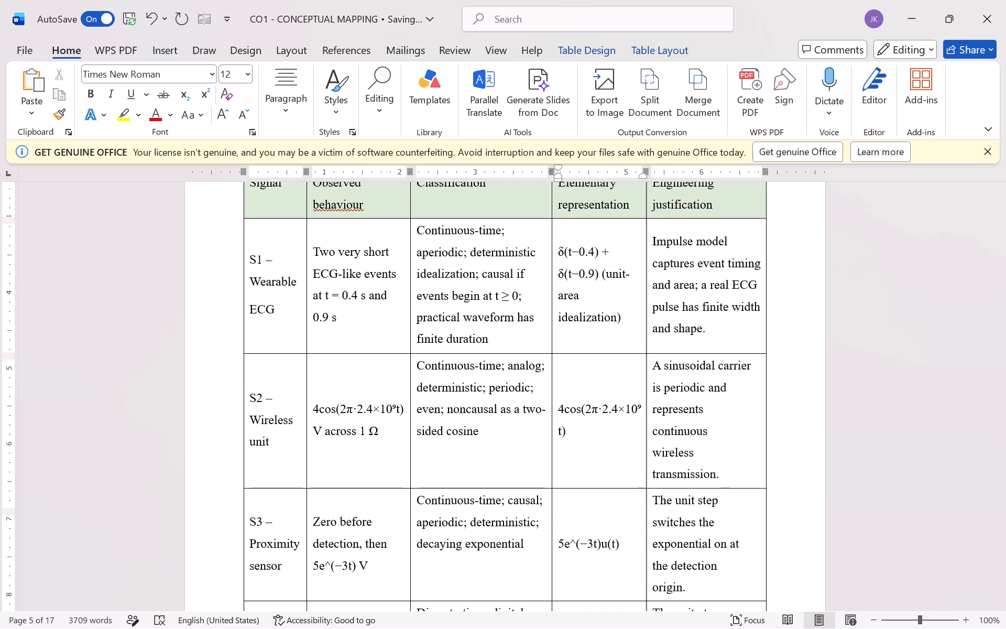
pyautogui.moveTo(647, 387); pyautogui.dragTo(658, 389)
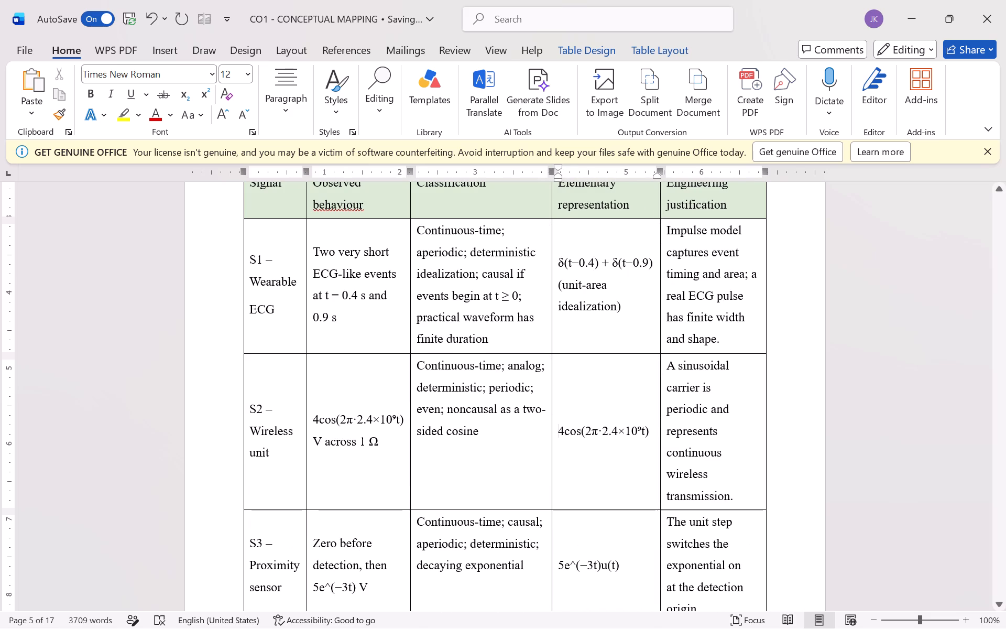
# Widen the Engineering justification column by extending the table's outer edge slightly into the page margin.
pyautogui.moveTo(765, 374); pyautogui.dragTo(773, 374)
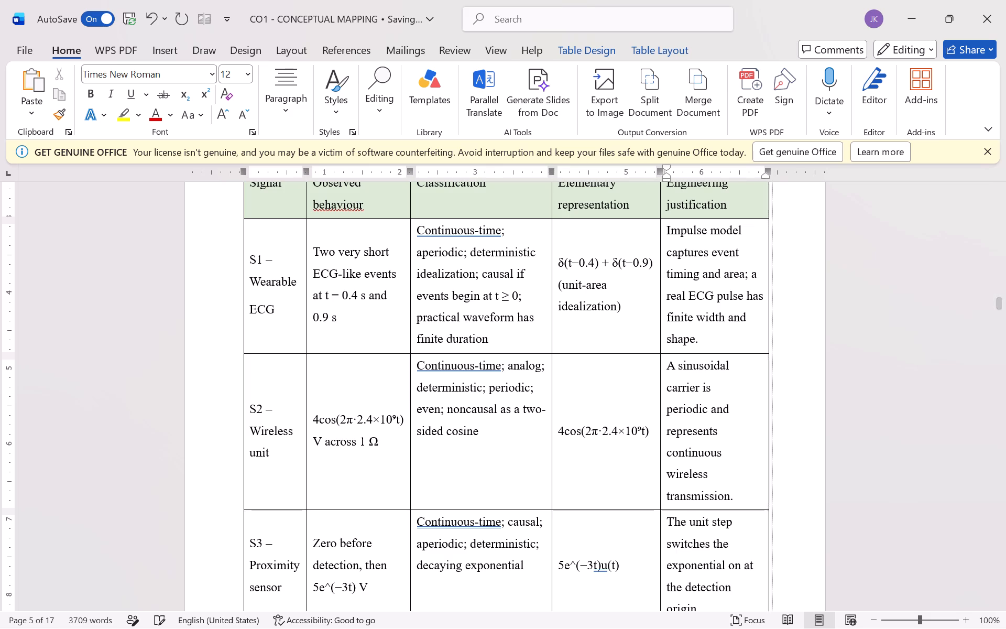
pyautogui.moveTo(773, 374); pyautogui.dragTo(790, 376)
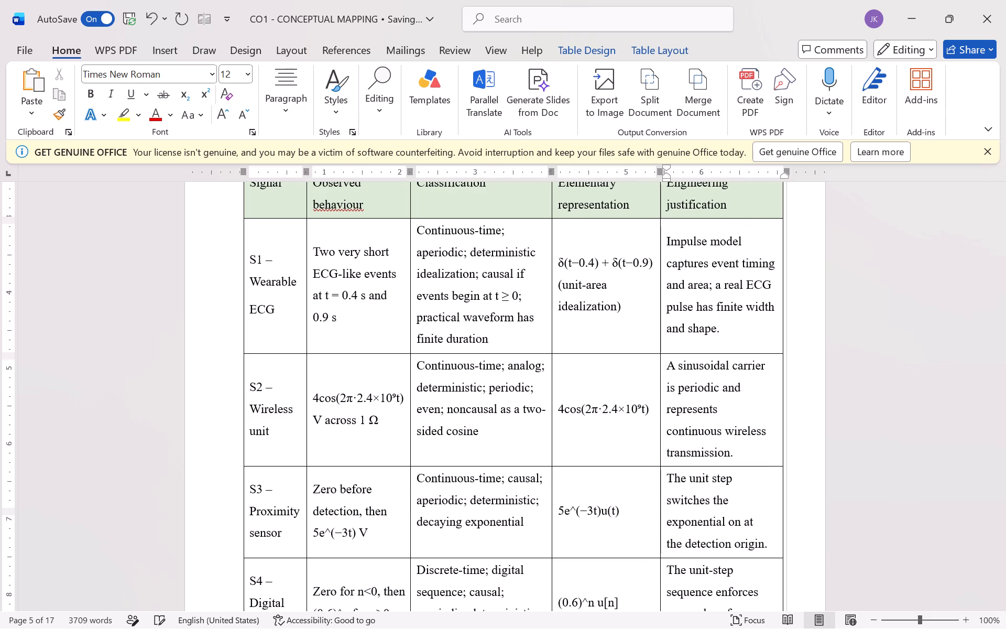
# Widen the "Engineering justification" column of the section 2.2 table slightly by moving its outer border outward.
pyautogui.moveTo(790, 376); pyautogui.dragTo(791, 376)
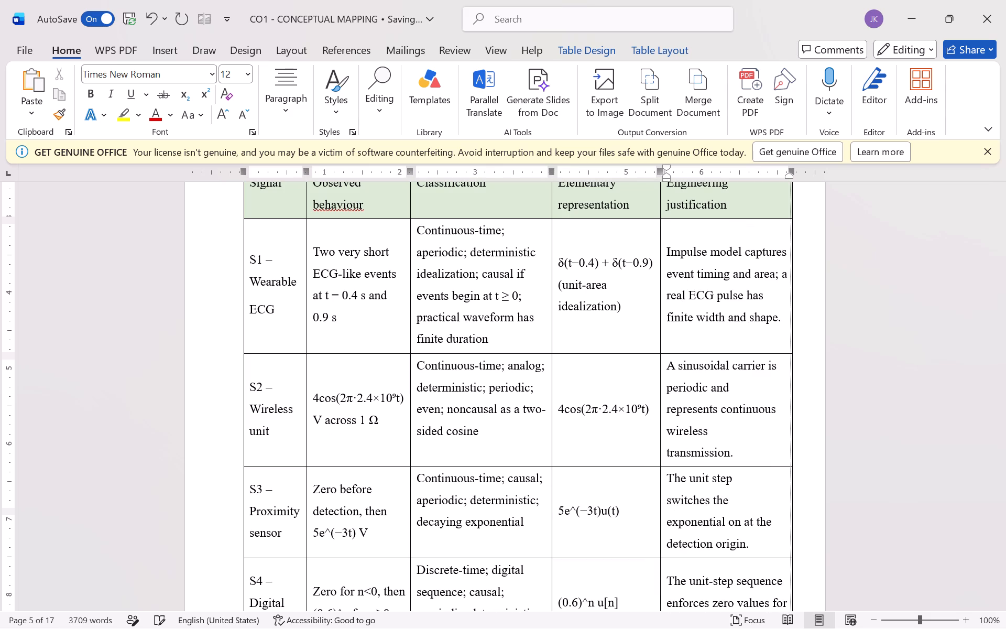
pyautogui.moveTo(791, 376); pyautogui.dragTo(790, 376)
pyautogui.click(817, 398)
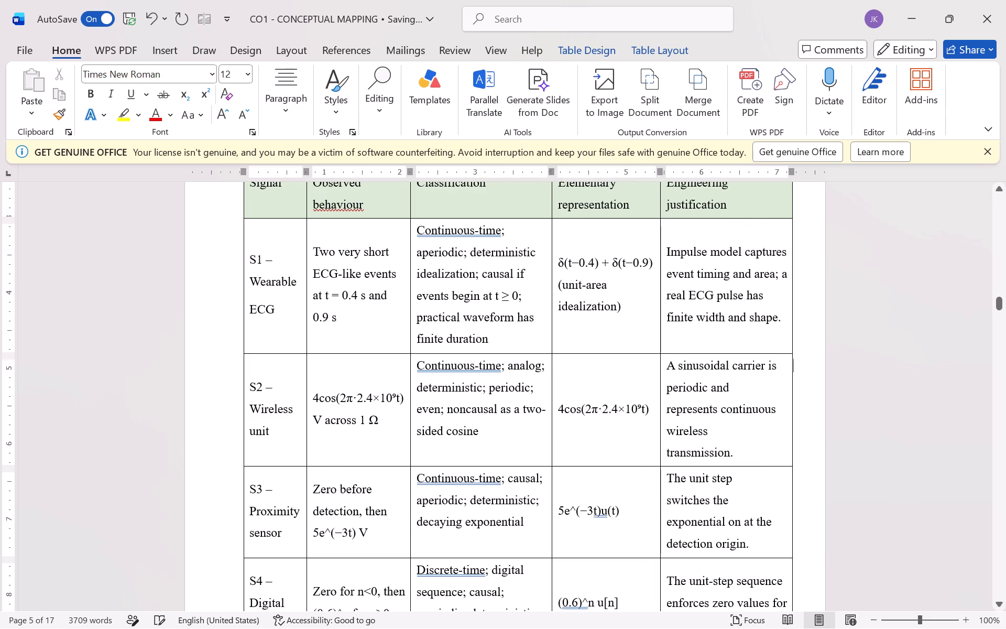
# Reduce the gap between the section 2.2 table and the "2.3 Elementary signals involved" heading to a single blank line.
pyautogui.scroll(-7, 817, 398)
pyautogui.scroll(1, 817, 398)
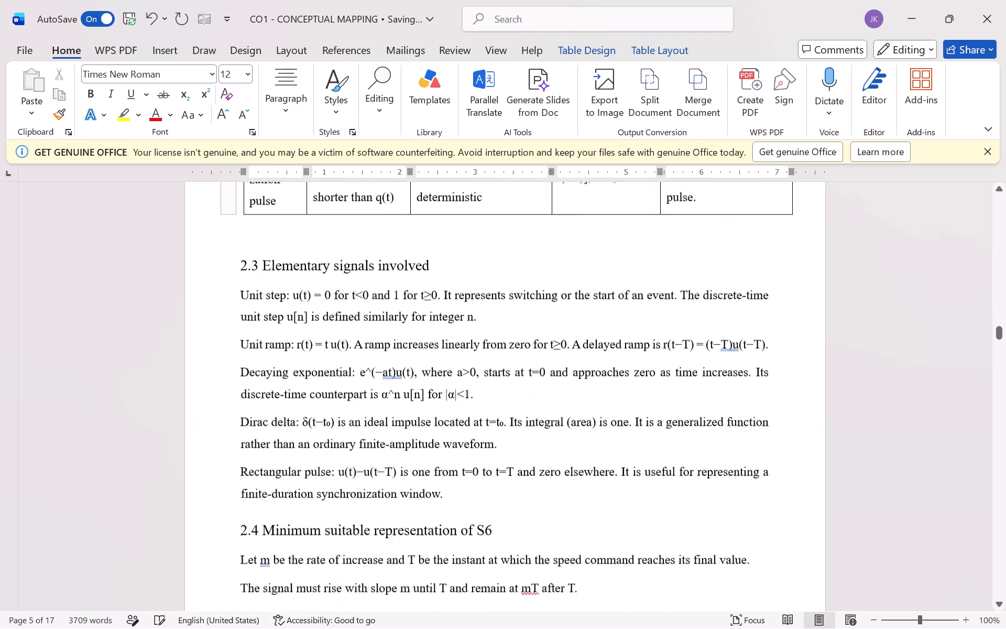
pyautogui.scroll(1, 817, 398)
pyautogui.click(286, 345)
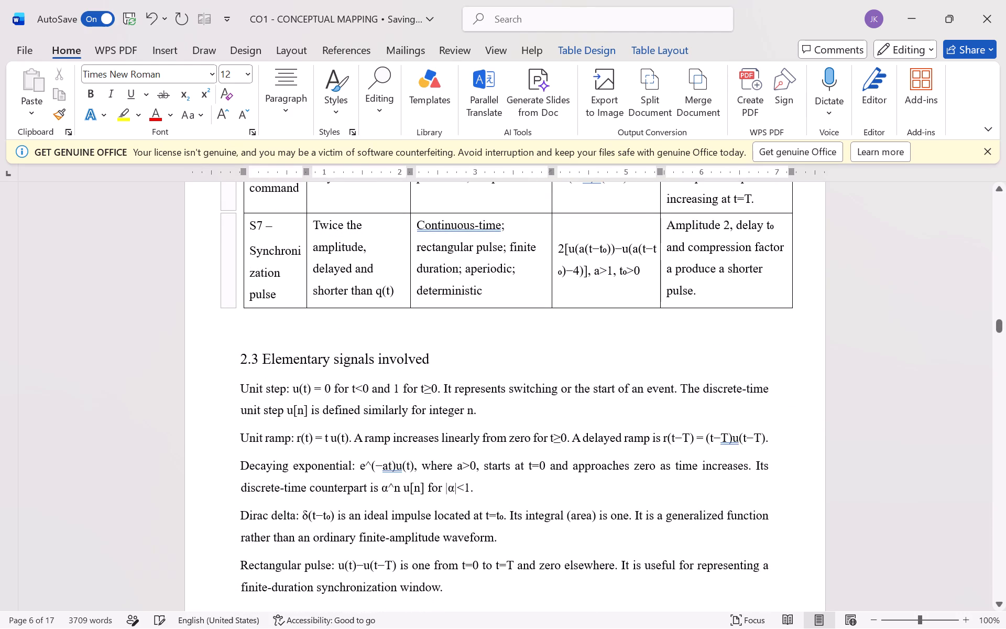
pyautogui.press('Down')
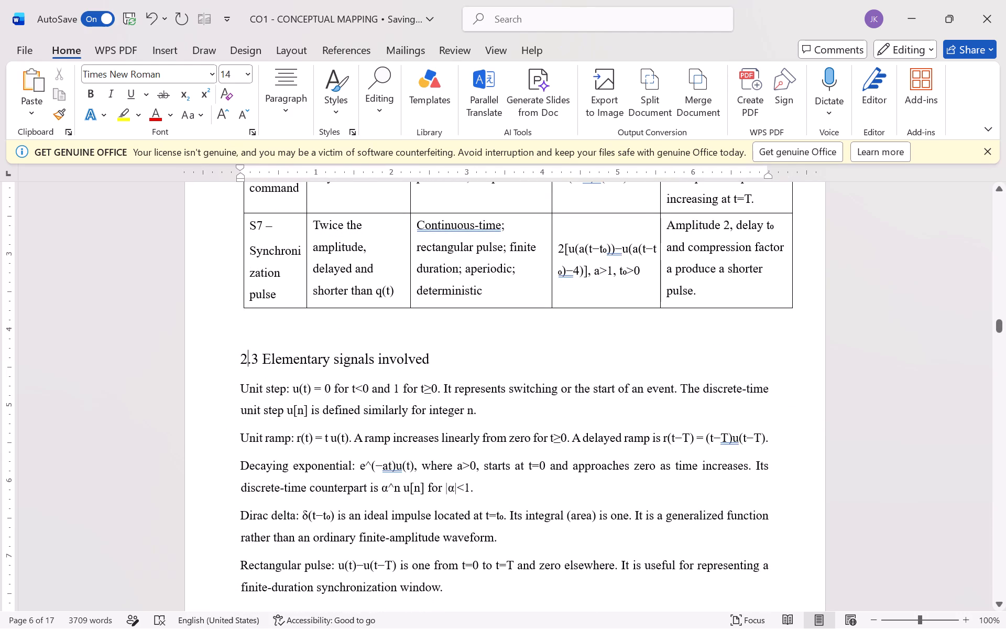
pyautogui.press('Up')
pyautogui.press('\\')
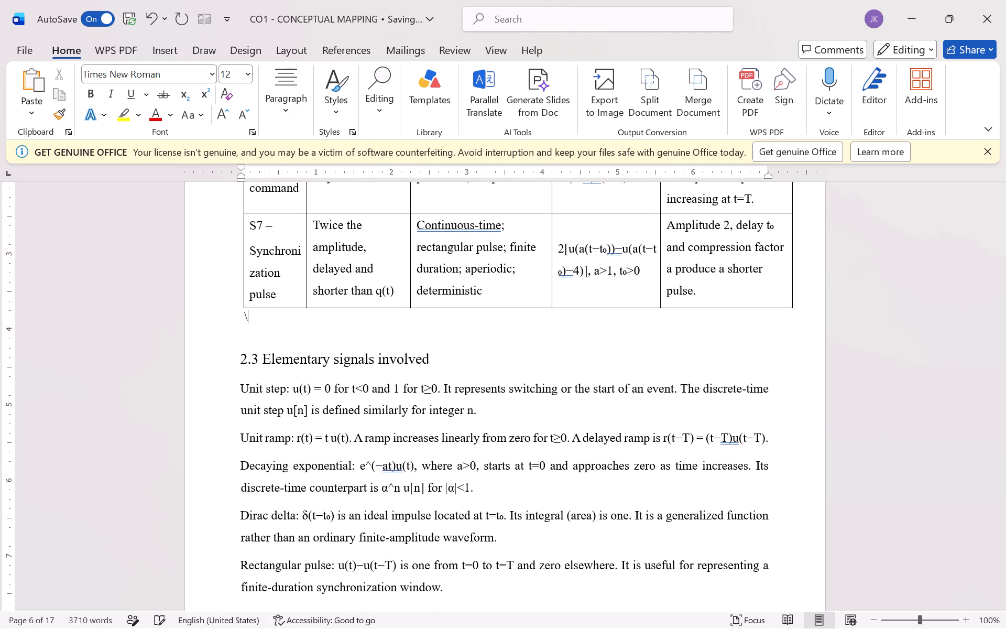
pyautogui.press('BackSpace')
pyautogui.press('BackSpace')
pyautogui.press('BackSpace')
pyautogui.press('BackSpace')
pyautogui.press('Down')
pyautogui.press('BackSpace')
pyautogui.press('BackSpace')
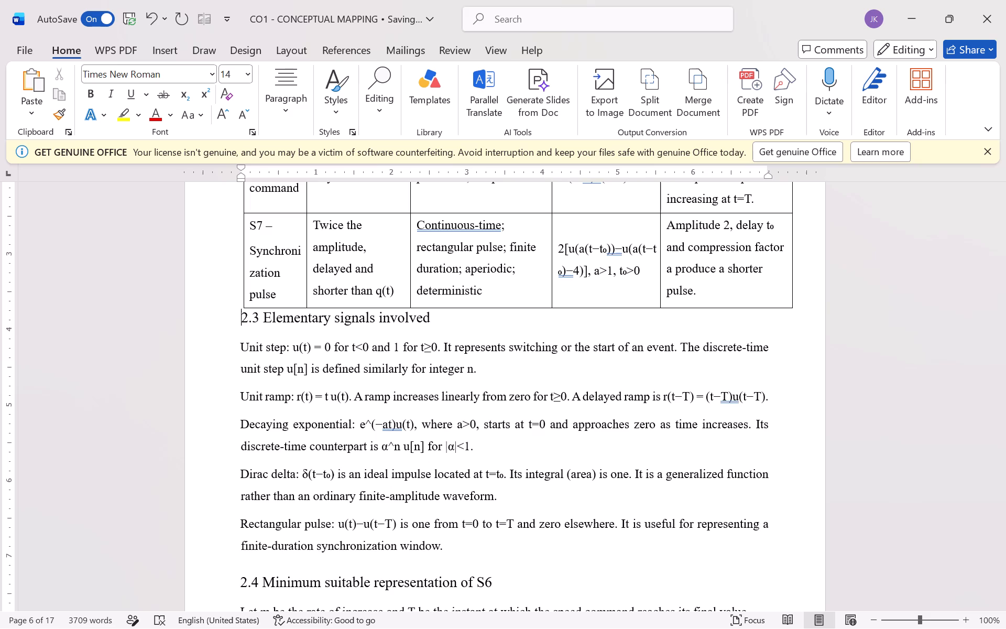
pyautogui.press('Return')
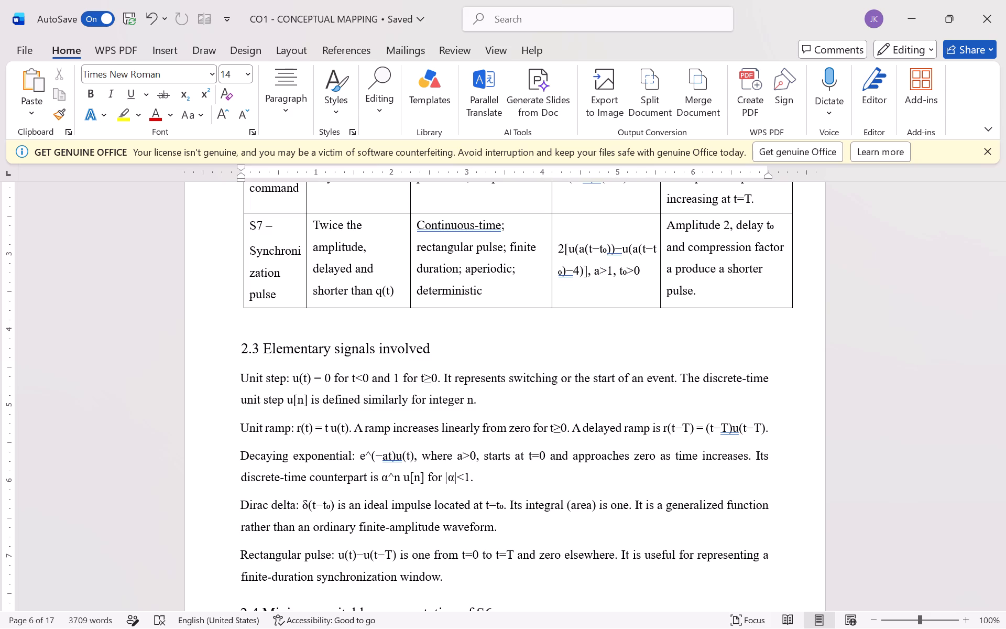
# Make the "2.3 Elementary signals involved" heading bold.
pyautogui.moveTo(241, 349); pyautogui.dragTo(294, 343)
pyautogui.moveTo(294, 343); pyautogui.dragTo(456, 348)
pyautogui.click(473, 318)
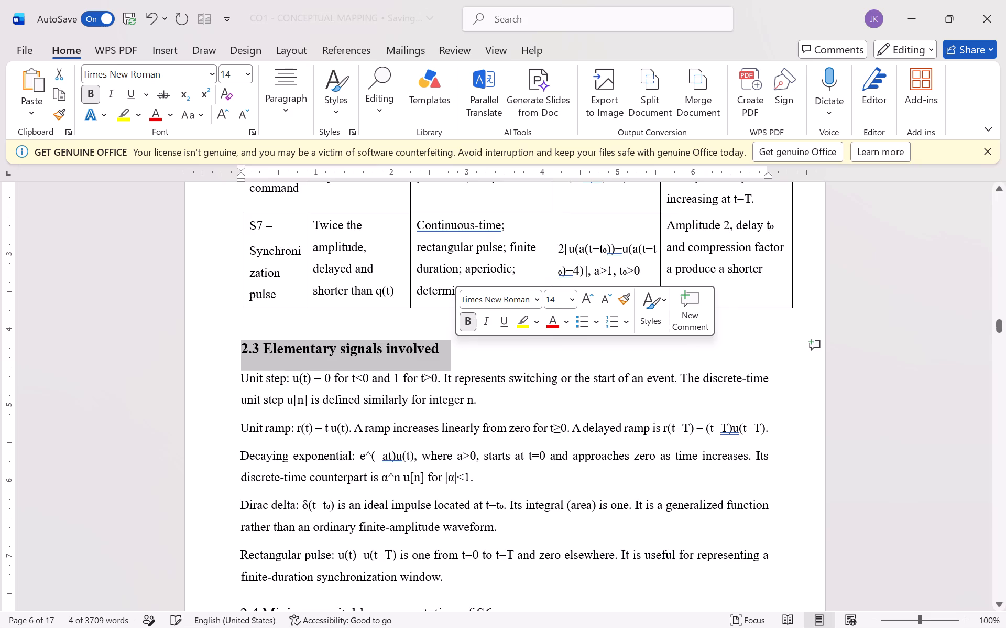
# Make the "2.5 Why S1 and S5 need special treatment" heading bold.
pyautogui.scroll(-4, 470, 421)
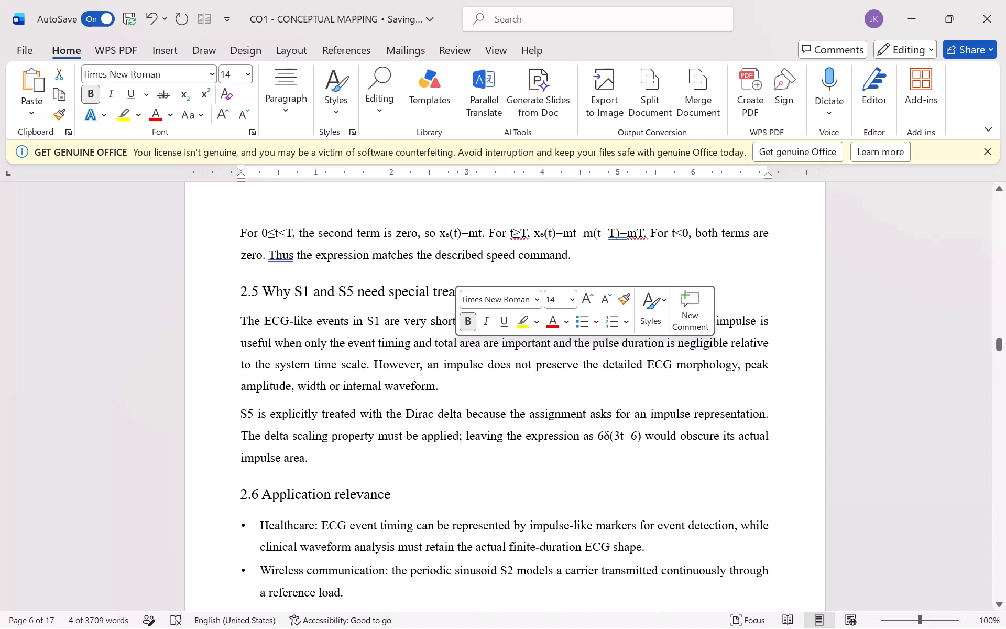
pyautogui.moveTo(234, 284); pyautogui.dragTo(519, 306)
pyautogui.click(531, 278)
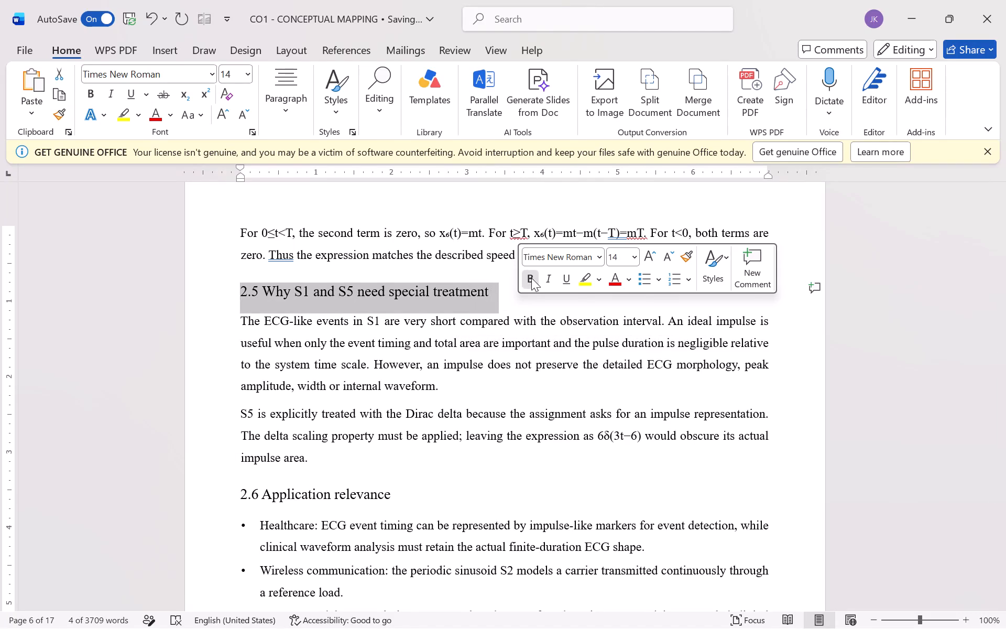
# Make the "2.4 Minimum suitable representation of S6" heading bold.
pyautogui.scroll(3, 515, 373)
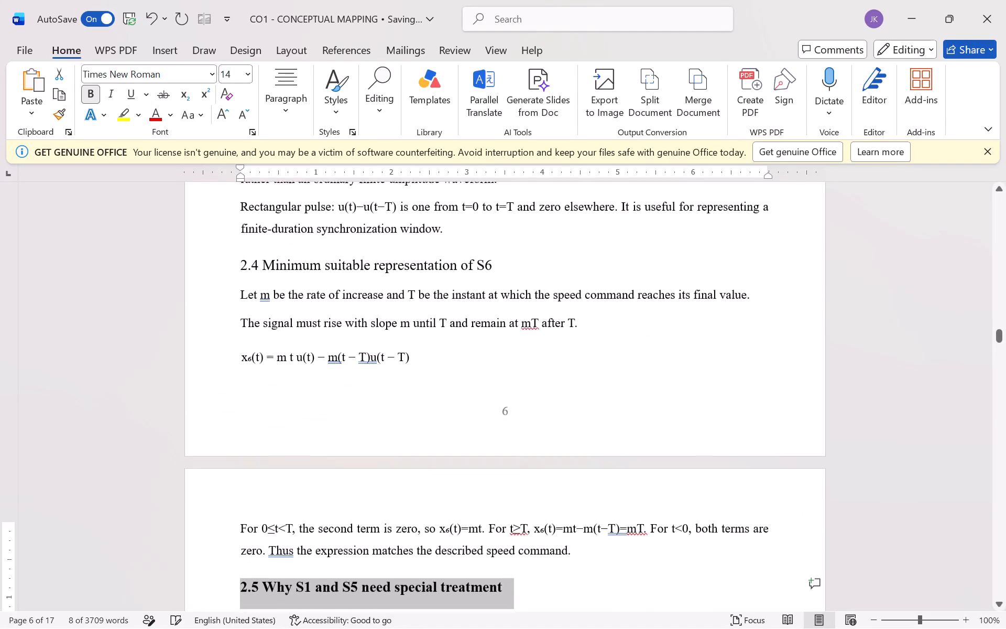
pyautogui.moveTo(242, 264); pyautogui.dragTo(559, 274)
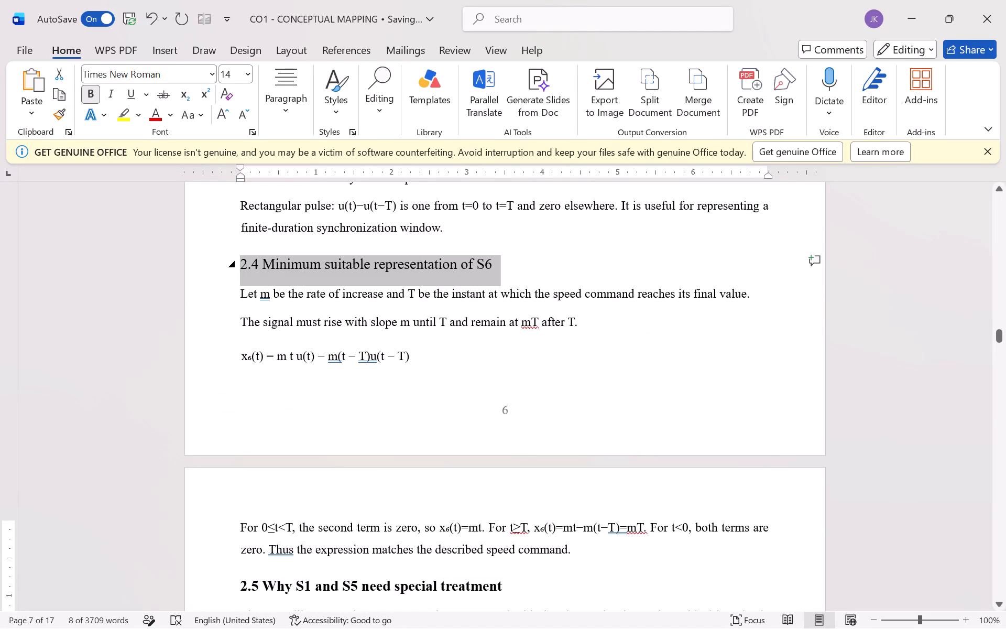
pyautogui.moveTo(559, 274); pyautogui.dragTo(561, 274)
pyautogui.click(575, 243)
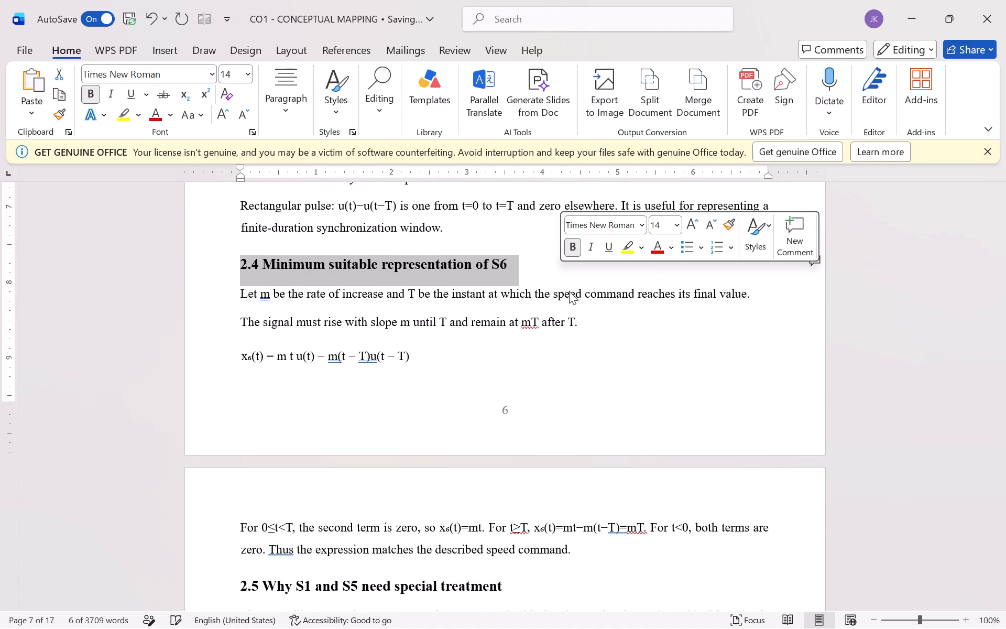
# Make the "2.6 Application relevance" heading bold.
pyautogui.scroll(-2, 557, 370)
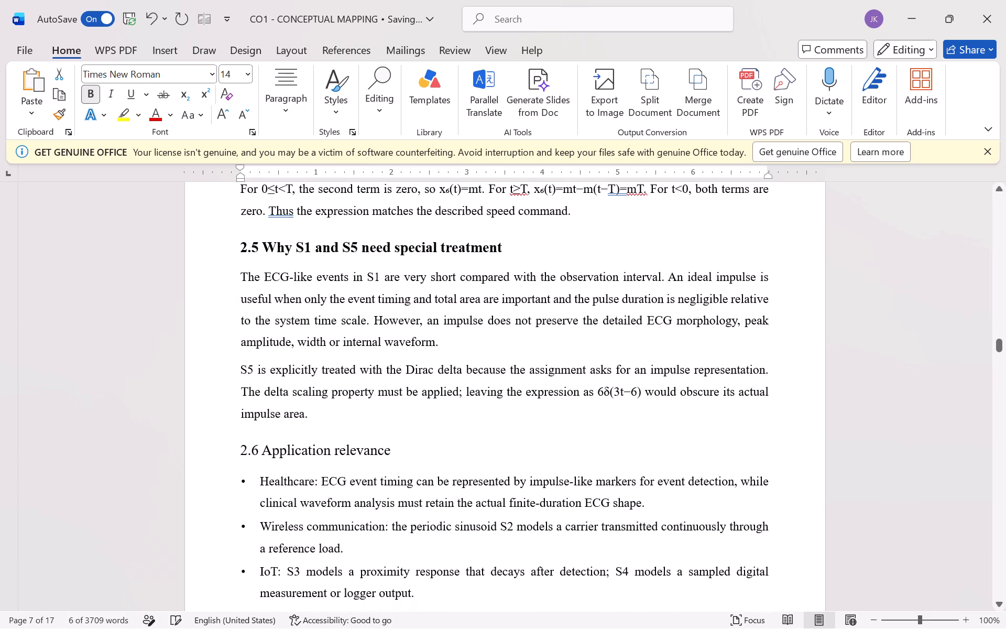
pyautogui.moveTo(238, 450); pyautogui.dragTo(389, 451)
pyautogui.click(402, 427)
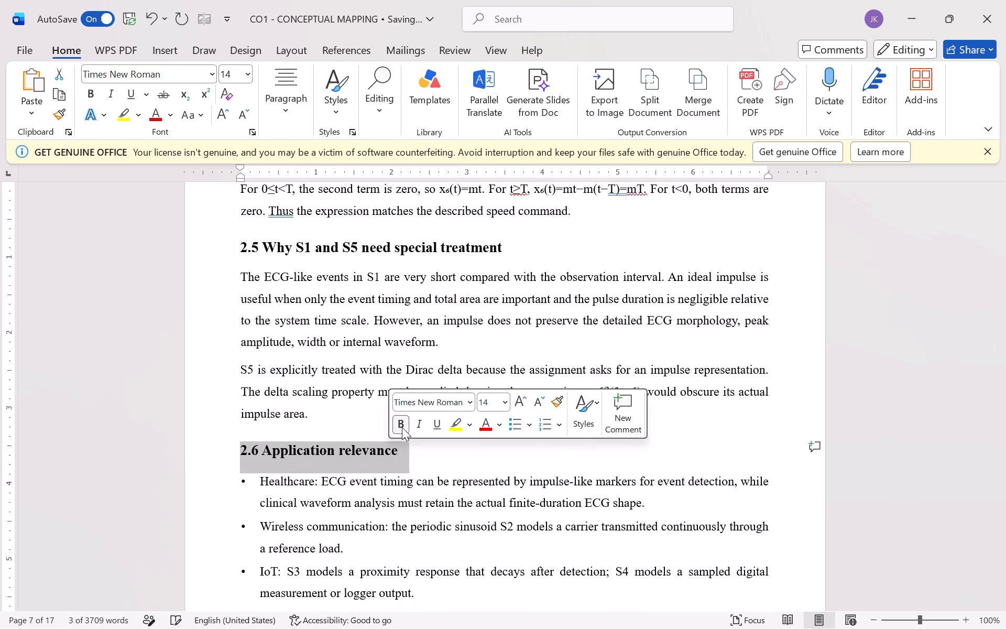
pyautogui.click(412, 539)
# Insert unbulleted blank lines after the "Vehicle control" bullet to push the "STAGE 2 – RECONSTRUCT THE OBSERVED SIGNAL" heading onto the next page.
pyautogui.scroll(-2, 412, 539)
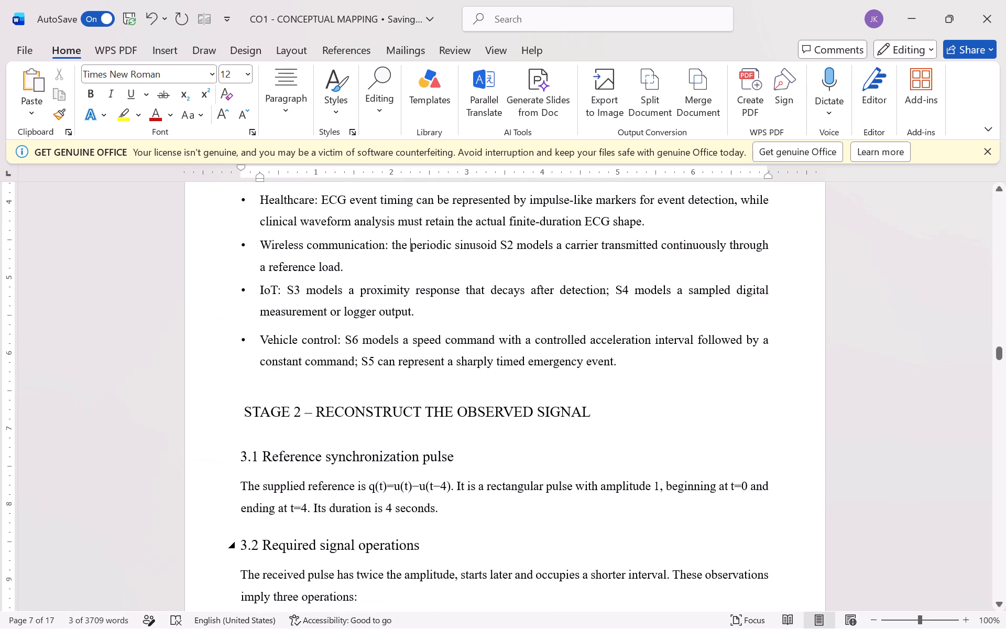
pyautogui.click(251, 387)
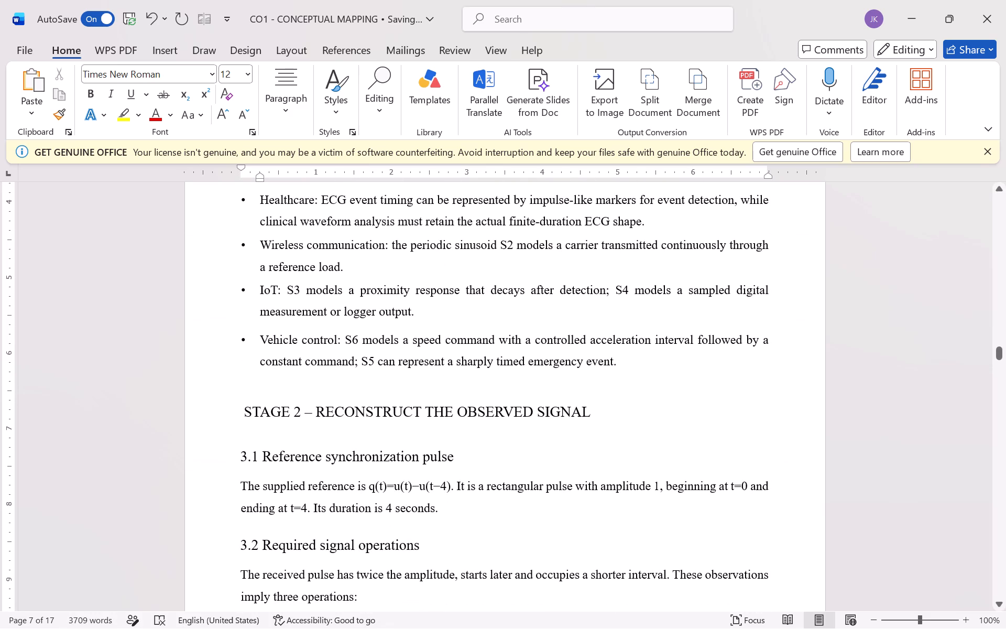
pyautogui.click(627, 383)
pyautogui.press('Return')
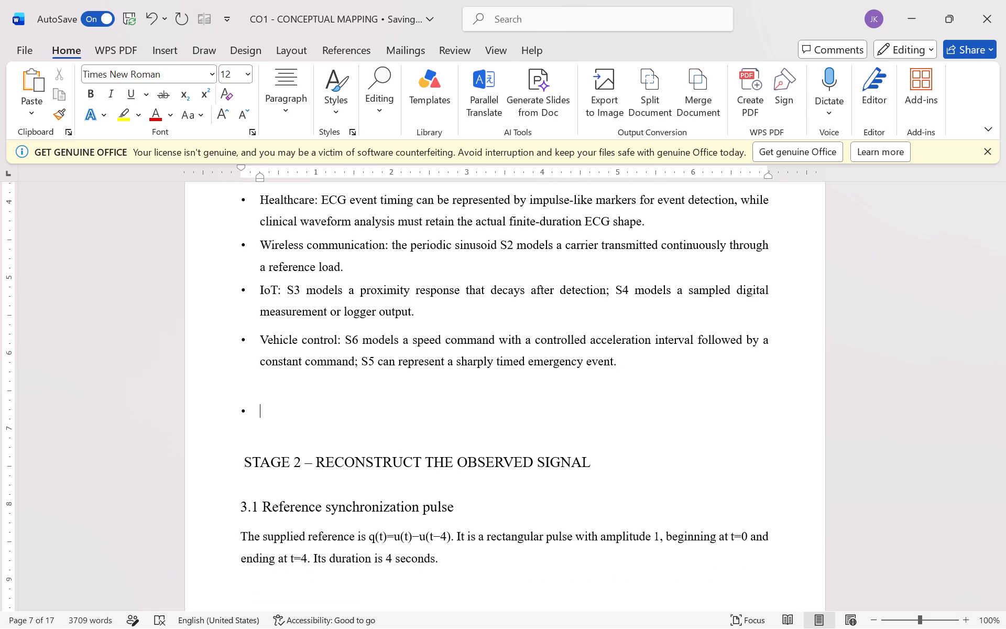
pyautogui.press('BackSpace')
pyautogui.press('BackSpace')
pyautogui.press('Return')
pyautogui.press('Return')
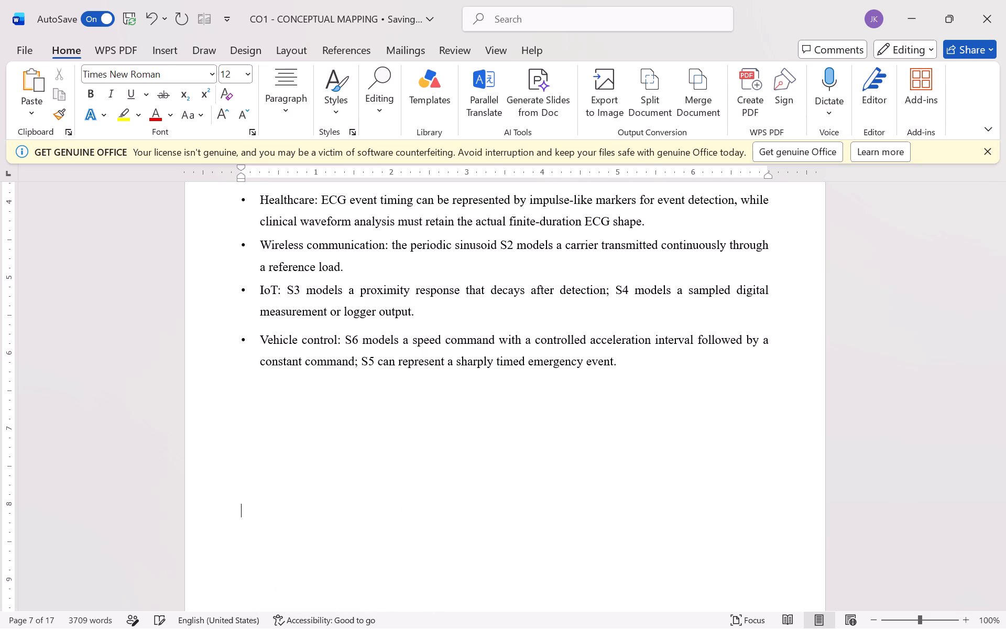
pyautogui.press('Return')
# Make the "STAGE 2 – RECONSTRUCT THE OBSERVED SIGNAL" heading bold.
pyautogui.scroll(-3, 627, 383)
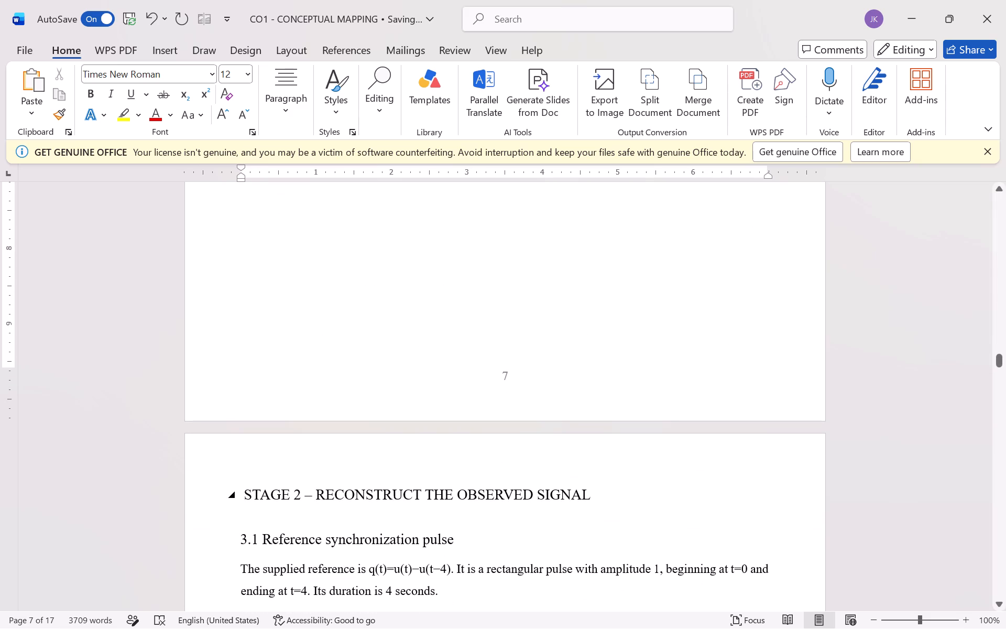
pyautogui.moveTo(242, 487); pyautogui.dragTo(637, 483)
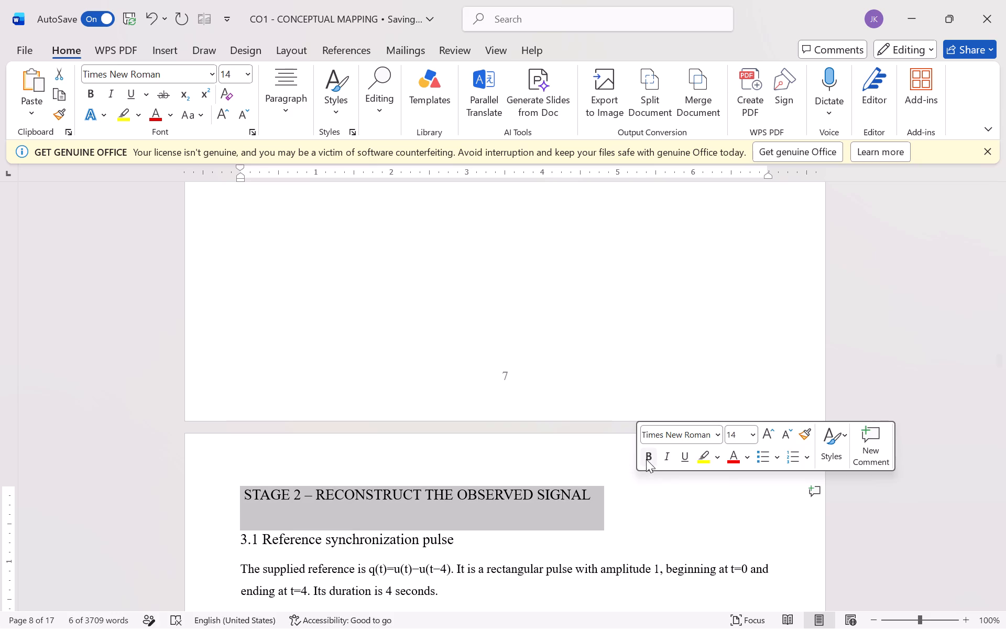
pyautogui.click(646, 459)
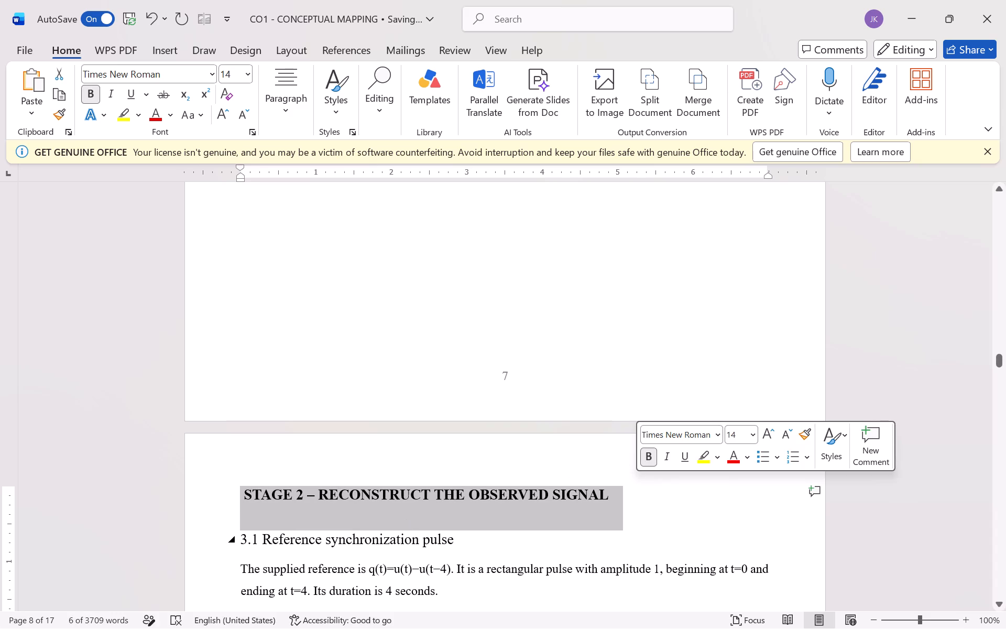
# Make the "3.1 Reference synchronization pulse" heading bold.
pyautogui.moveTo(242, 540); pyautogui.dragTo(478, 541)
pyautogui.click(489, 512)
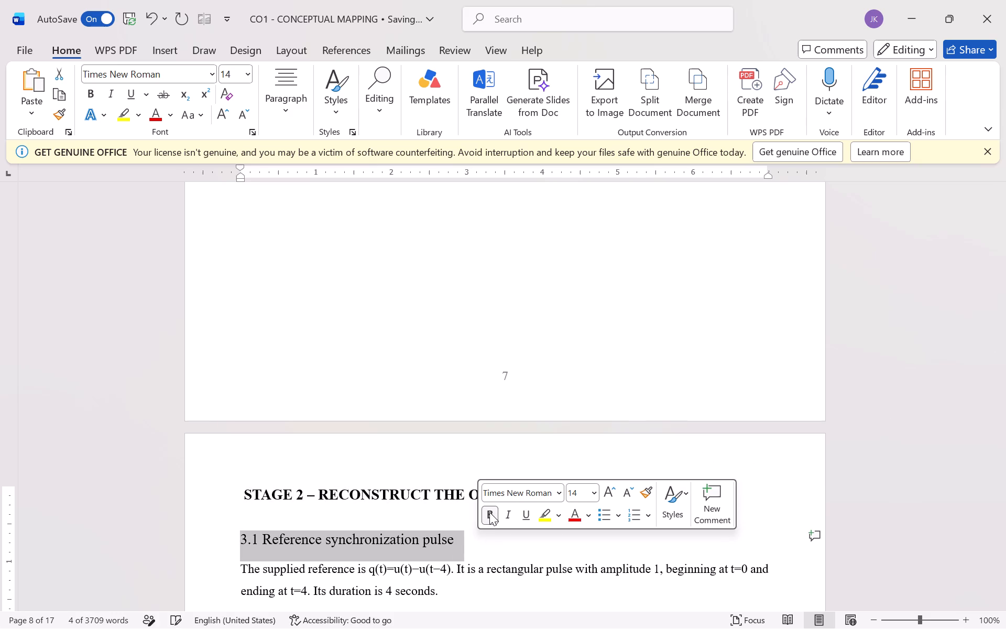
# Make the "3.2 Required signal operations" heading bold.
pyautogui.scroll(-3, 489, 566)
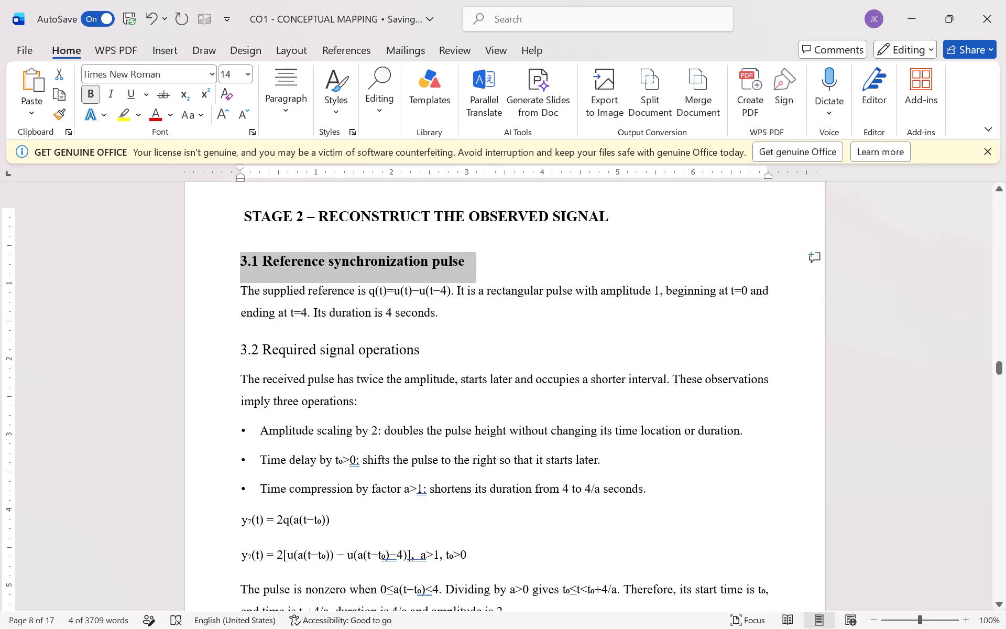
pyautogui.moveTo(239, 350); pyautogui.dragTo(411, 351)
pyautogui.click(423, 330)
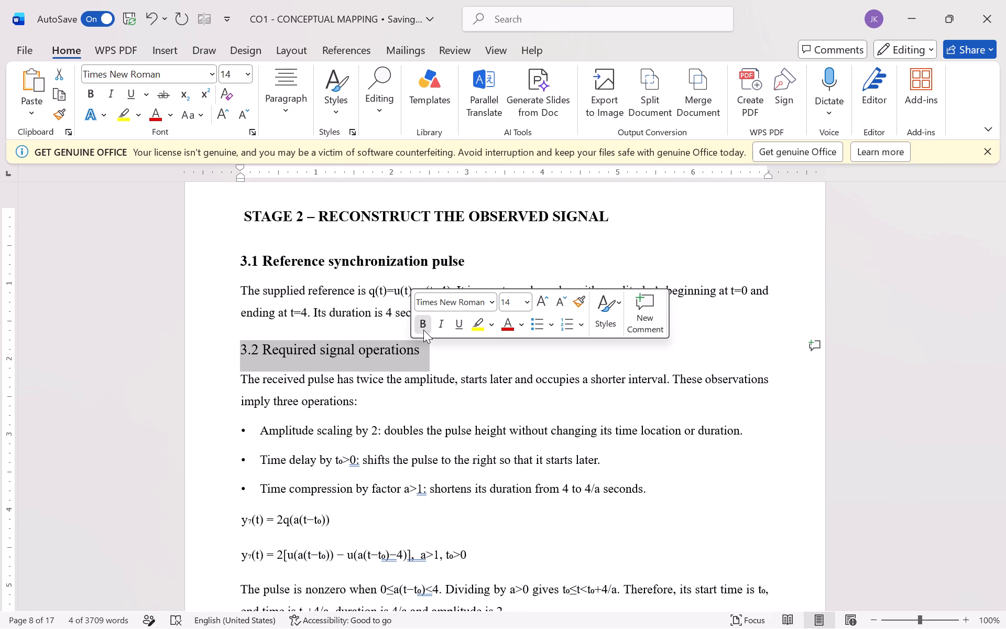
# Make the "3.3 Illustrative numerical realization" heading bold.
pyautogui.scroll(-2, 432, 470)
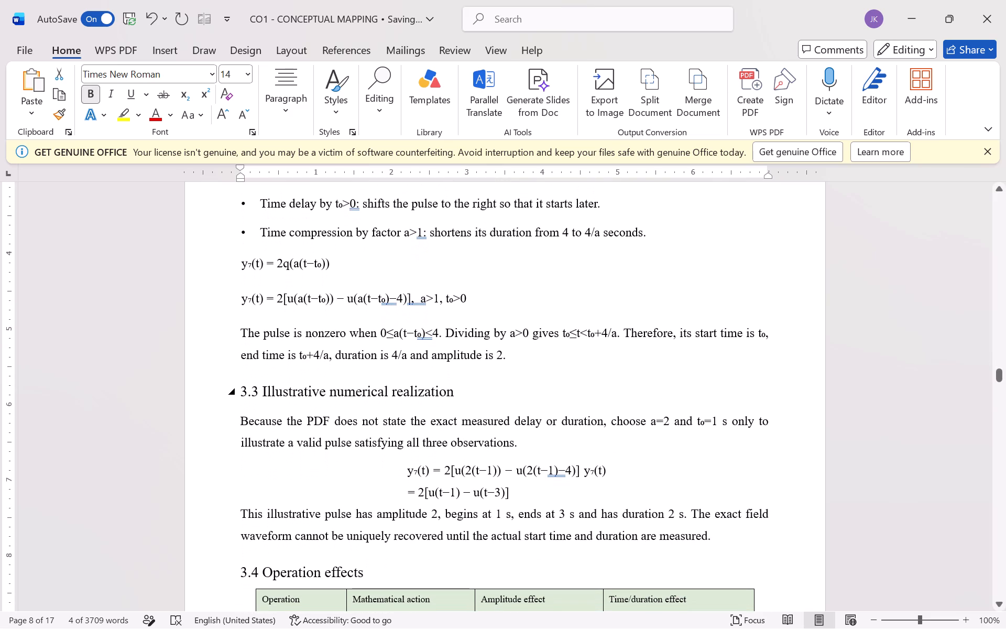
pyautogui.click(244, 391)
pyautogui.moveTo(244, 391); pyautogui.dragTo(526, 425)
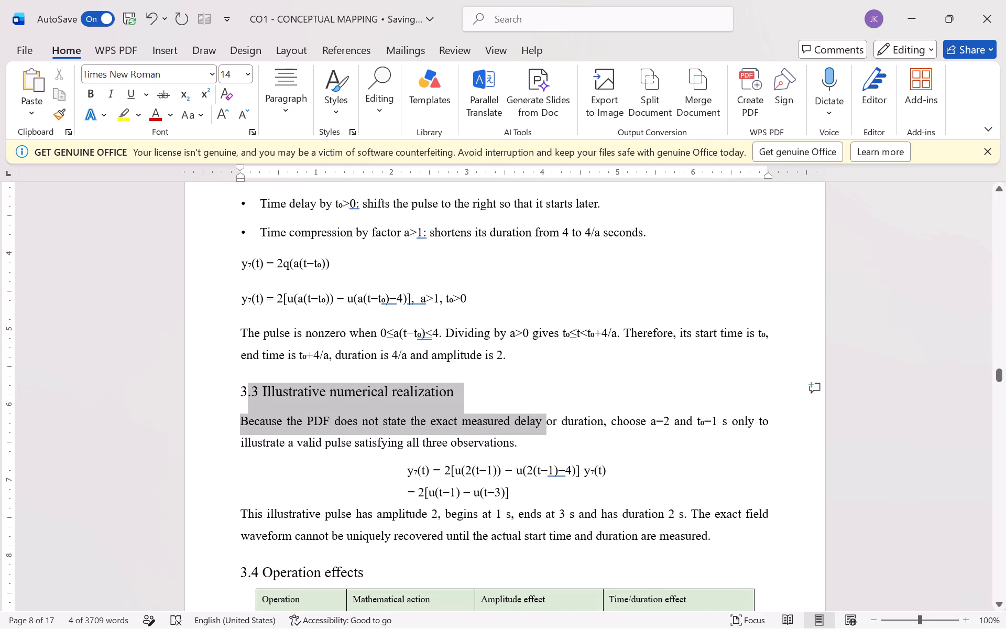
pyautogui.moveTo(526, 425); pyautogui.dragTo(484, 394)
pyautogui.click(484, 394)
pyautogui.click(484, 394)
pyautogui.moveTo(484, 394); pyautogui.dragTo(314, 398)
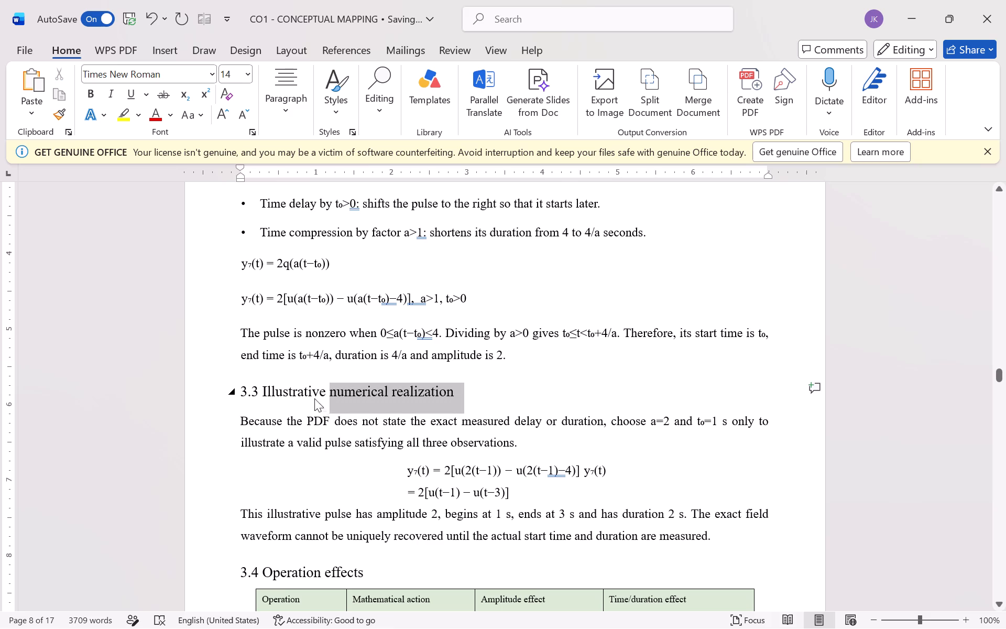
pyautogui.moveTo(314, 398); pyautogui.dragTo(247, 381)
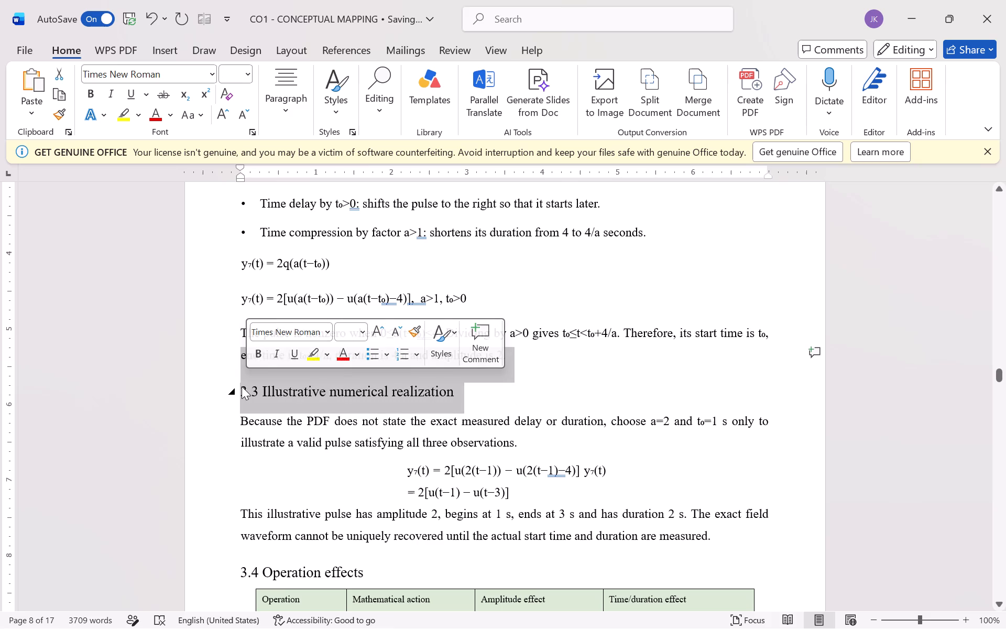
pyautogui.click(242, 386)
pyautogui.moveTo(242, 386); pyautogui.dragTo(545, 387)
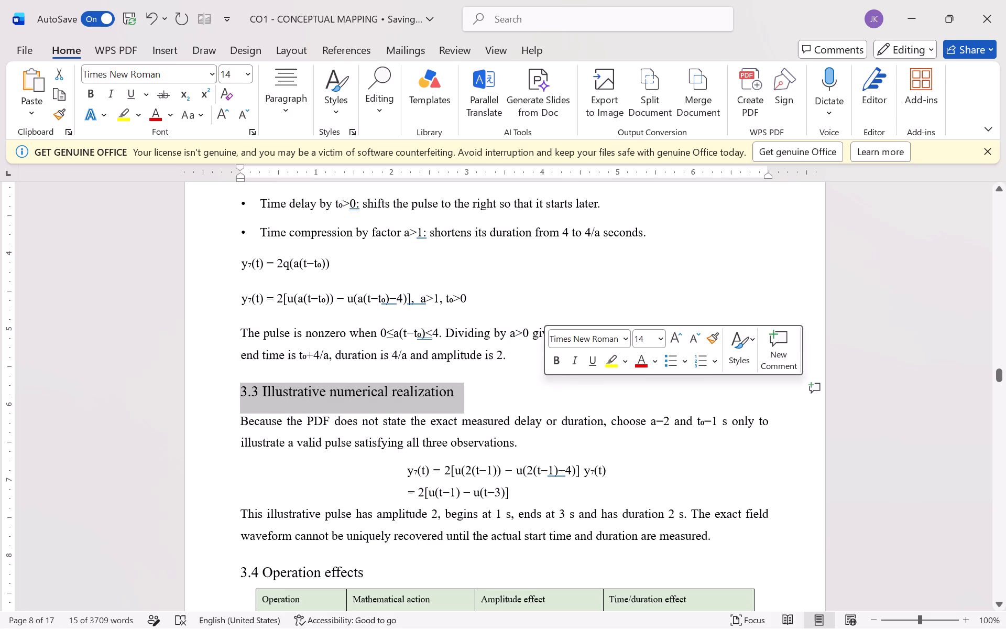
pyautogui.click(557, 361)
# Make the "3.4 Operation effects" heading bold, keeping its table section expanded.
pyautogui.scroll(-3, 548, 488)
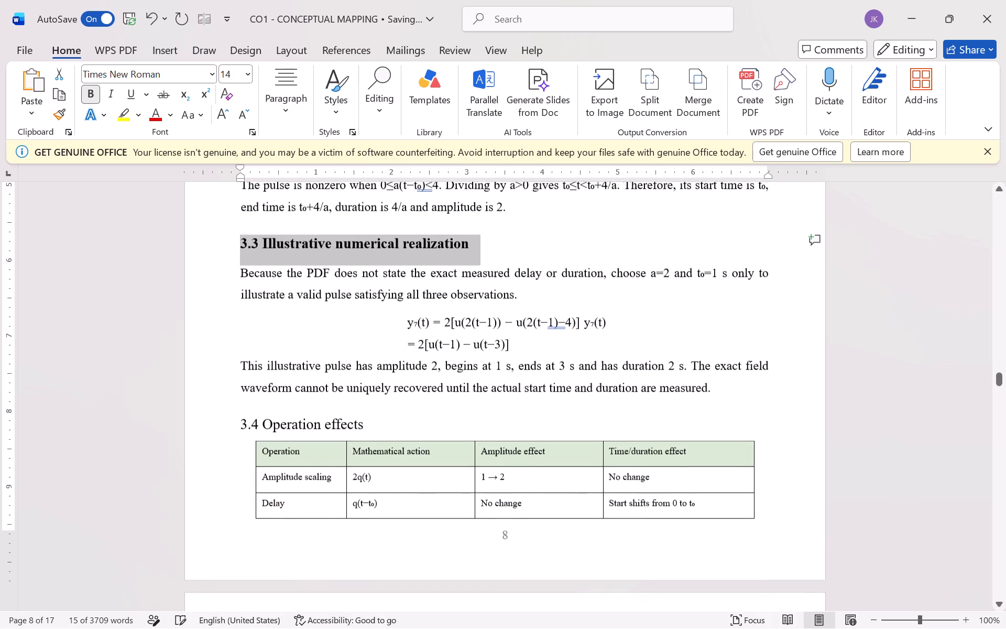
pyautogui.click(237, 390)
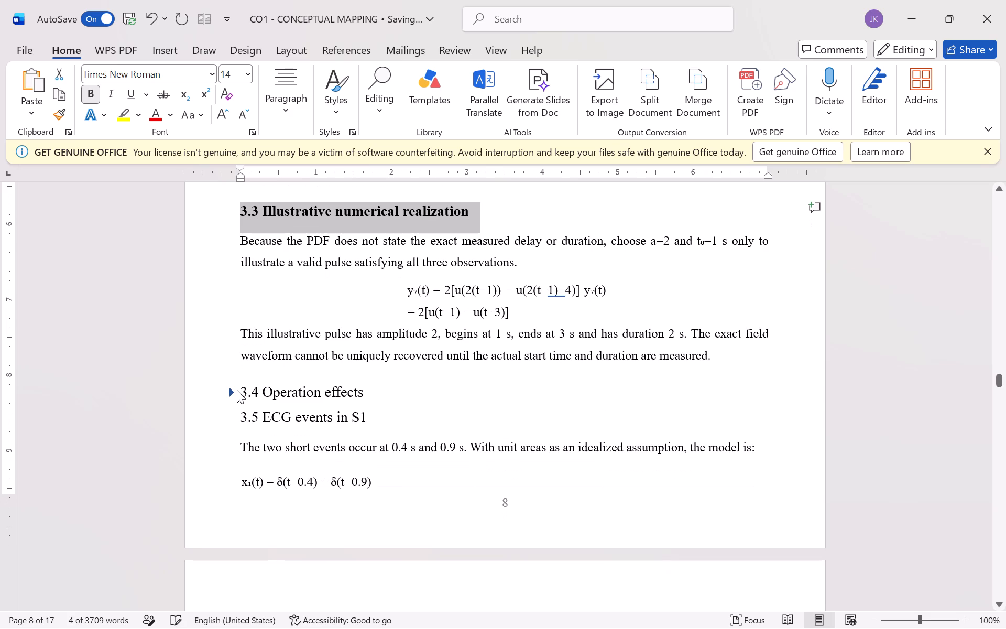
pyautogui.click(231, 390)
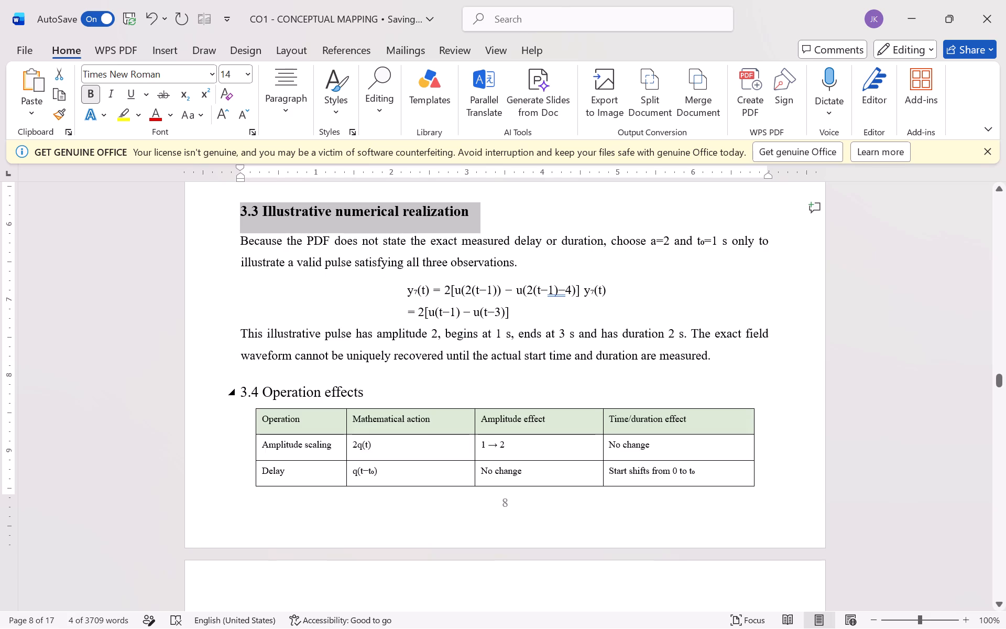
pyautogui.moveTo(241, 388); pyautogui.dragTo(376, 395)
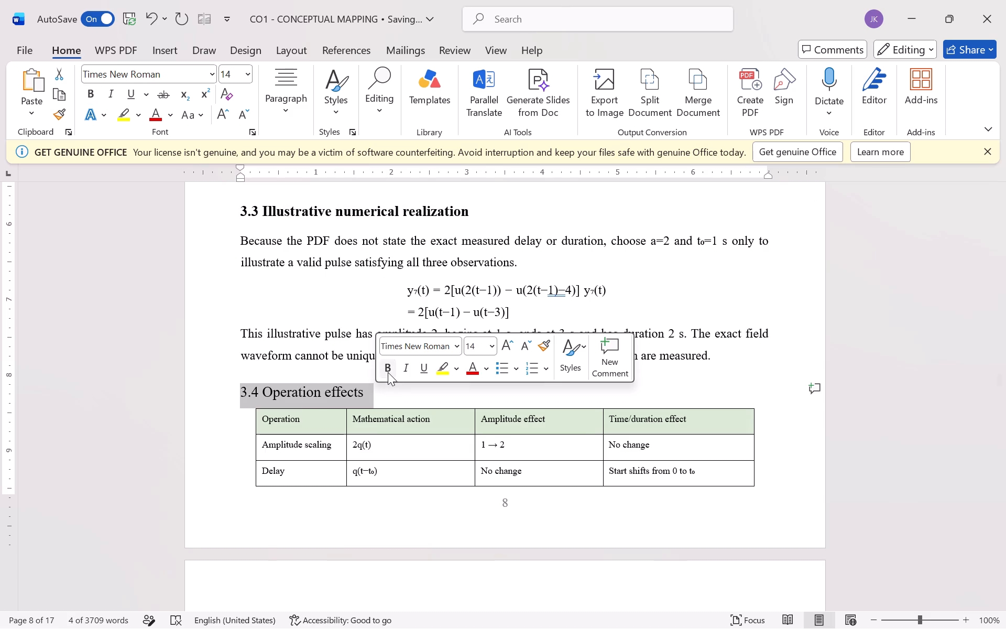
pyautogui.click(388, 372)
# Set all text in the table under "3.4 Operation effects" to font size 12.
pyautogui.click(249, 404)
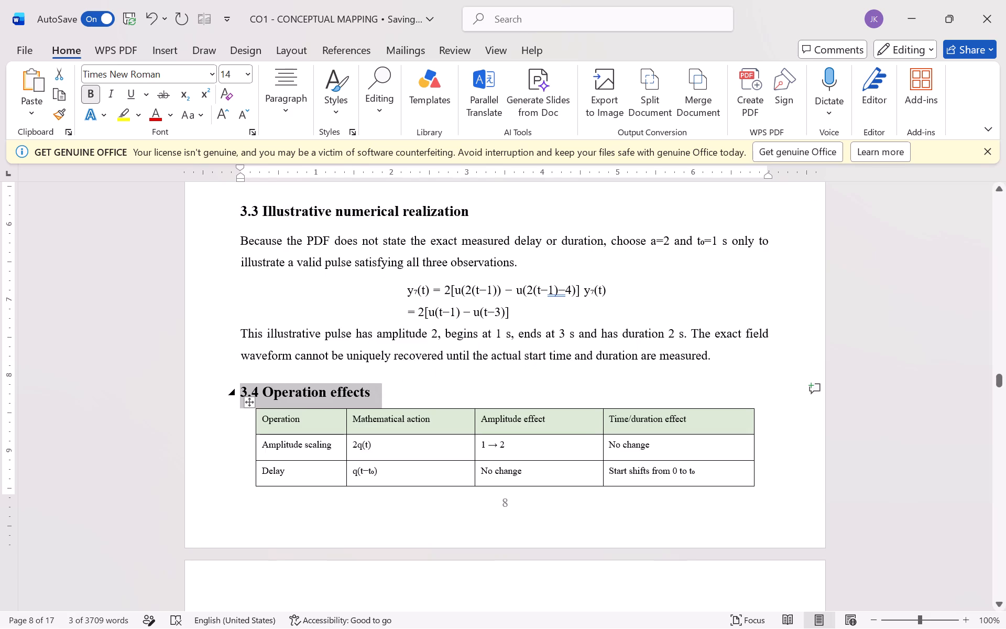
pyautogui.click(330, 359)
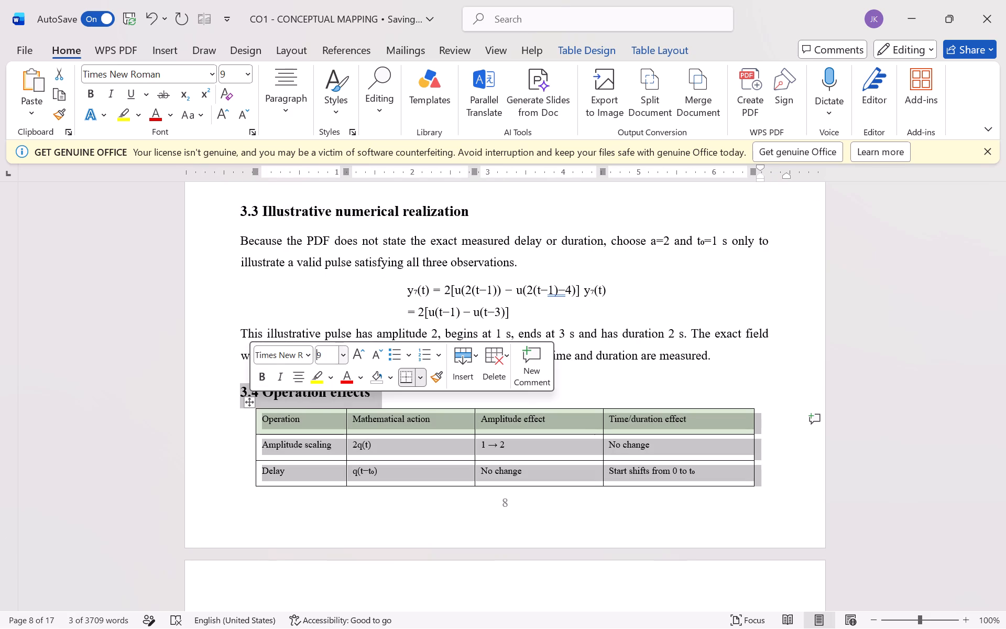
pyautogui.write('12')
pyautogui.press('Return')
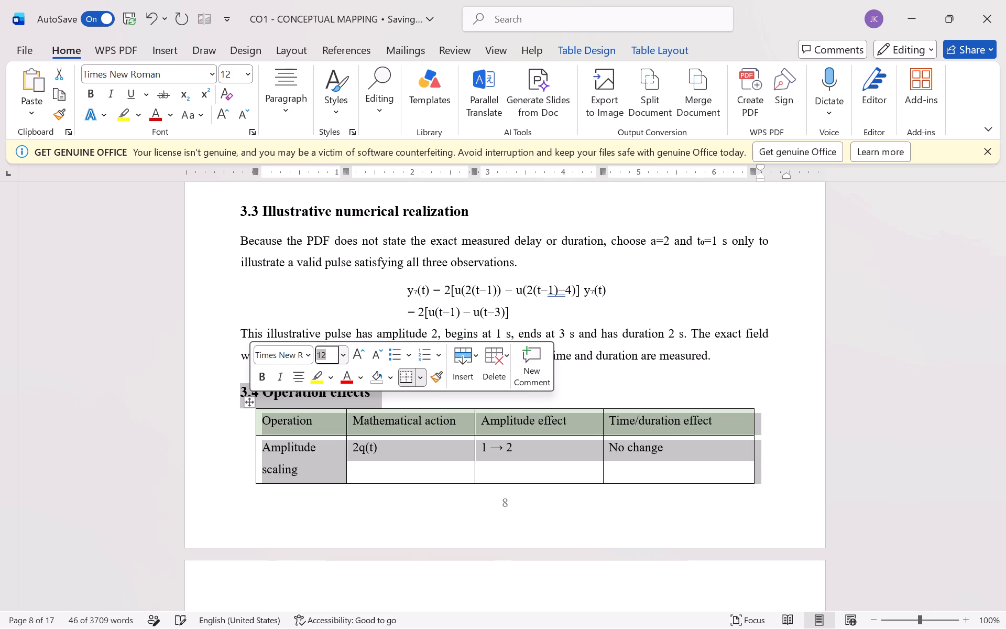
pyautogui.scroll(-5, 330, 359)
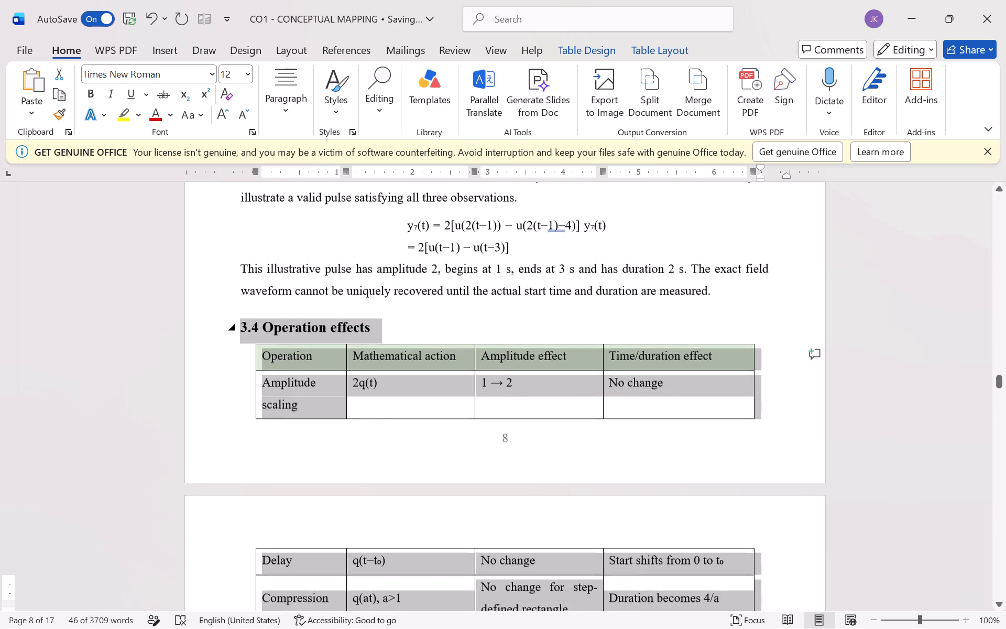
pyautogui.scroll(-1, 330, 359)
pyautogui.click(399, 425)
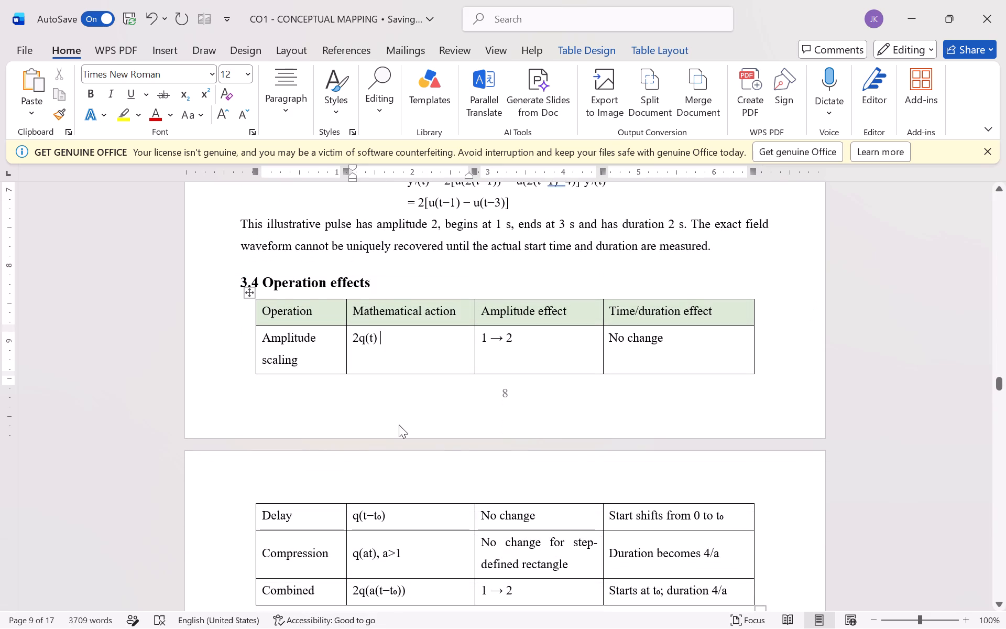
# Make the "3.5 ECG events in S1" heading bold.
pyautogui.scroll(-3, 399, 425)
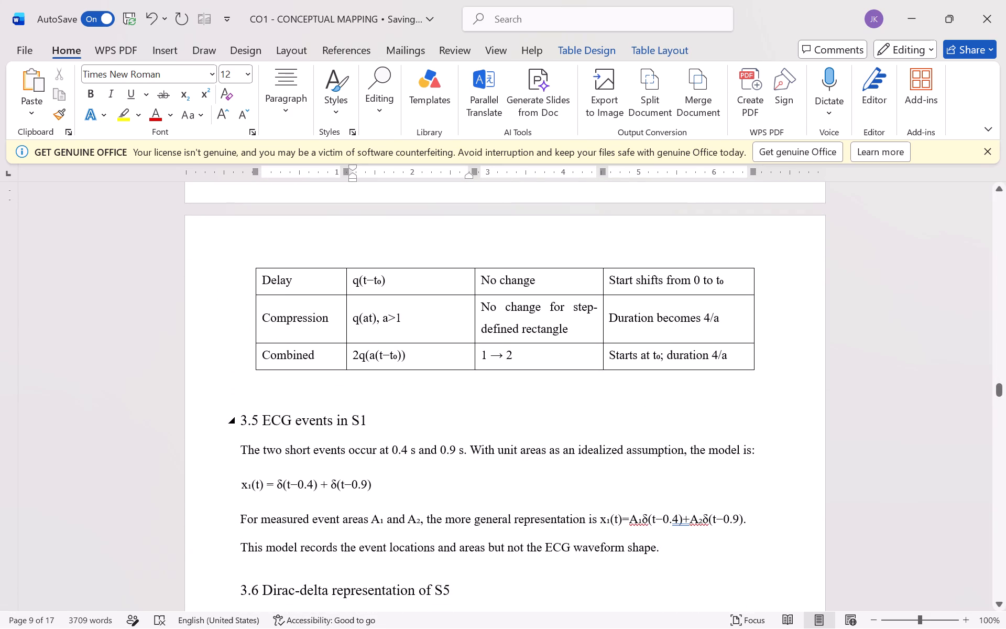
pyautogui.moveTo(372, 425); pyautogui.dragTo(241, 418)
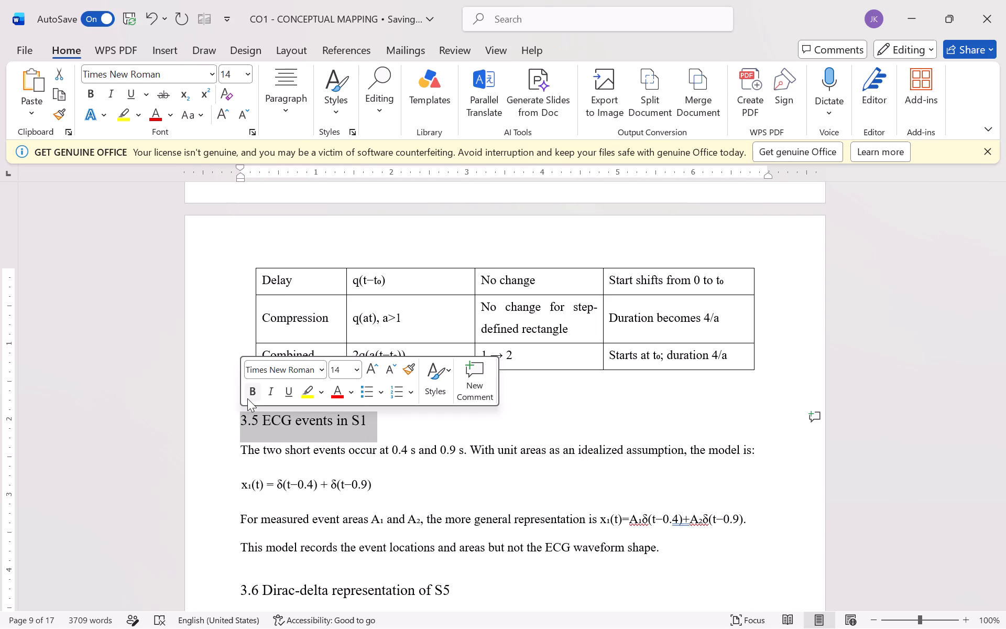
pyautogui.click(247, 398)
# Make the "3.6 Dirac-delta representation of S5" heading bold.
pyautogui.scroll(-2, 275, 497)
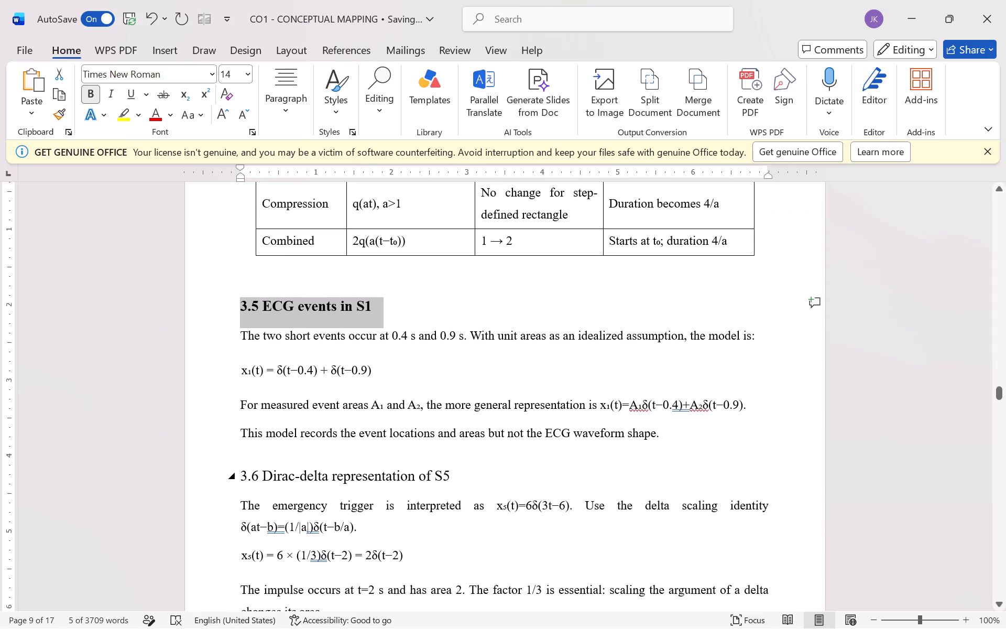
pyautogui.moveTo(242, 473); pyautogui.dragTo(493, 479)
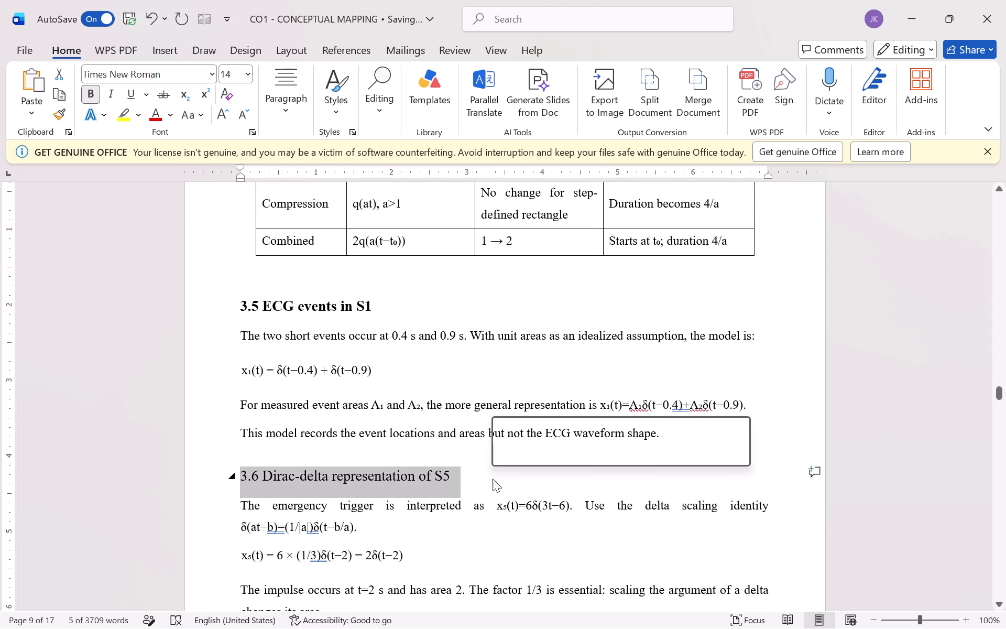
pyautogui.click(506, 455)
# Delete the whole section "3.7 When is an actual event well represented by an ideal impulse?", including its heading and both paragraphs.
pyautogui.scroll(-1, 488, 565)
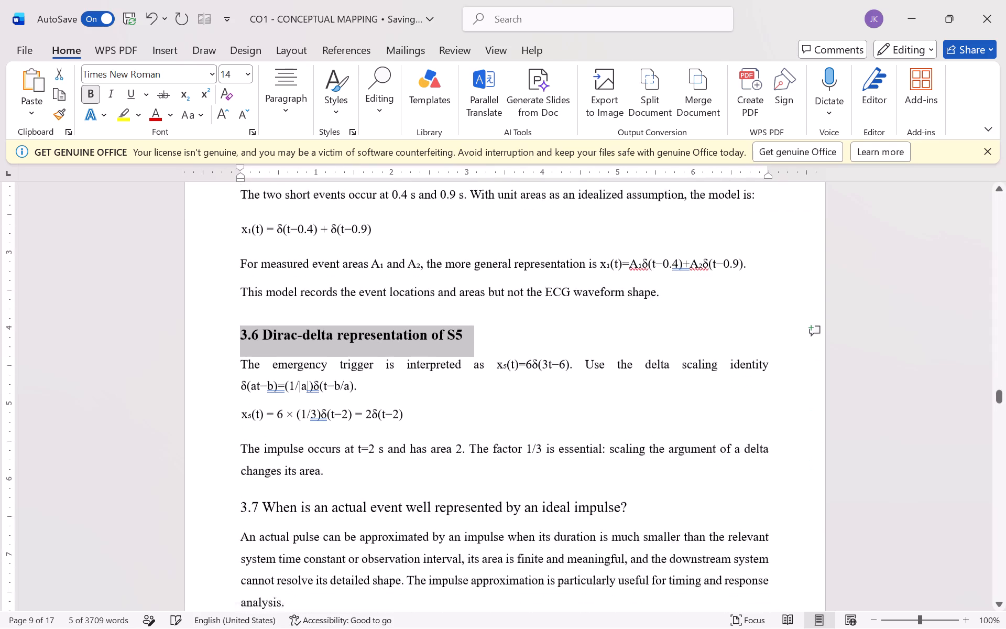
pyautogui.scroll(-1, 488, 565)
pyautogui.scroll(-1, 259, 421)
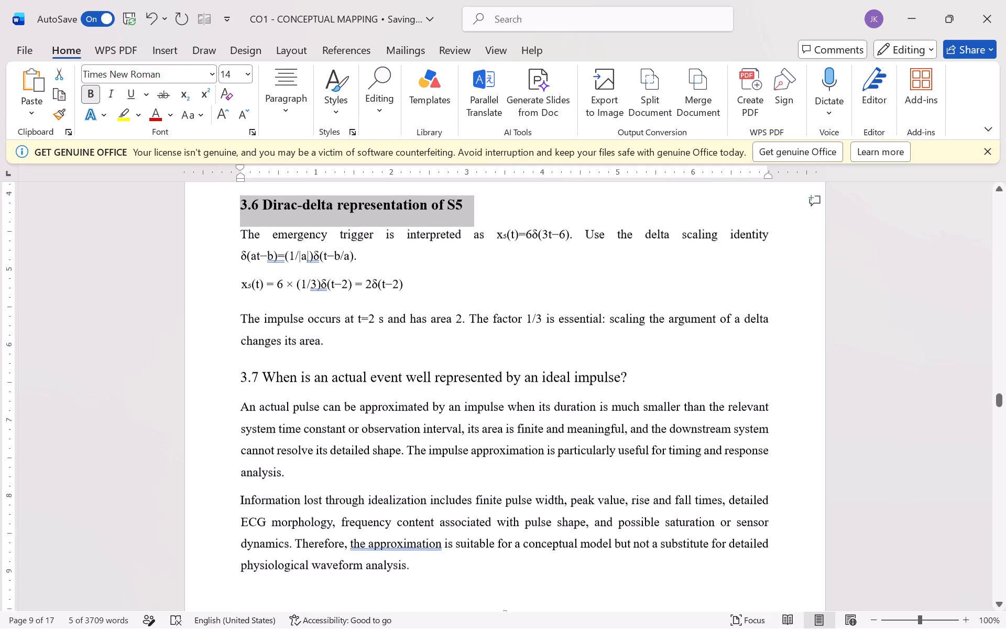
pyautogui.scroll(-5, 259, 421)
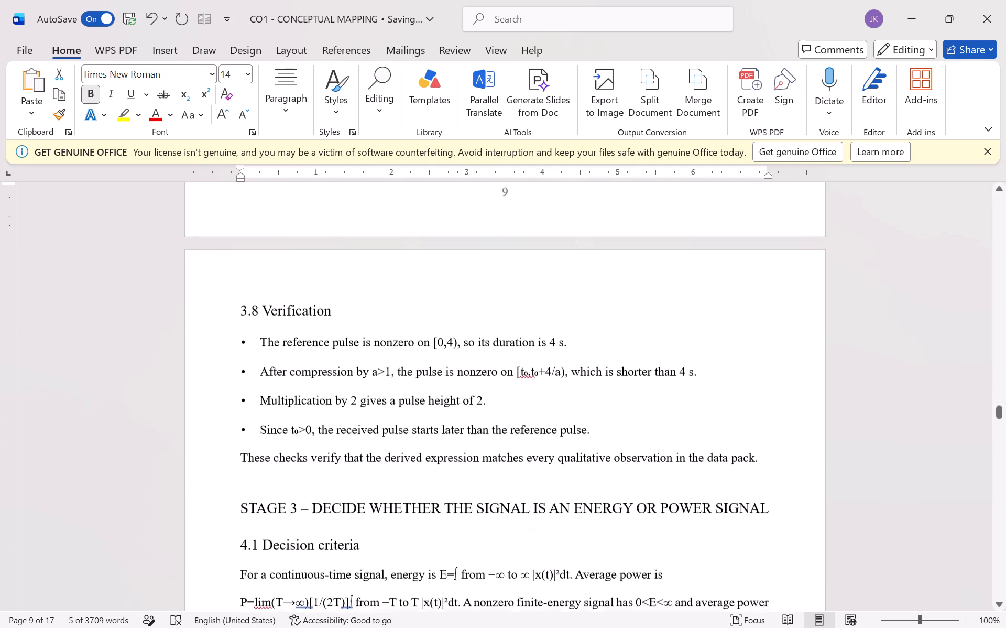
pyautogui.scroll(5, 259, 421)
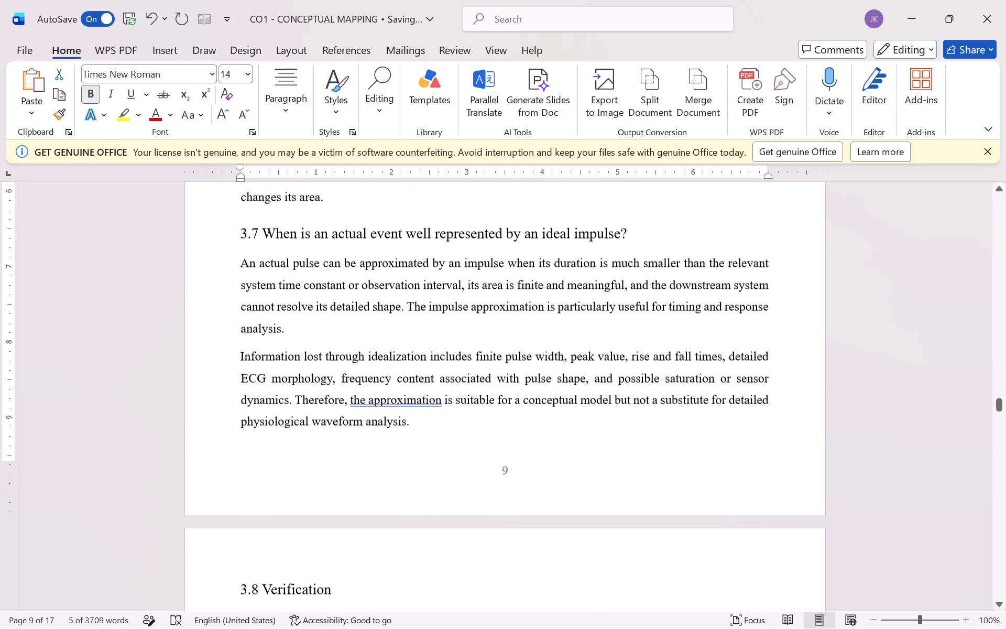
pyautogui.scroll(1, 259, 421)
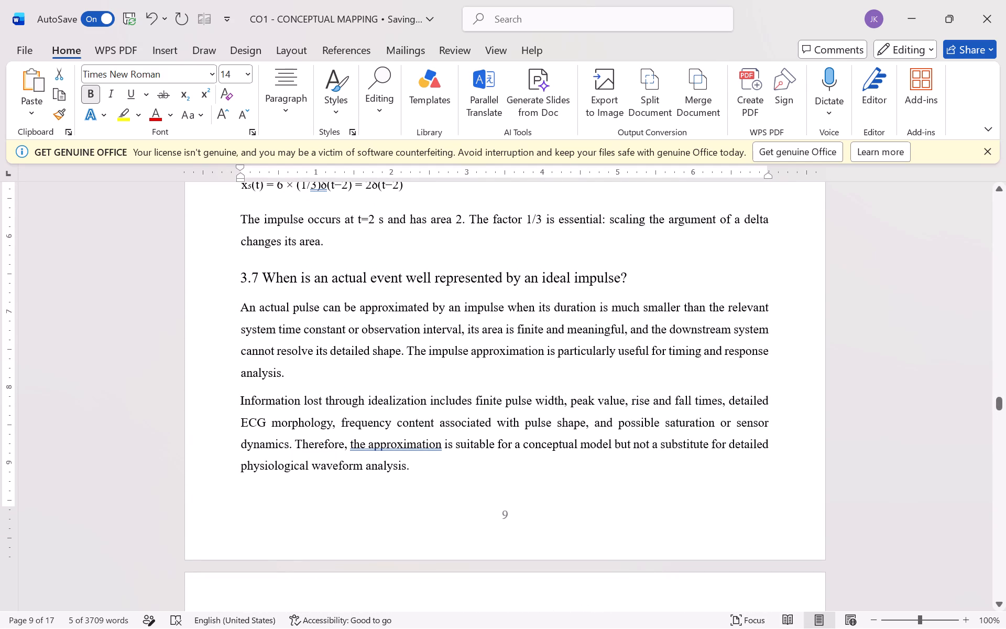
pyautogui.moveTo(240, 279); pyautogui.dragTo(436, 468)
pyautogui.press('BackSpace')
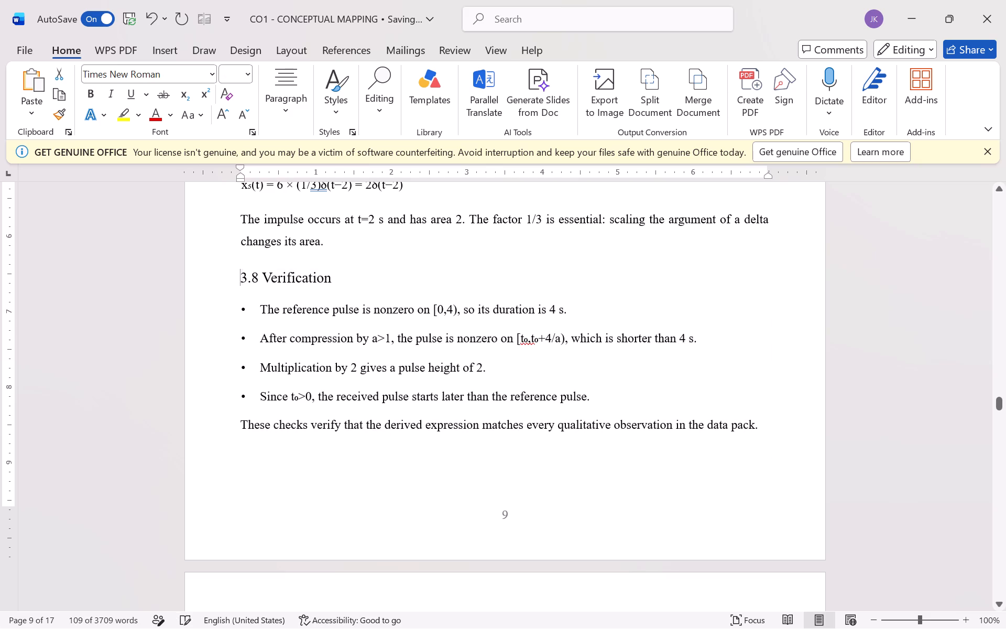
# Delete the whole "3.8 Verification" section, including its heading, bullets, closing sentence and the blank space before Stage 3.
pyautogui.click(261, 273)
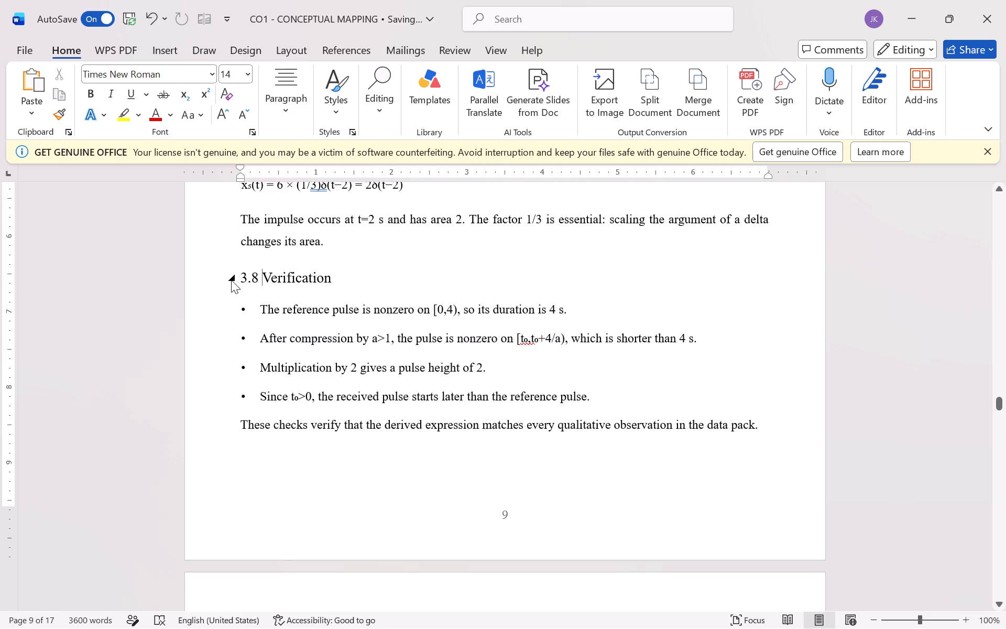
pyautogui.moveTo(239, 276); pyautogui.dragTo(815, 433)
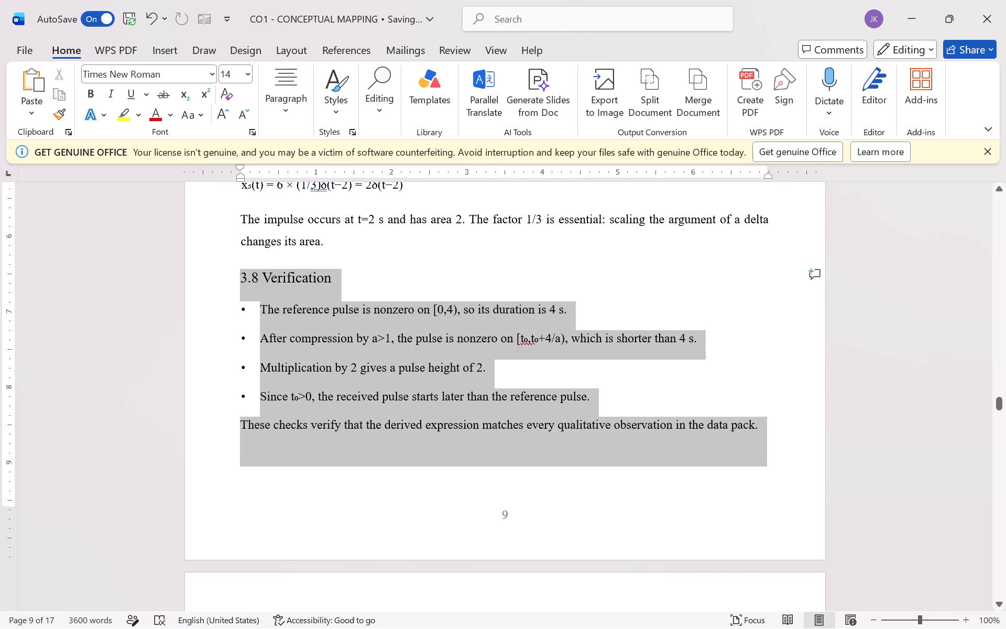
pyautogui.moveTo(815, 433); pyautogui.dragTo(817, 432)
pyautogui.press('BackSpace')
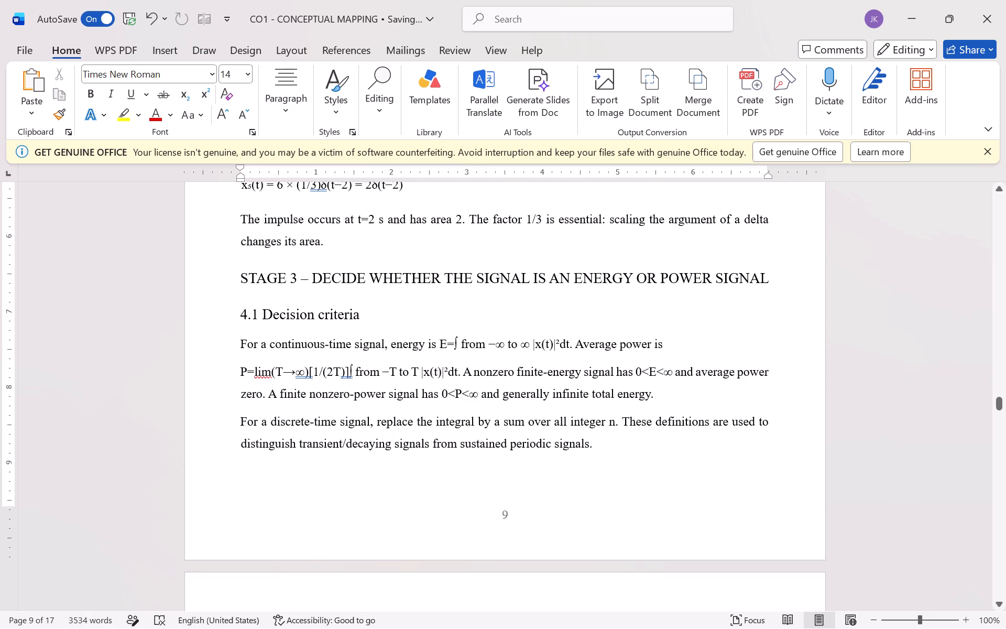
# Insert five blank lines after "changes its area." at the end of section 3.6 to push the Stage 3 heading onto the next page.
pyautogui.click(346, 249)
pyautogui.press('Return')
pyautogui.press('Return')
pyautogui.press('Return')
pyautogui.press('Return')
pyautogui.press('Return')
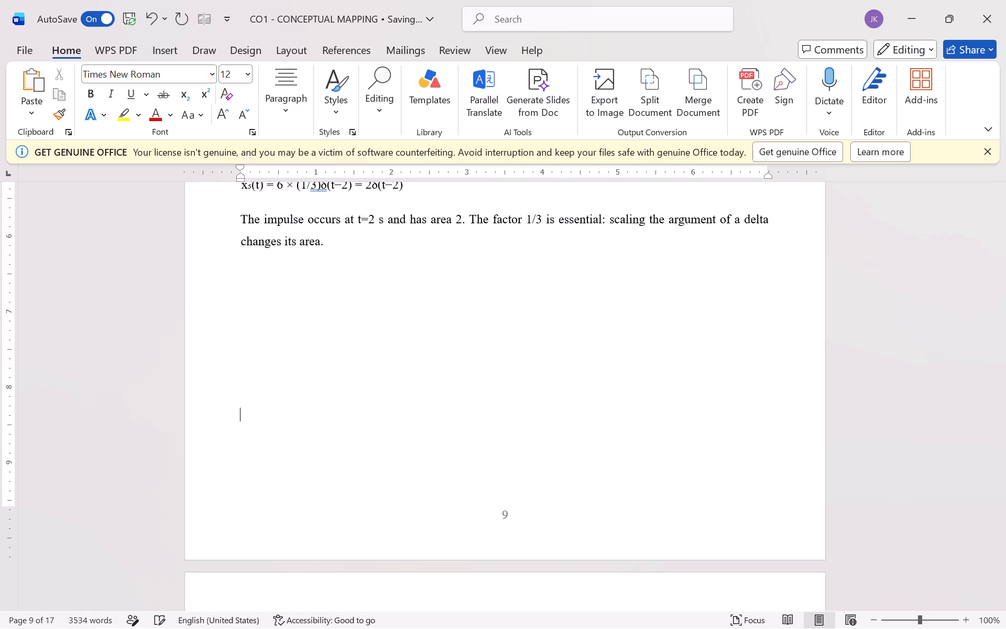
# Make the "STAGE 3 – DECIDE WHETHER THE SIGNAL IS AN ENERGY OR POWER SIGNAL" and "4.1 Decision criteria" headings bold.
pyautogui.scroll(-5, 346, 249)
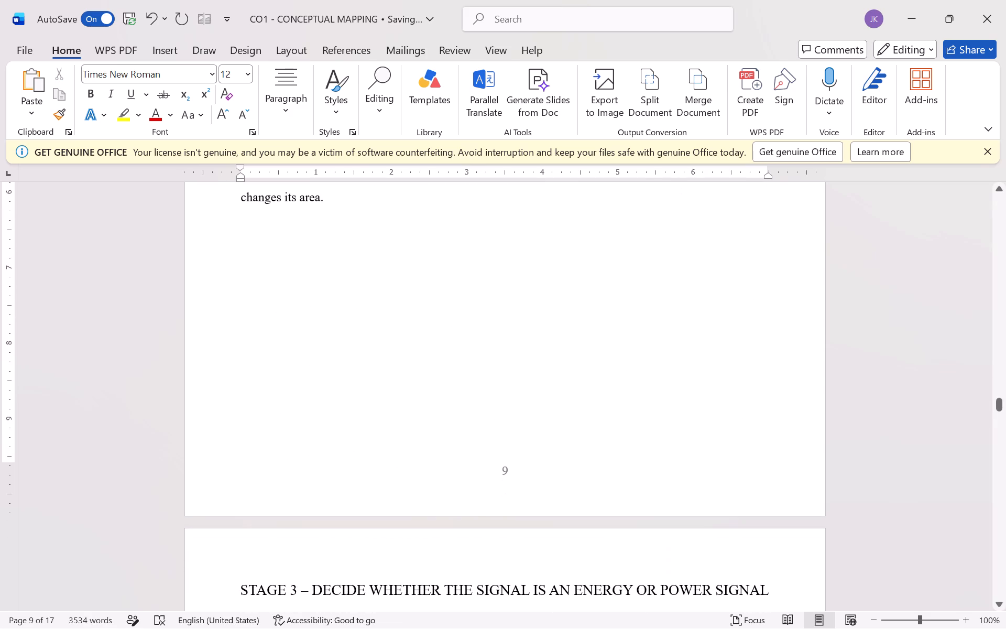
pyautogui.scroll(-3, 321, 370)
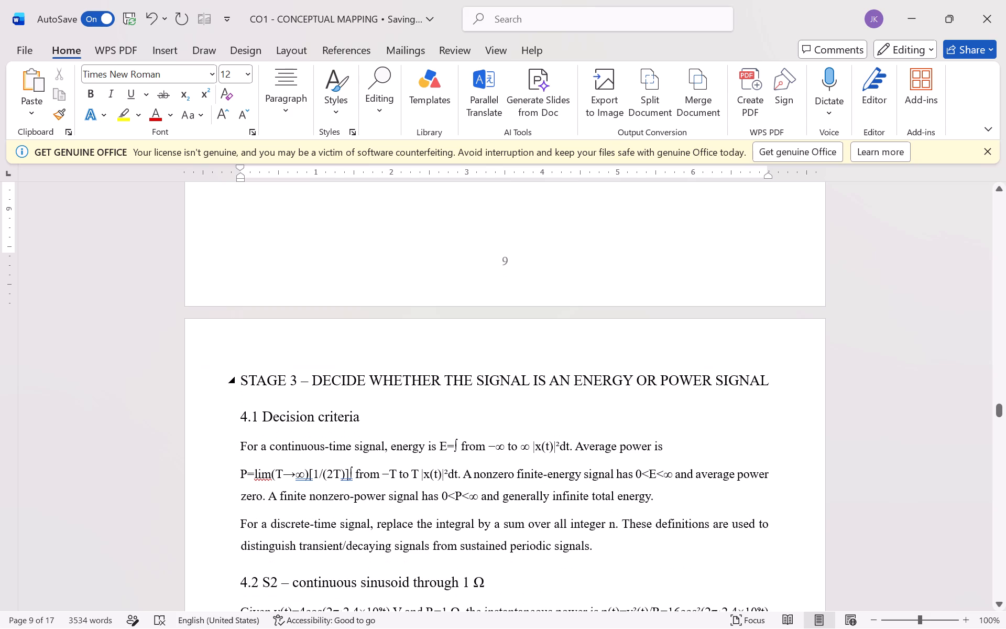
pyautogui.moveTo(242, 377); pyautogui.dragTo(367, 420)
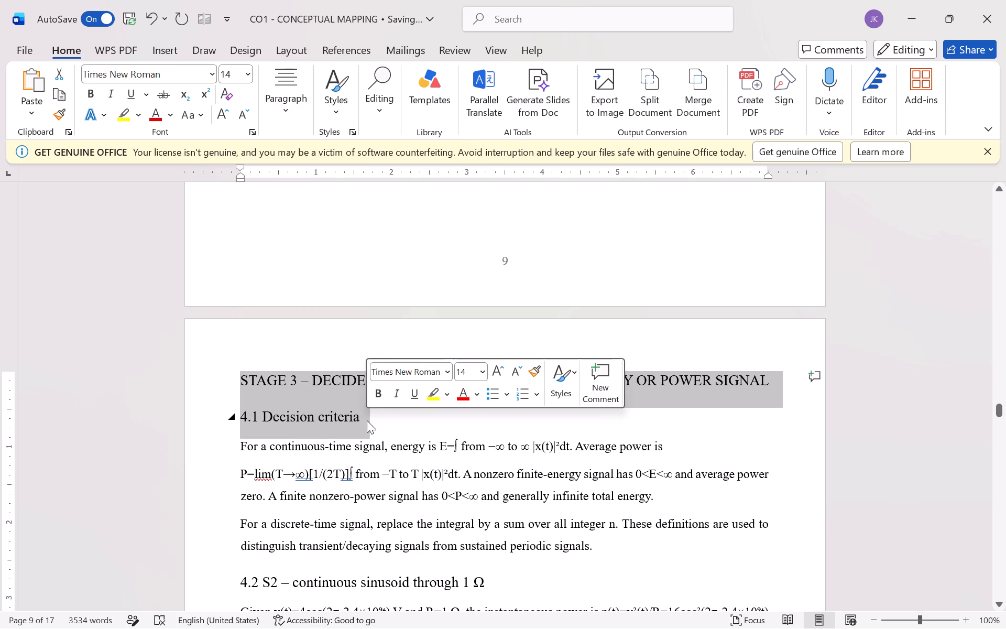
pyautogui.click(377, 398)
# Make the "4.2 S2 – continuous sinusoid through 1 Ω" heading bold.
pyautogui.scroll(-2, 380, 468)
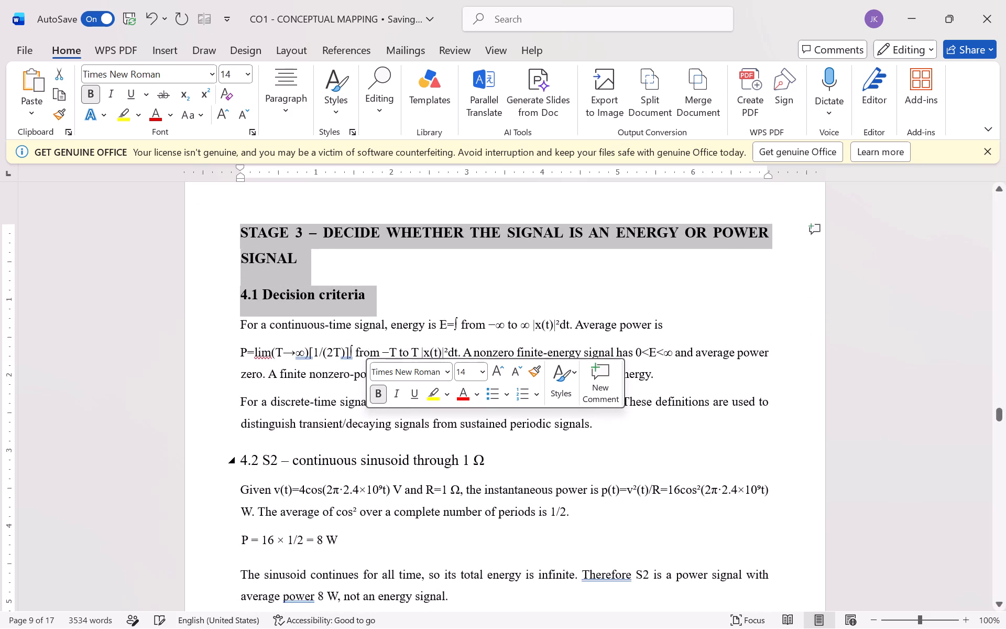
pyautogui.moveTo(243, 394); pyautogui.dragTo(548, 409)
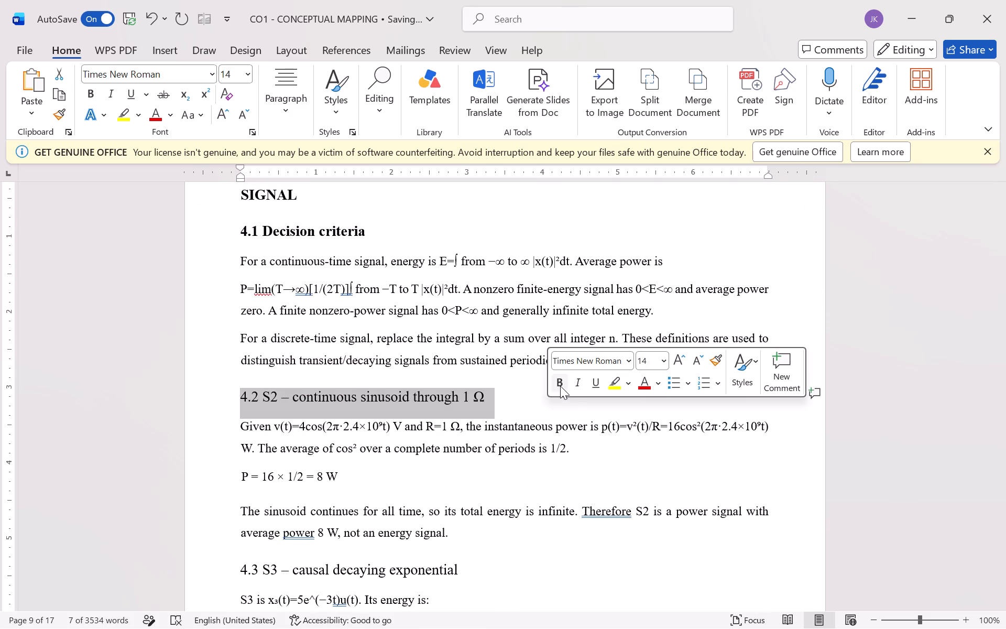
pyautogui.click(560, 386)
# Make the "4.3 S3 – causal decaying exponential" and "4.4 S4 – discrete-time decaying exponential" headings bold.
pyautogui.moveTo(482, 572); pyautogui.dragTo(271, 555)
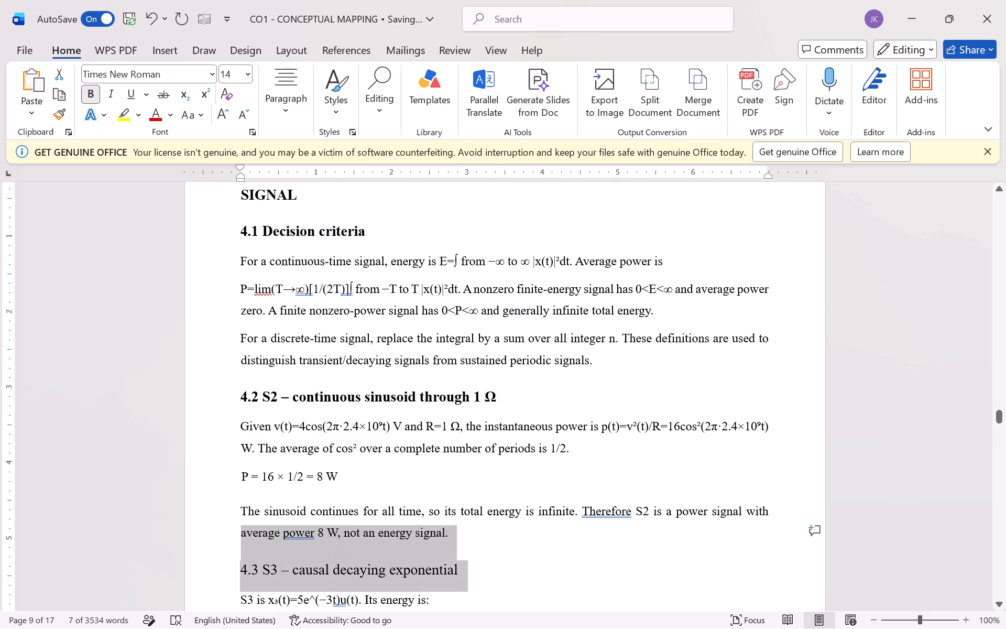
pyautogui.moveTo(271, 555); pyautogui.dragTo(240, 563)
pyautogui.click(245, 545)
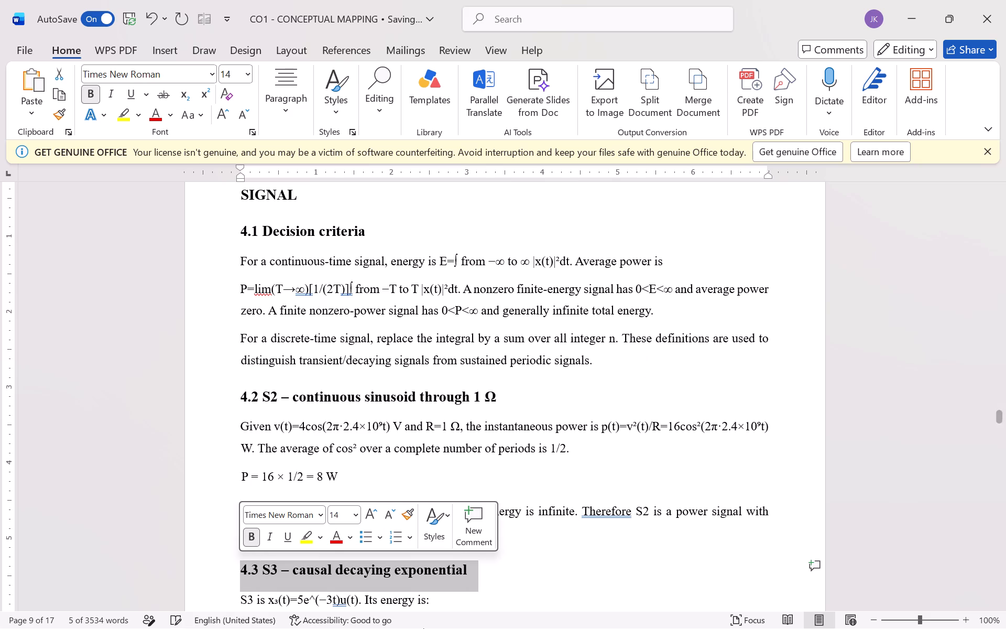
pyautogui.scroll(-3, 557, 578)
pyautogui.scroll(1, 557, 578)
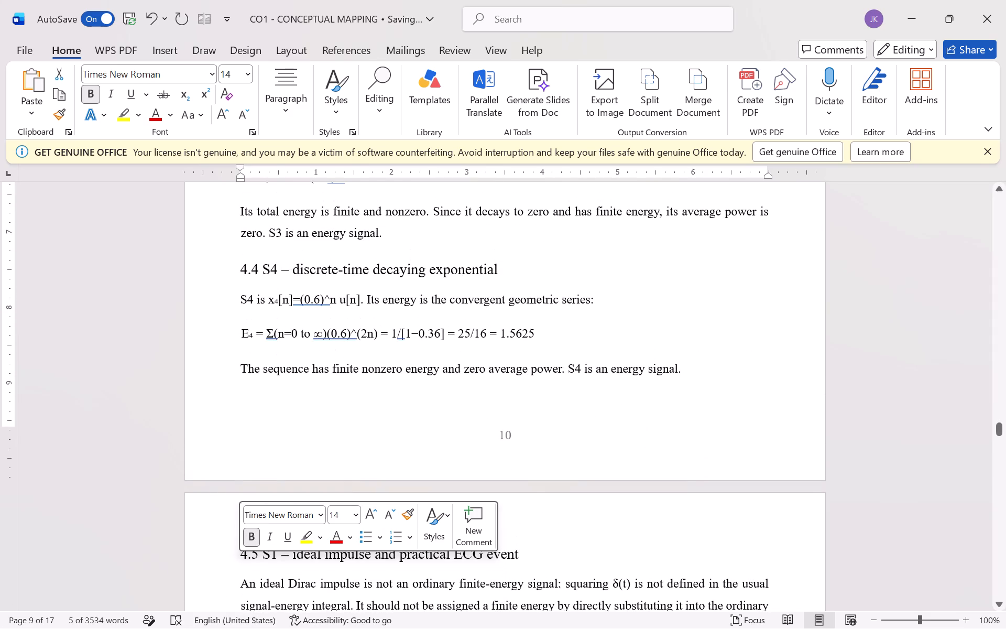
pyautogui.click(498, 262)
pyautogui.moveTo(498, 262); pyautogui.dragTo(317, 285)
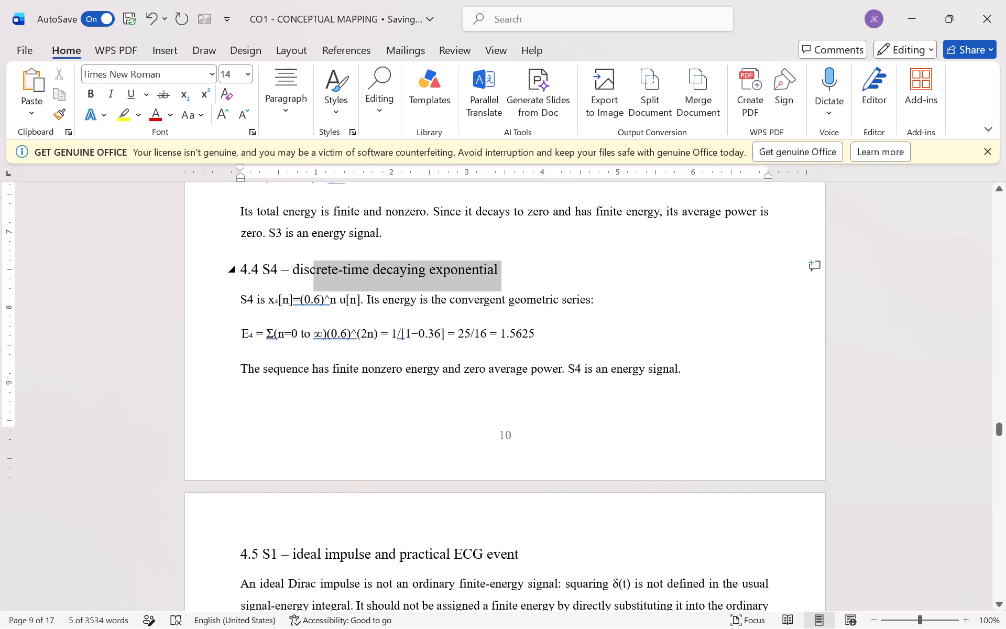
pyautogui.moveTo(317, 285); pyautogui.dragTo(249, 259)
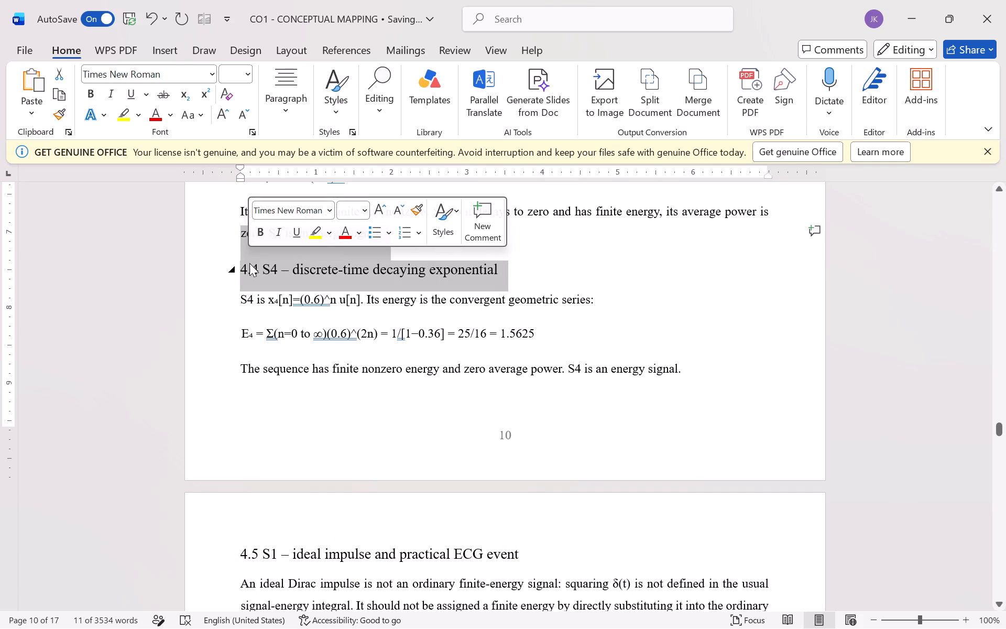
pyautogui.click(521, 263)
pyautogui.moveTo(519, 265); pyautogui.dragTo(244, 266)
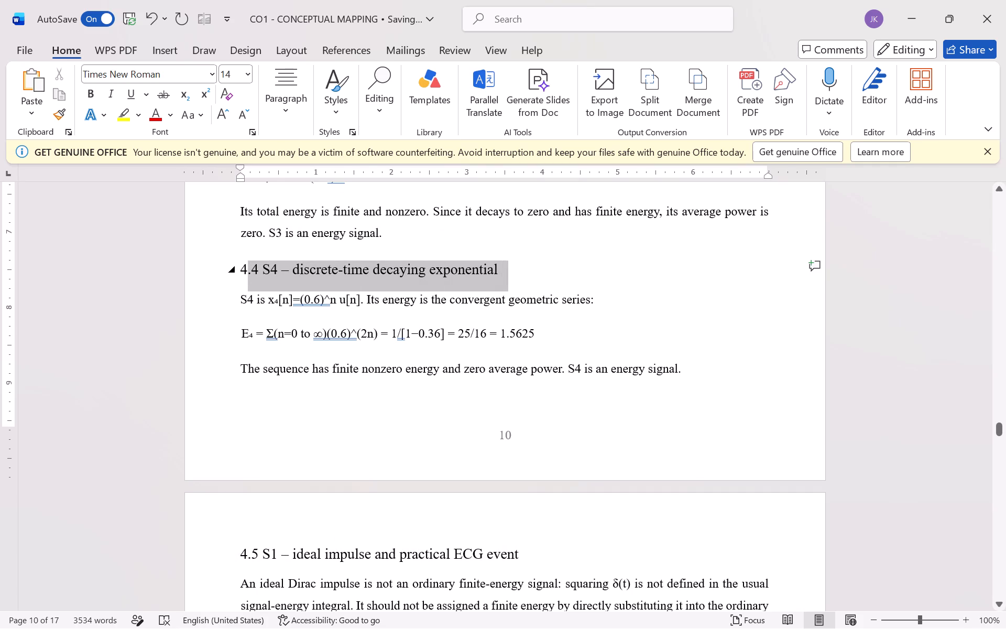
pyautogui.moveTo(244, 266); pyautogui.dragTo(241, 266)
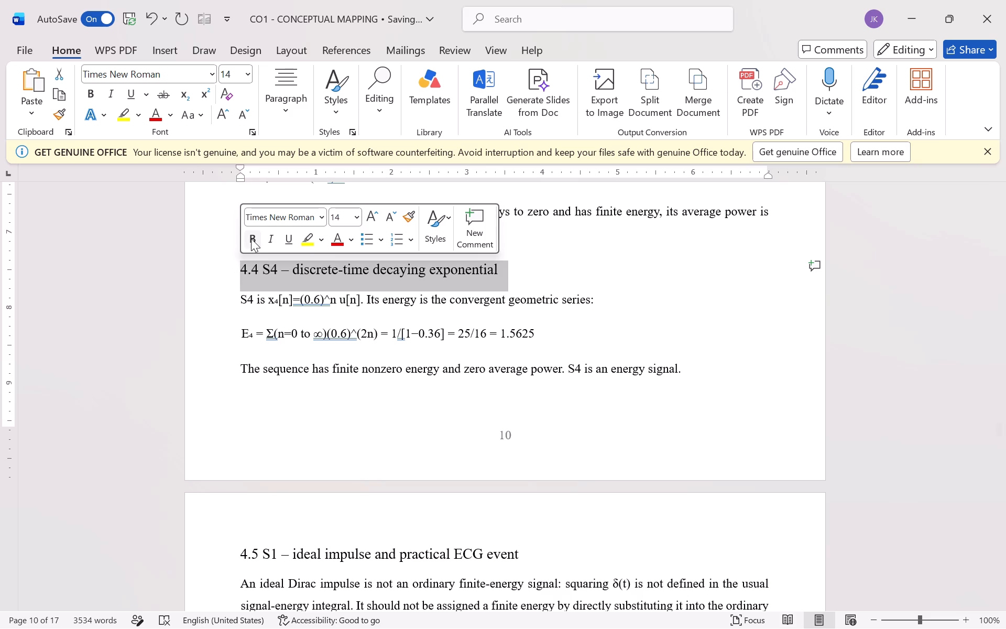
pyautogui.click(251, 238)
# Make the "4.5 S1 – ideal impulse and practical ECG event" and "4.6 Faster-decaying replacement for S3" headings bold.
pyautogui.scroll(-2, 273, 331)
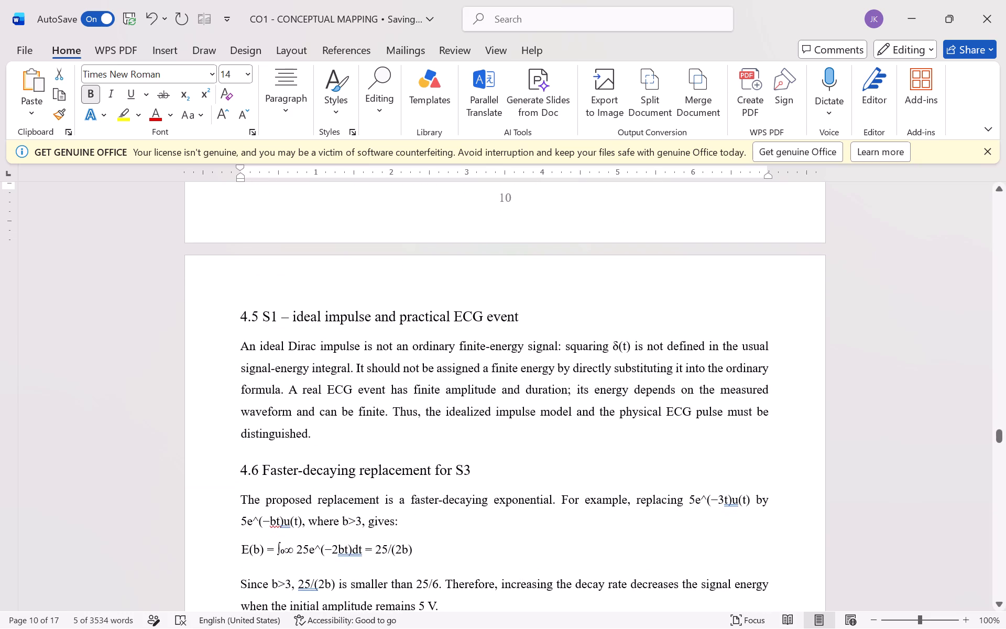
pyautogui.click(515, 316)
pyautogui.click(519, 316)
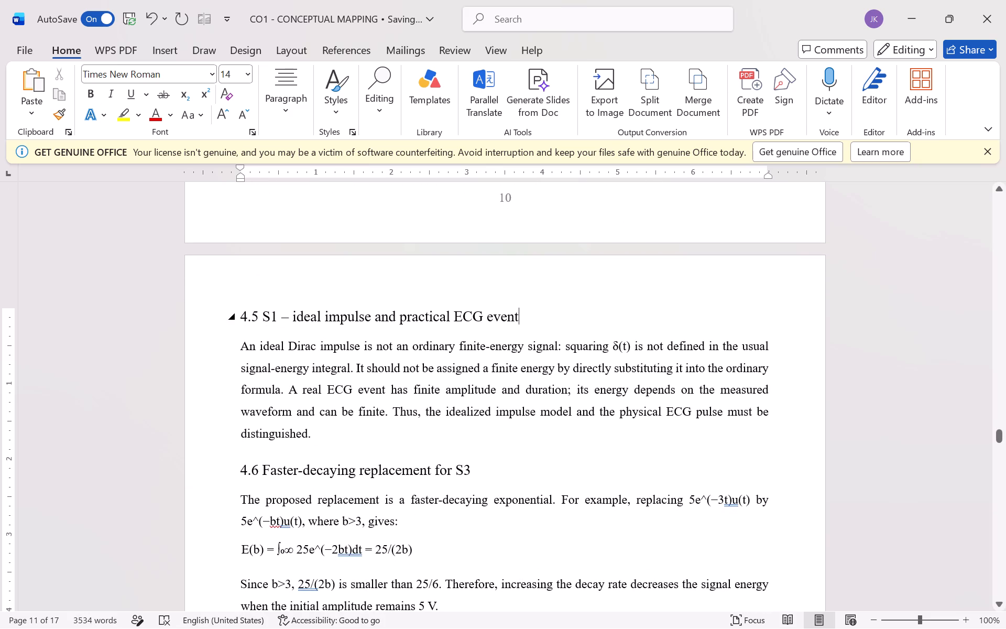
pyautogui.click(519, 316)
pyautogui.moveTo(519, 316); pyautogui.dragTo(229, 312)
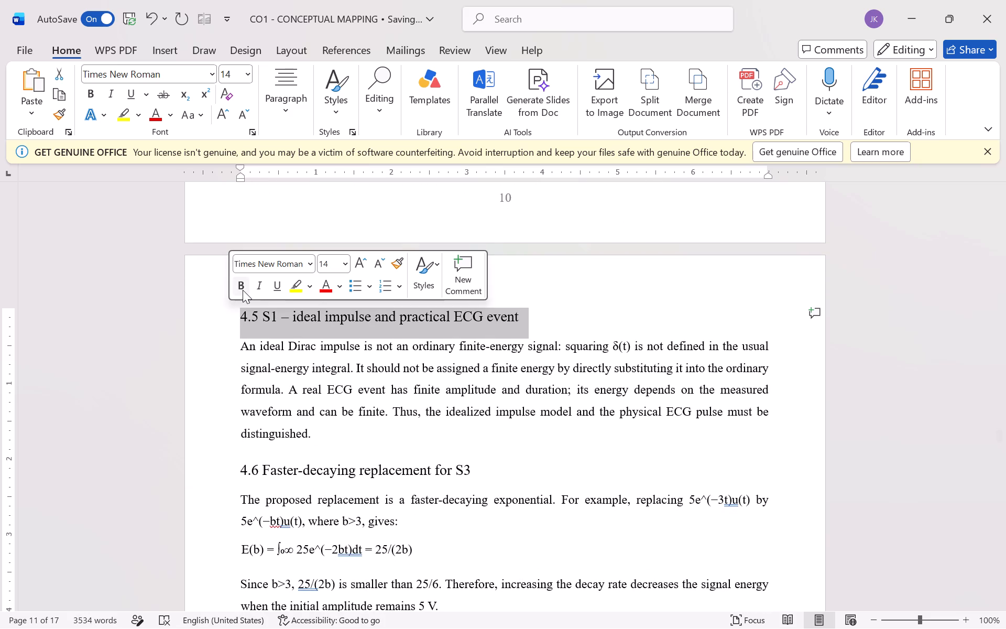
pyautogui.click(242, 289)
pyautogui.click(488, 459)
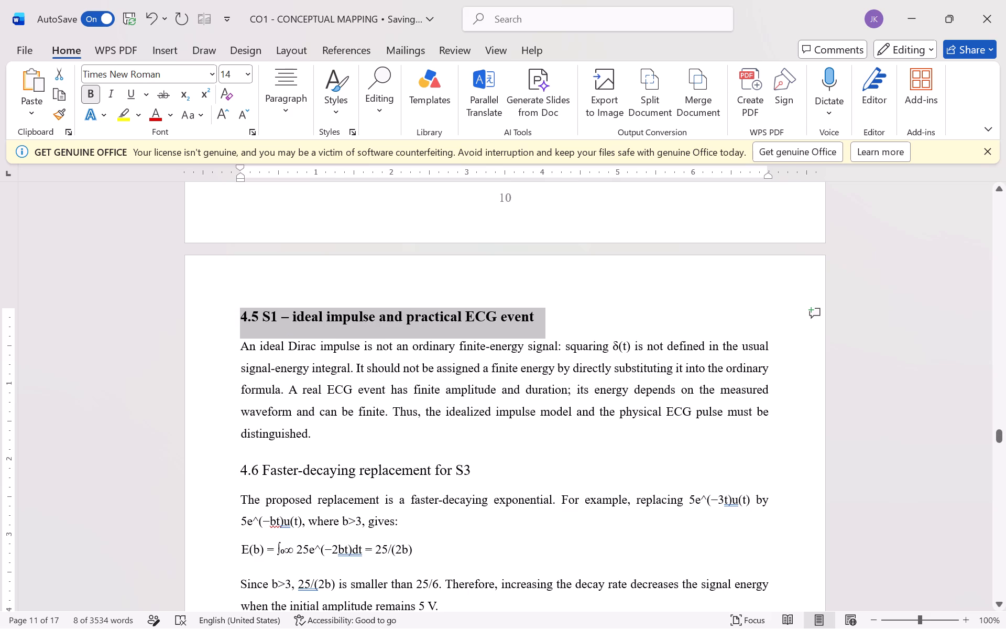
pyautogui.moveTo(488, 459); pyautogui.dragTo(511, 471)
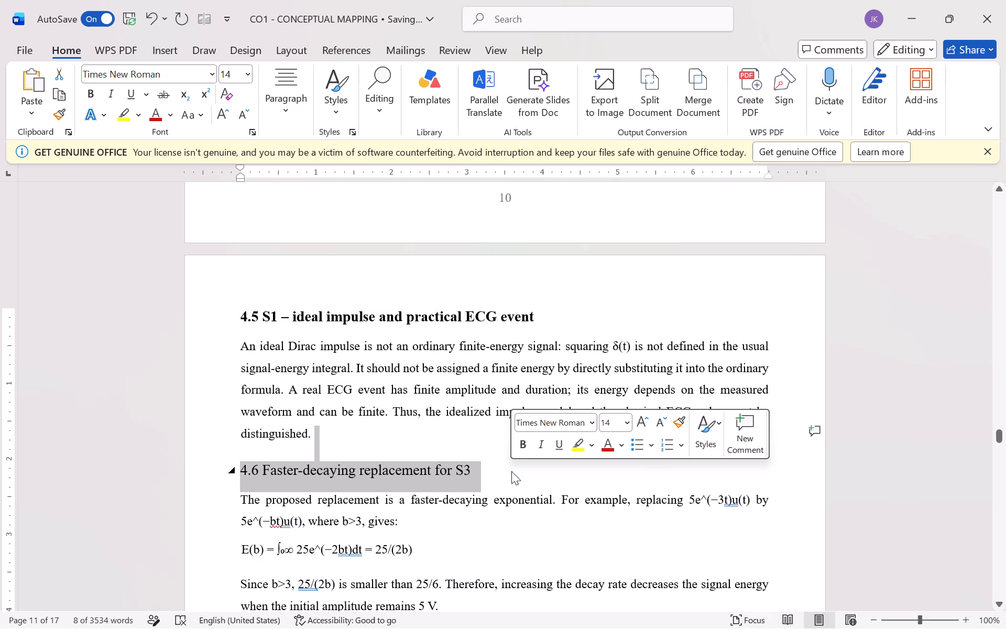
pyautogui.click(524, 446)
# Make the "4.7 IoT energy-budget evaluation" heading bold.
pyautogui.scroll(-2, 524, 495)
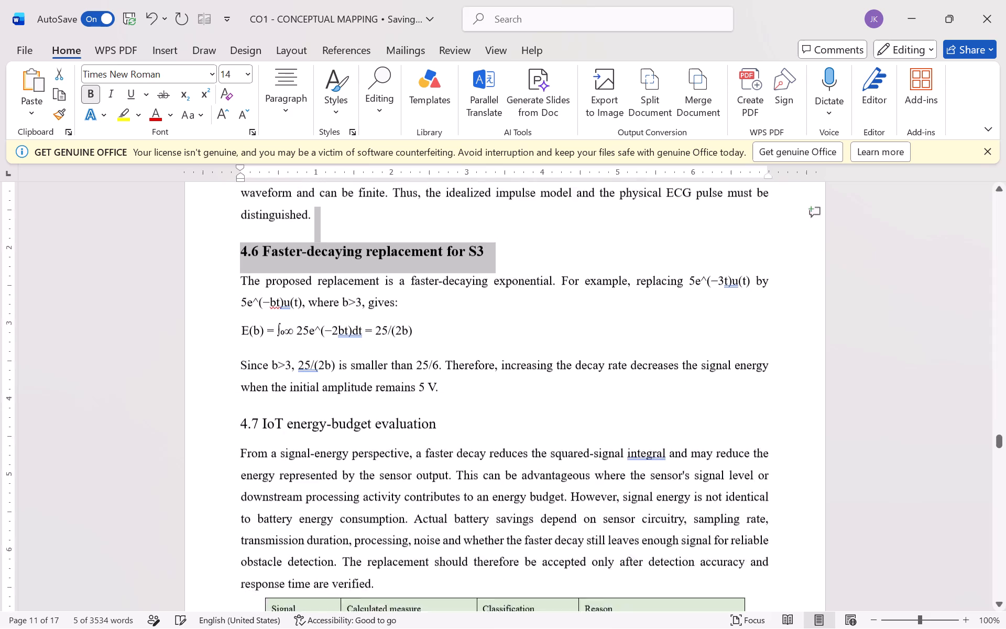
pyautogui.click(455, 375)
pyautogui.moveTo(455, 375); pyautogui.dragTo(308, 364)
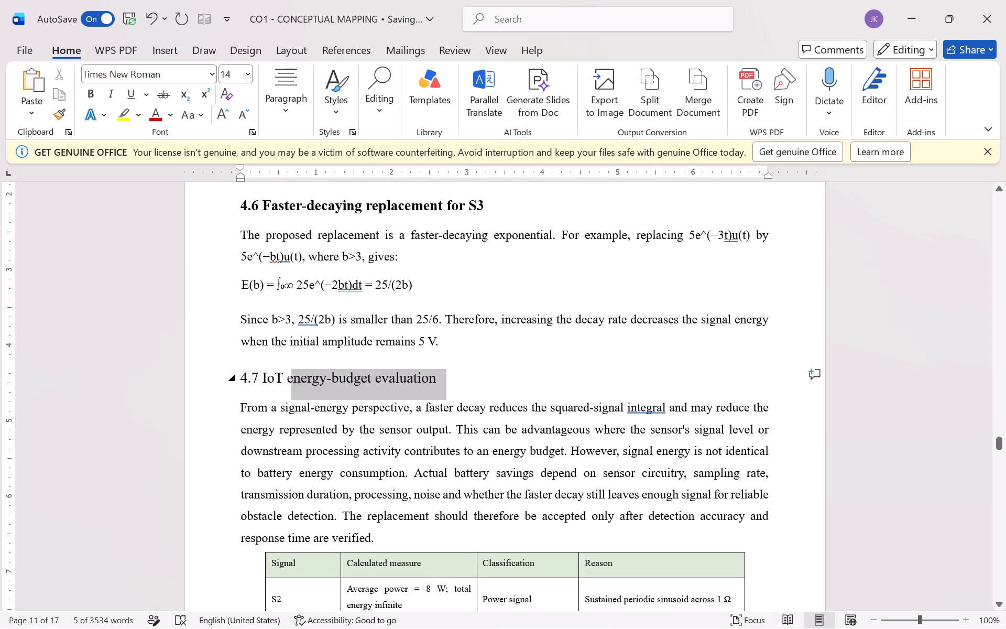
pyautogui.moveTo(308, 364); pyautogui.dragTo(243, 384)
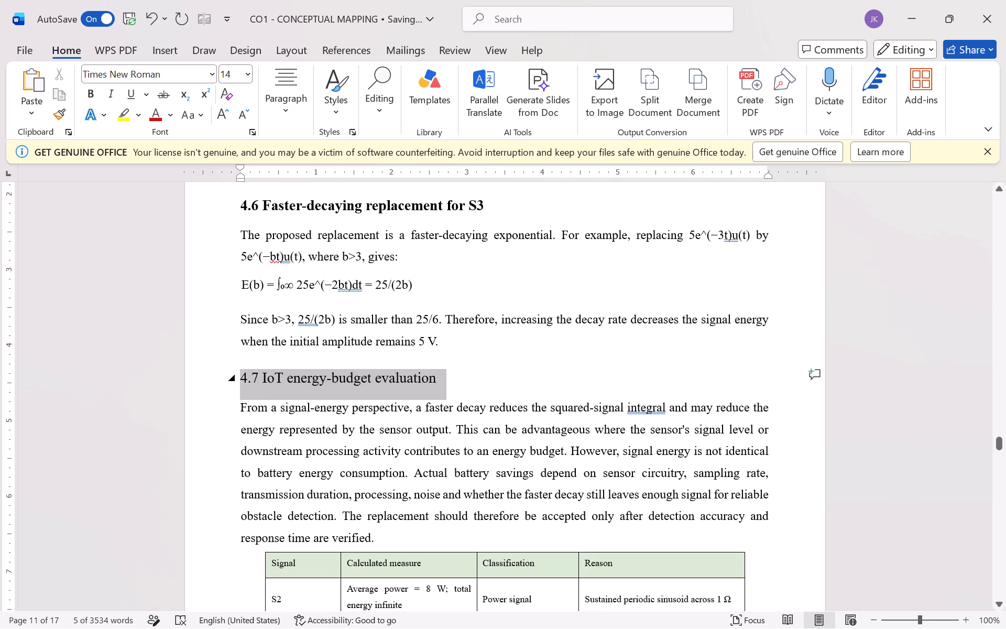
pyautogui.moveTo(243, 384); pyautogui.dragTo(244, 384)
pyautogui.click(256, 355)
# Set the font size of the whole signal classification table under section 4.7 to 12.
pyautogui.scroll(-3, 308, 443)
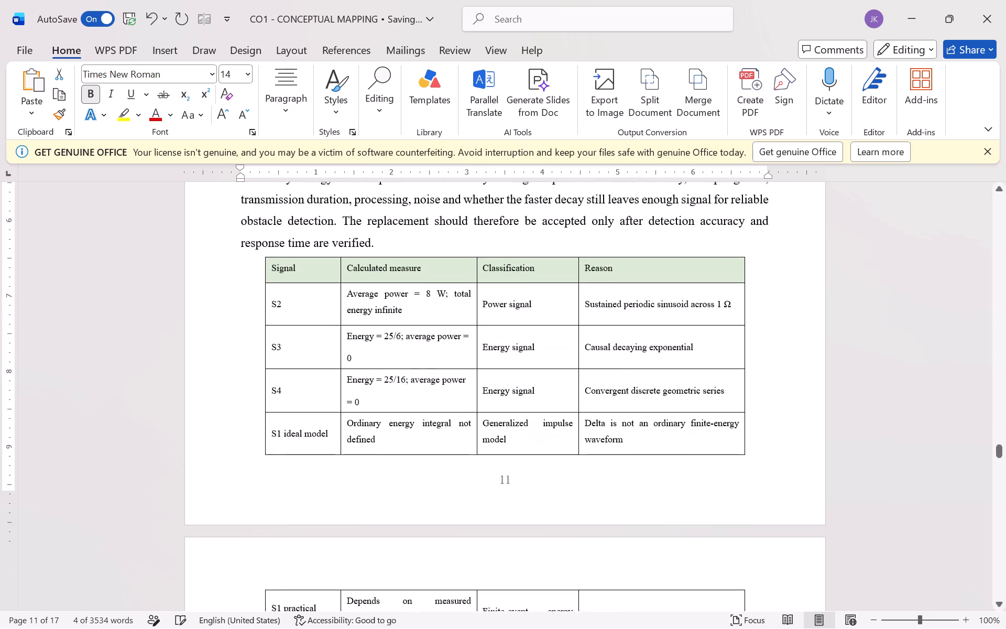
pyautogui.click(259, 253)
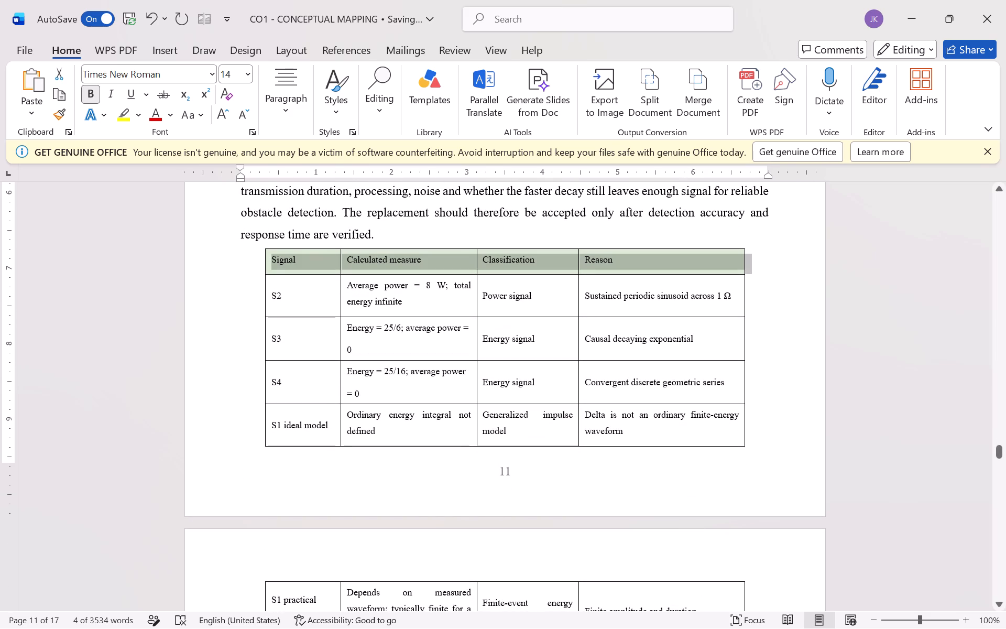
pyautogui.click(259, 247)
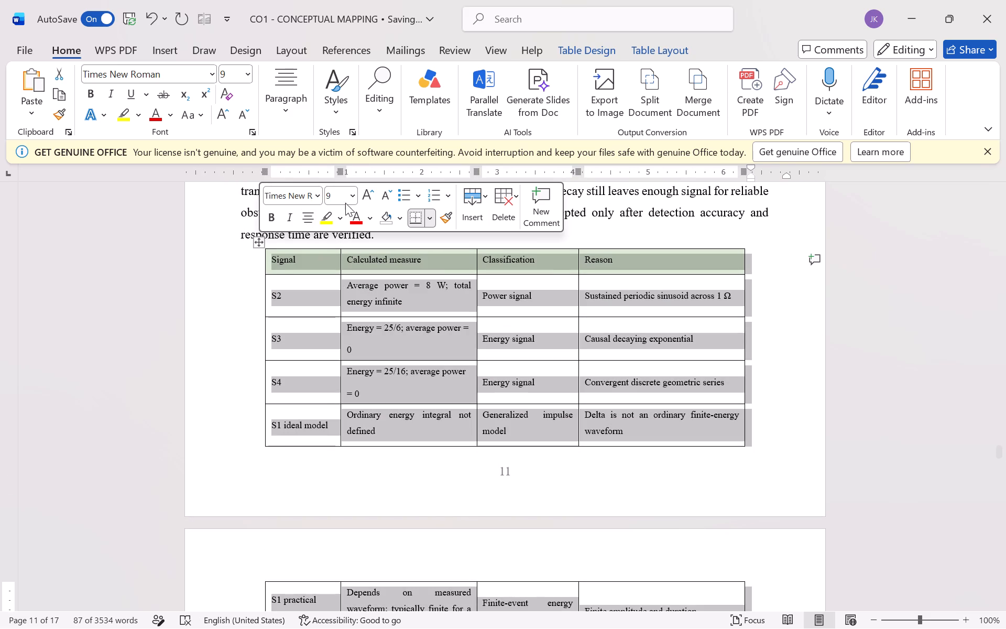
pyautogui.click(333, 197)
pyautogui.write('12')
pyautogui.press('Return')
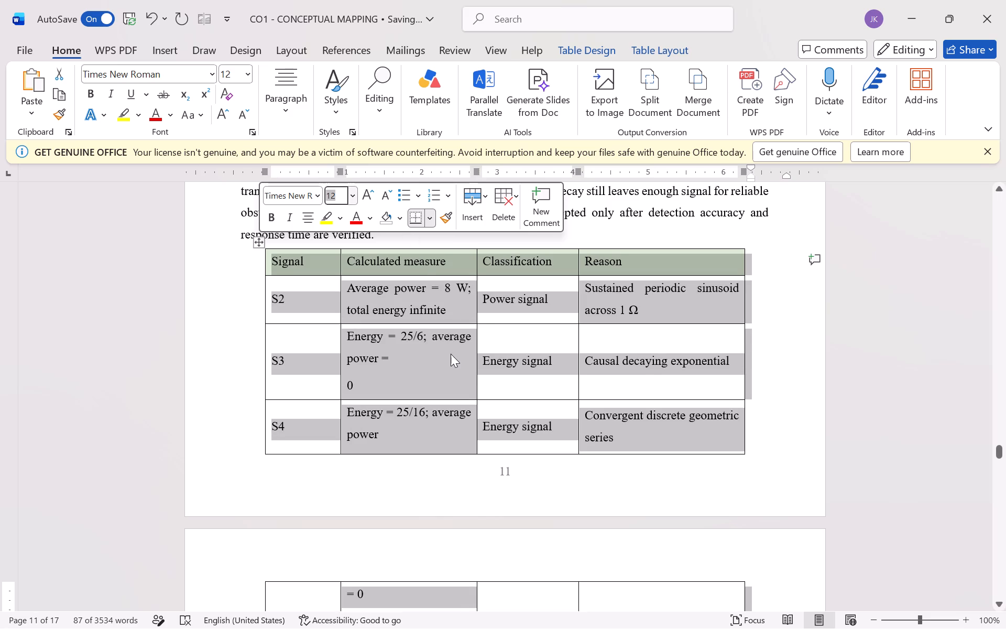
# Widen the Reason column of the section 4.7 table outward until "Sustained periodic sinusoid across 1 Ω" fits on one line.
pyautogui.scroll(-1, 451, 354)
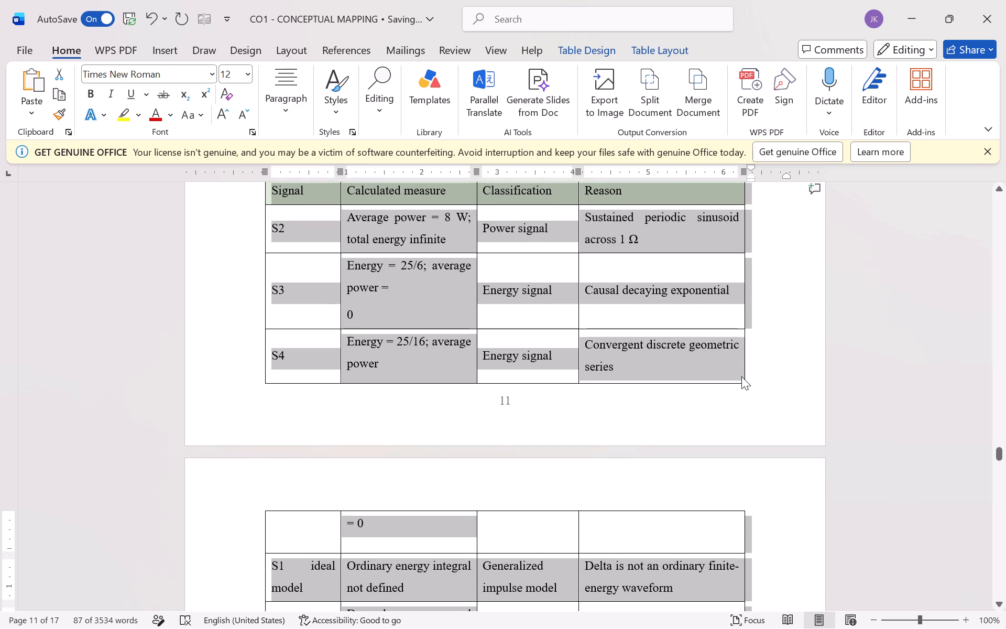
pyautogui.click(741, 376)
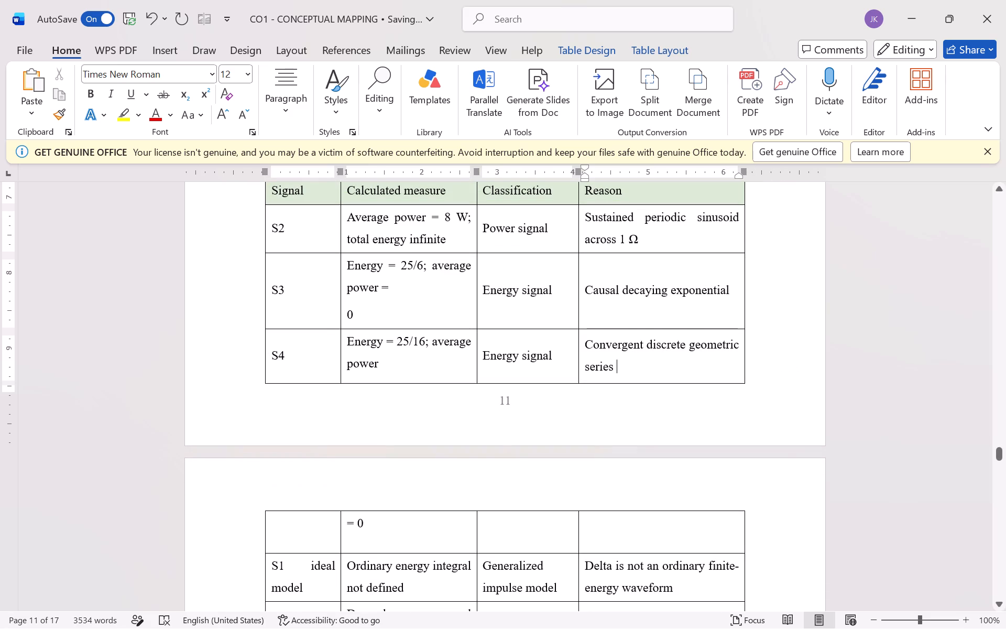
pyautogui.moveTo(744, 363); pyautogui.dragTo(780, 366)
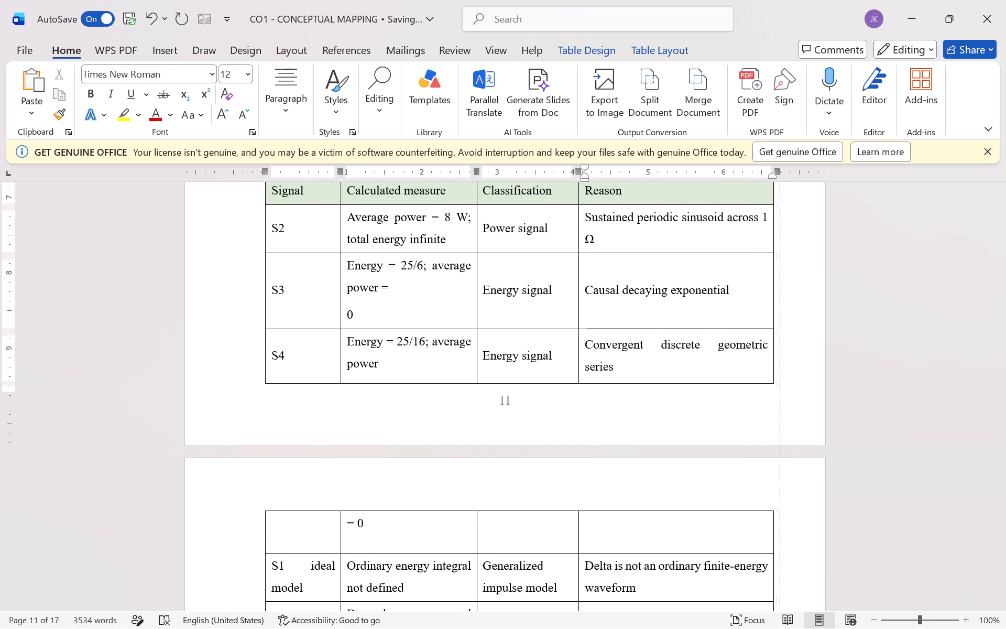
pyautogui.moveTo(780, 366); pyautogui.dragTo(786, 366)
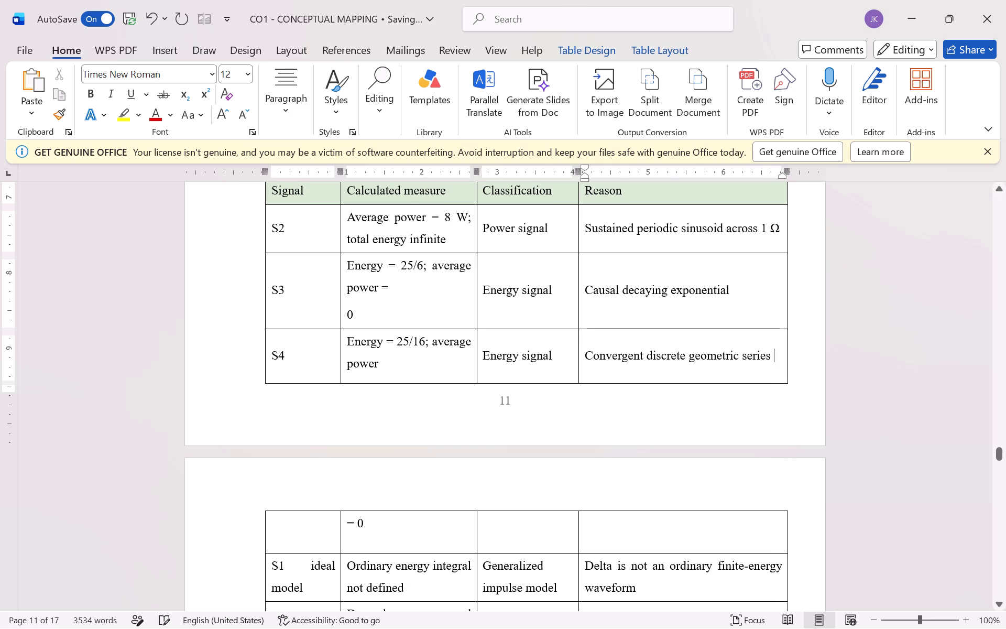
# Shift the border between Classification and Reason toward Reason, and widen the Calculated measure column to about 2.5 inches.
pyautogui.click(579, 308)
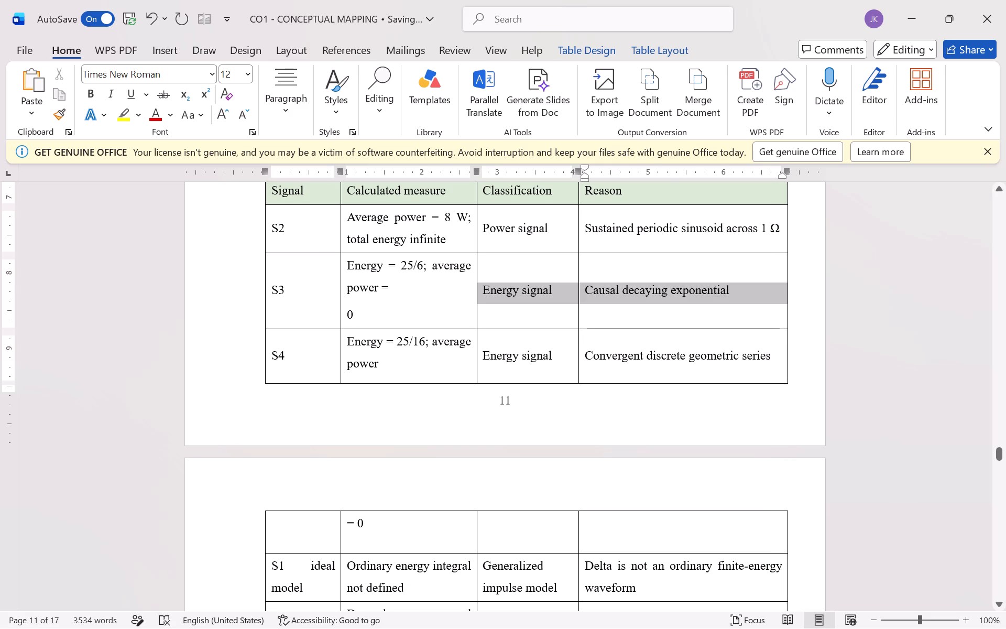
pyautogui.click(577, 308)
pyautogui.click(577, 308)
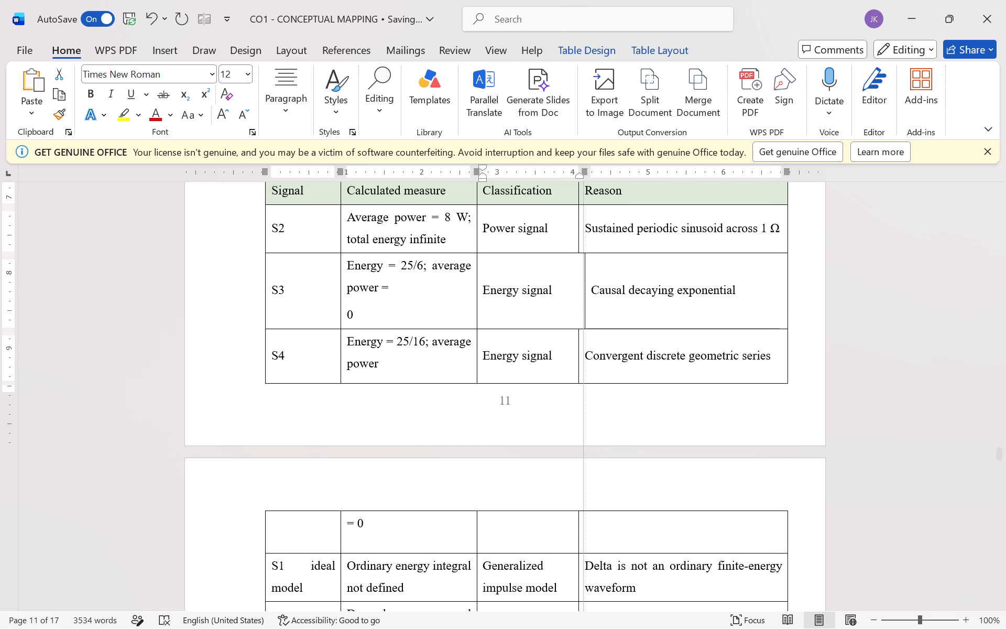
pyautogui.click(576, 348)
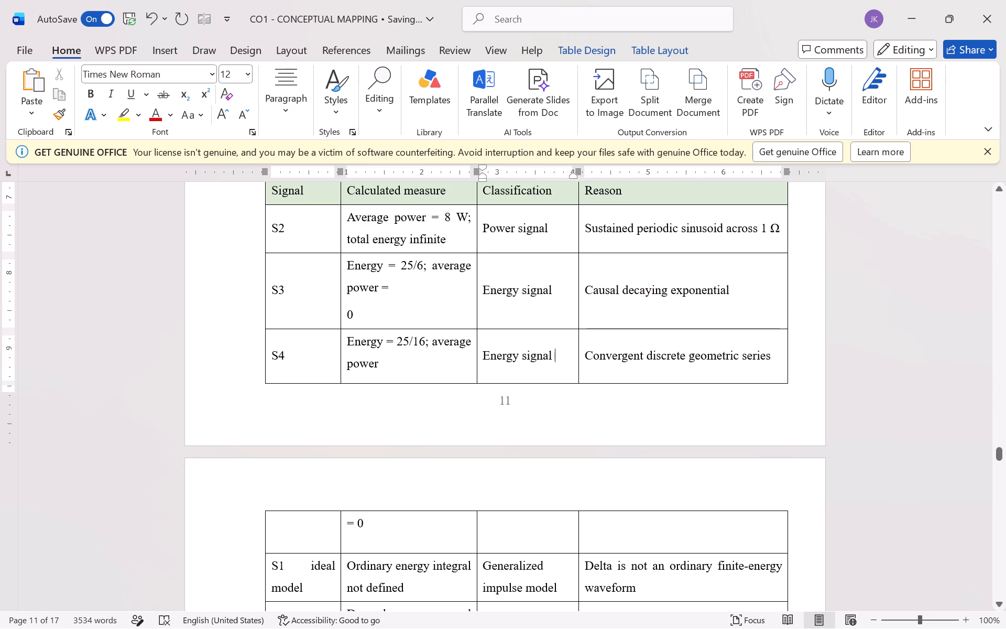
pyautogui.moveTo(578, 348); pyautogui.dragTo(608, 350)
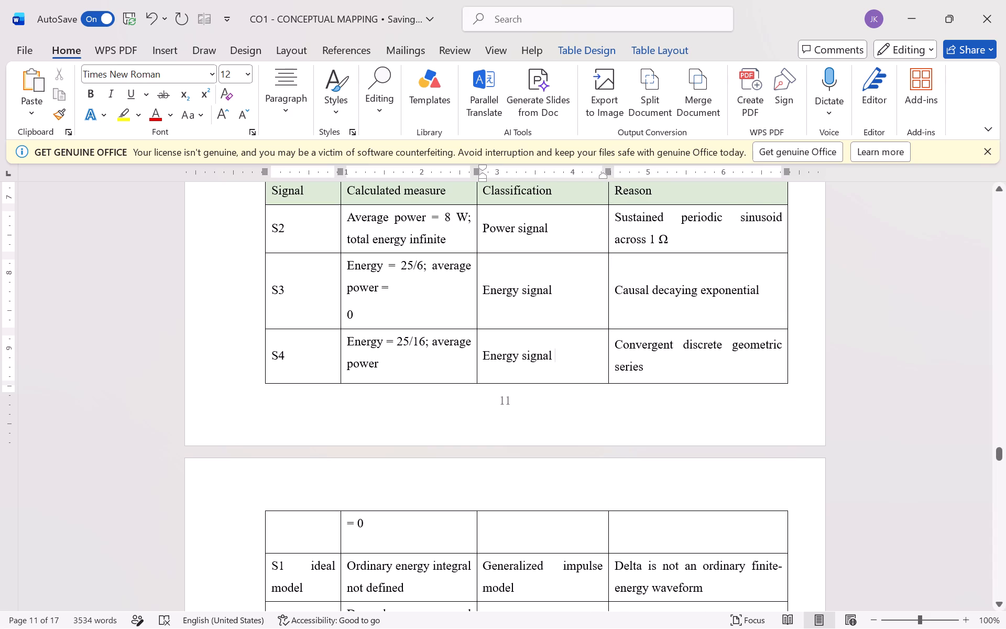
pyautogui.moveTo(476, 310); pyautogui.dragTo(528, 316)
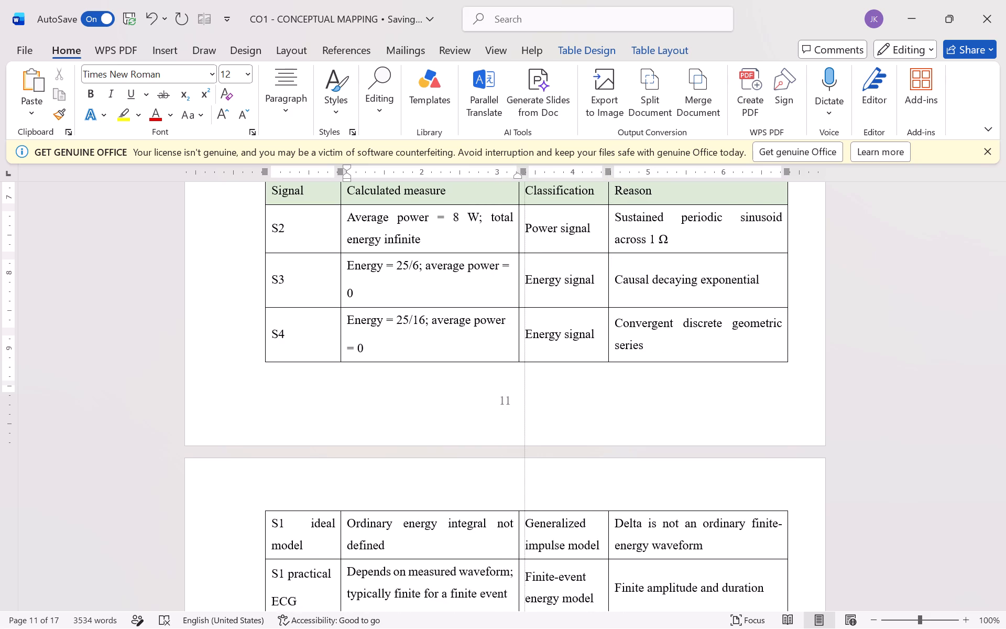
pyautogui.moveTo(528, 316); pyautogui.dragTo(537, 317)
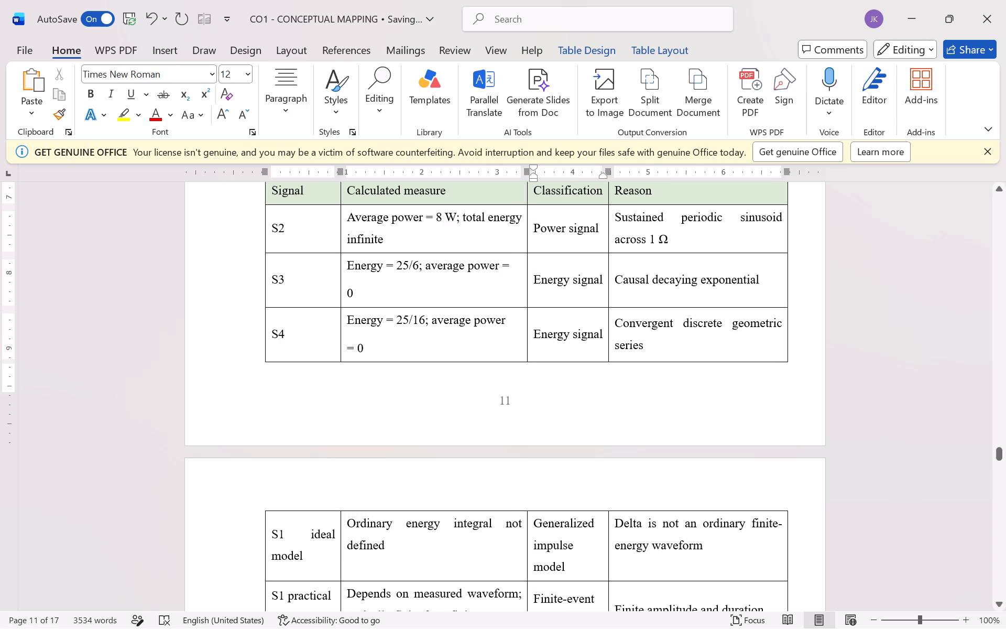
# Left-align the text in all cells of the section 4.7 signal classification table, from the Signal header to the S1 practical ECG row.
pyautogui.moveTo(275, 189); pyautogui.dragTo(692, 402)
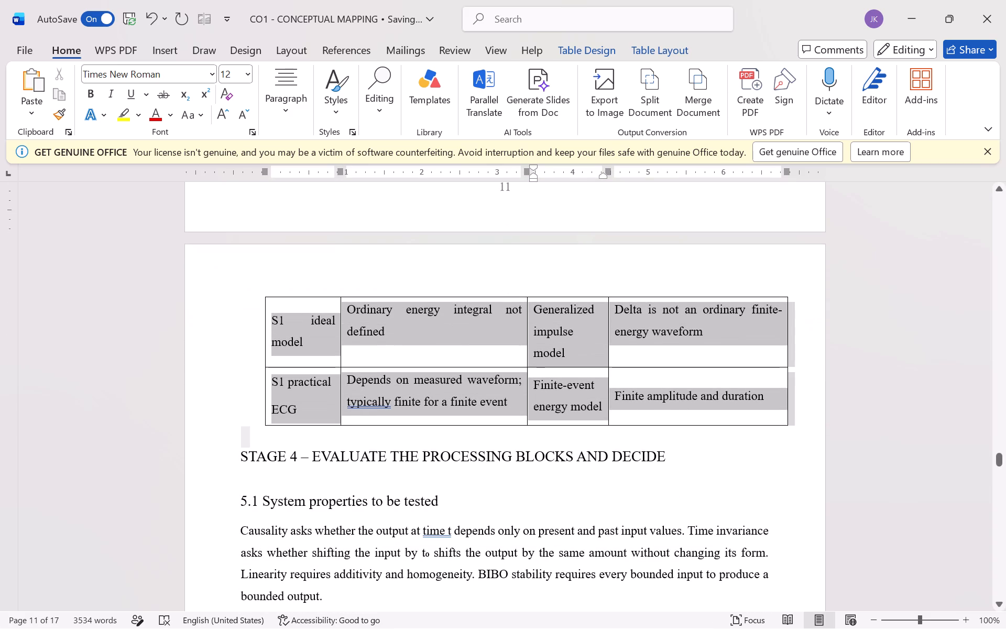
pyautogui.moveTo(692, 402); pyautogui.dragTo(715, 409)
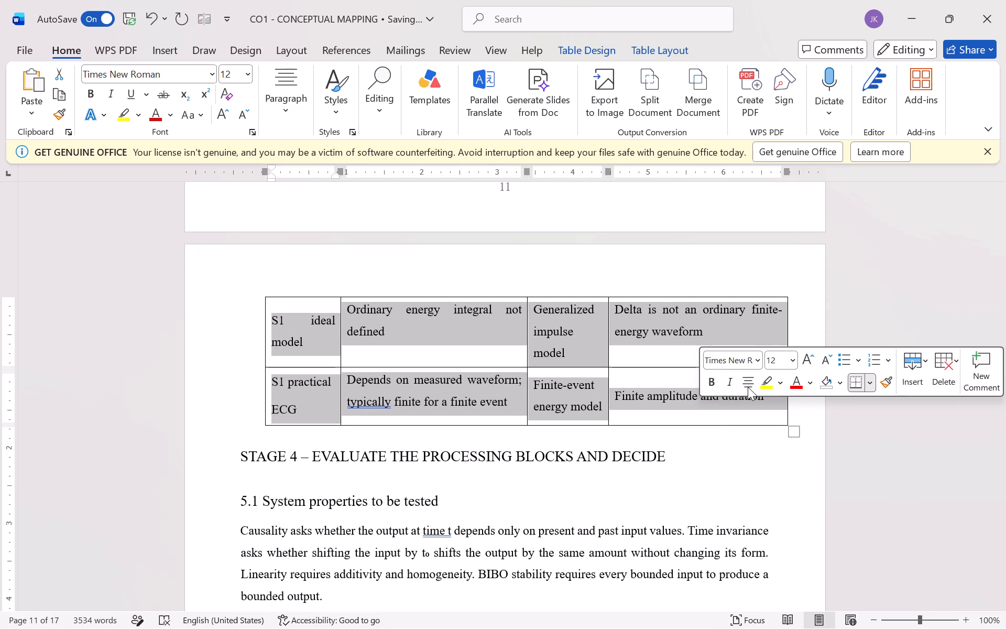
pyautogui.click(747, 384)
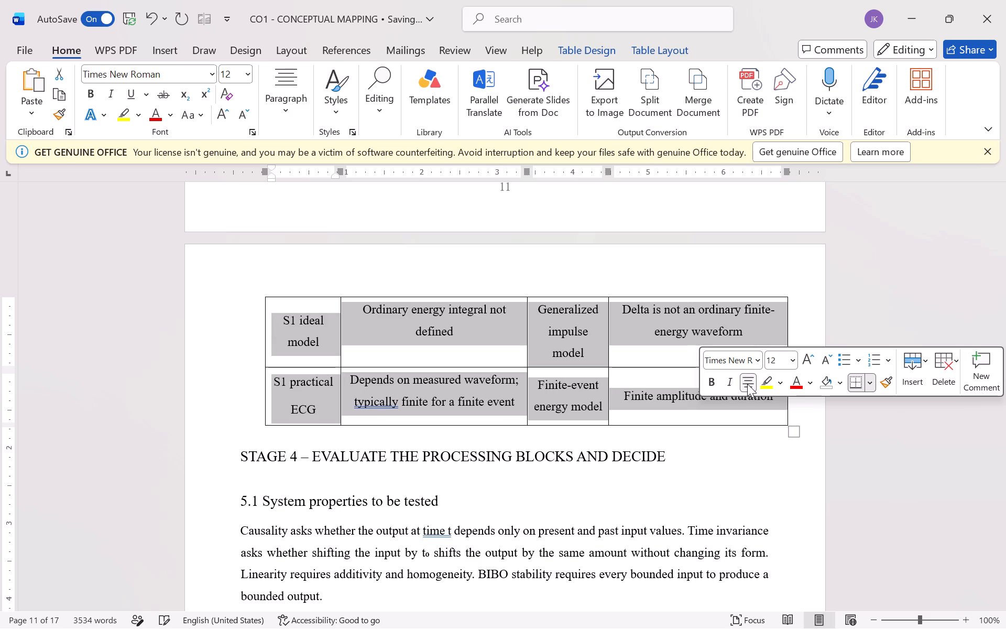
pyautogui.click(284, 113)
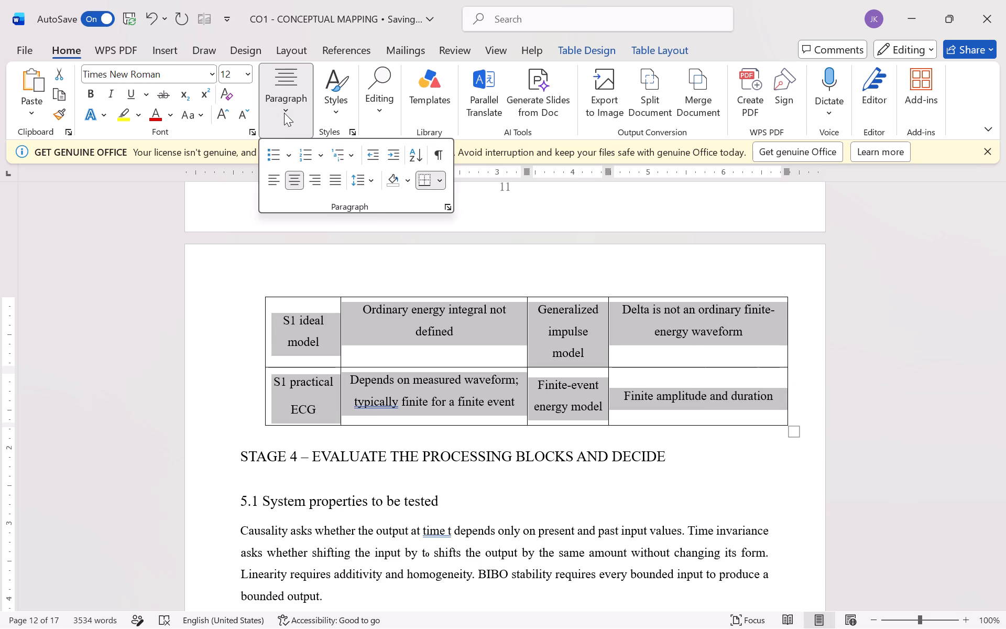
pyautogui.click(279, 175)
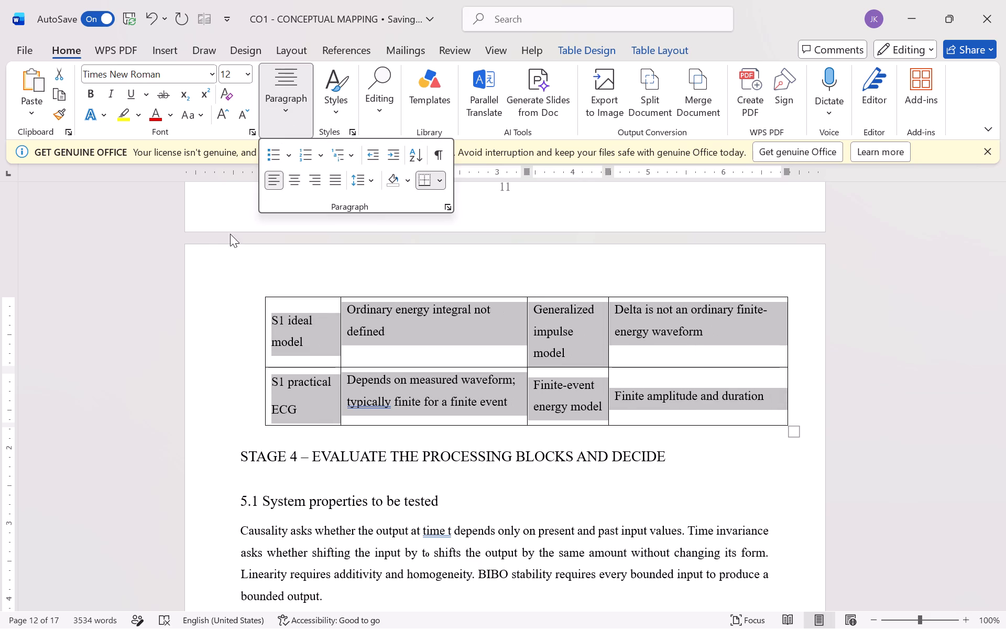
# Insert blank lines below the section 4.7 signal classification table until the STAGE 4 heading starts at the top of a new page.
pyautogui.click(201, 243)
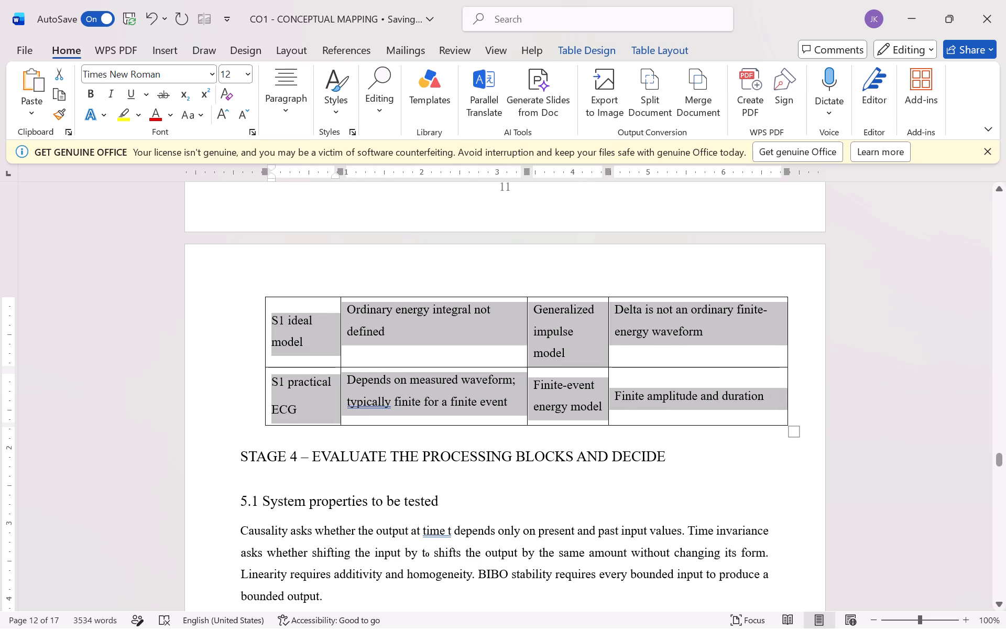
pyautogui.click(188, 349)
pyautogui.scroll(3, 222, 365)
pyautogui.scroll(-1, 222, 365)
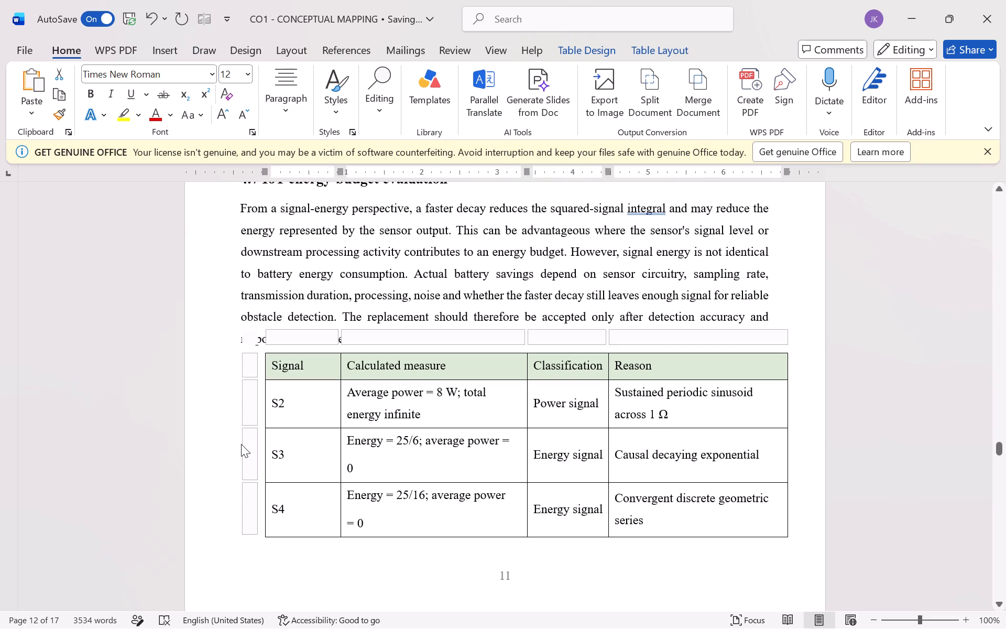
pyautogui.click(241, 444)
pyautogui.scroll(-3, 521, 584)
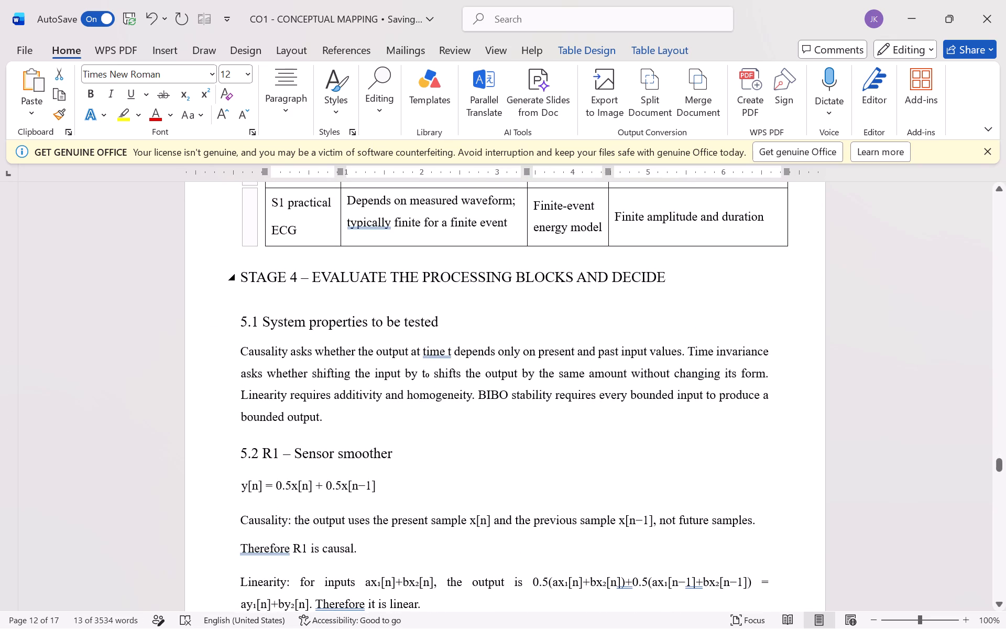
pyautogui.click(798, 243)
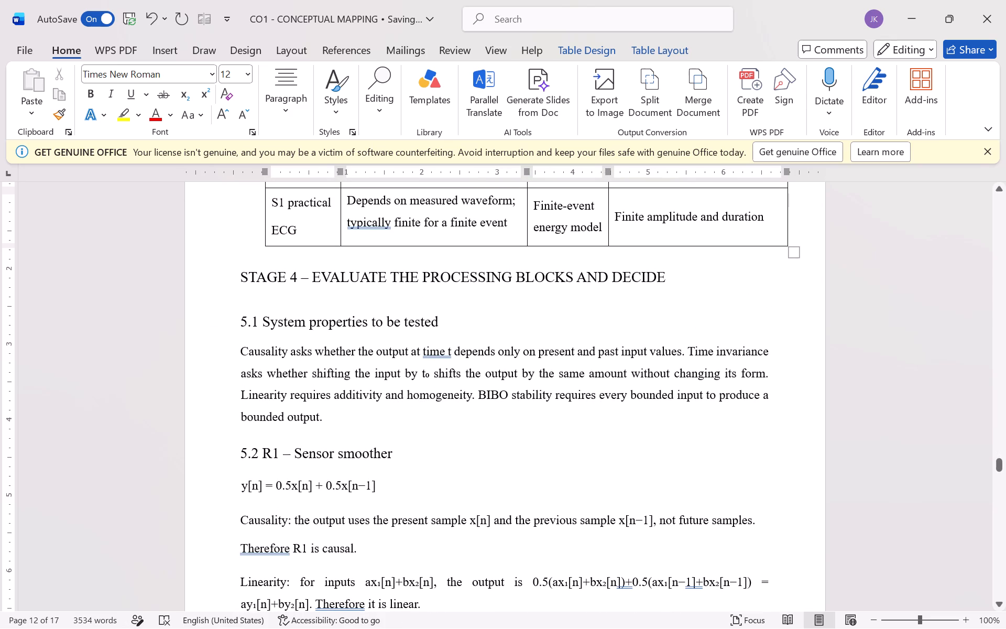
pyautogui.press('Down')
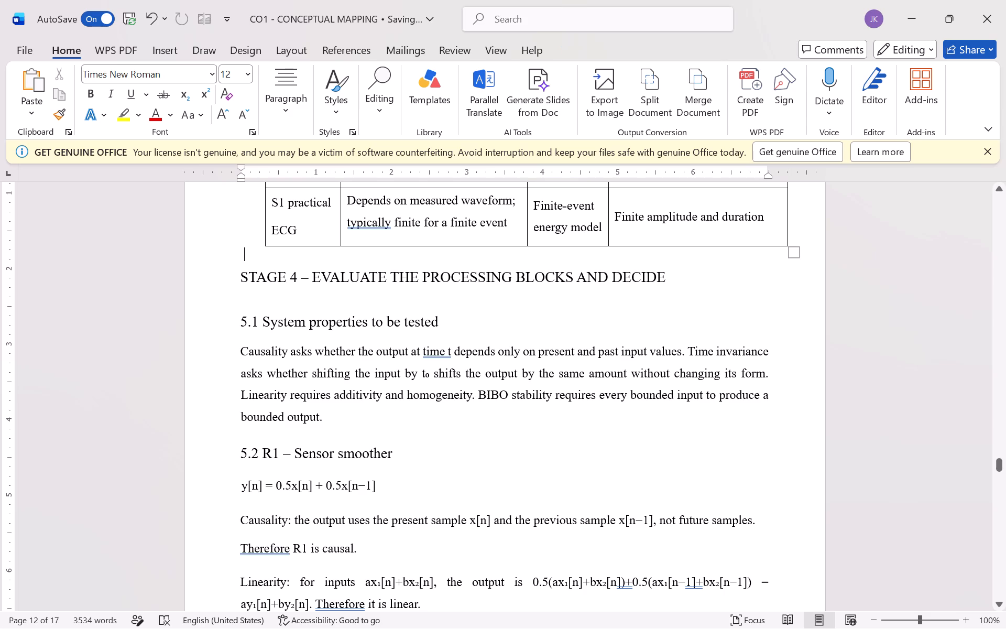
pyautogui.press('Return')
pyautogui.press('Return')
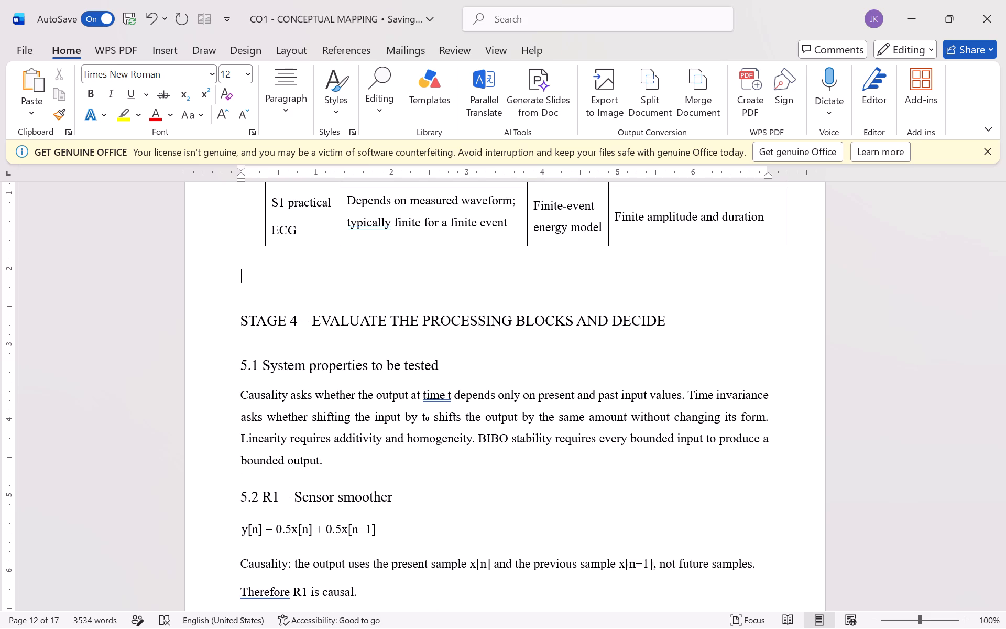
pyautogui.press('Return')
pyautogui.press('Return')
pyautogui.press('Return')
pyautogui.press('Return')
pyautogui.press('Return')
pyautogui.press('Return')
pyautogui.press('Return')
pyautogui.press('Return')
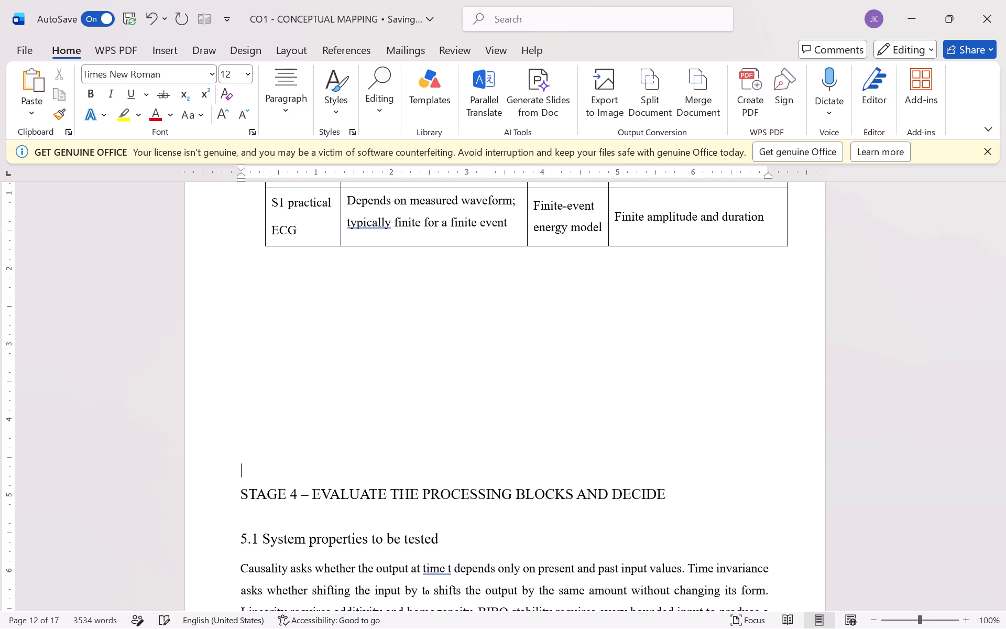
pyautogui.press('Return')
pyautogui.press('Return')
pyautogui.press('Return')
pyautogui.press('Return')
pyautogui.press('Return')
pyautogui.scroll(-3, 798, 243)
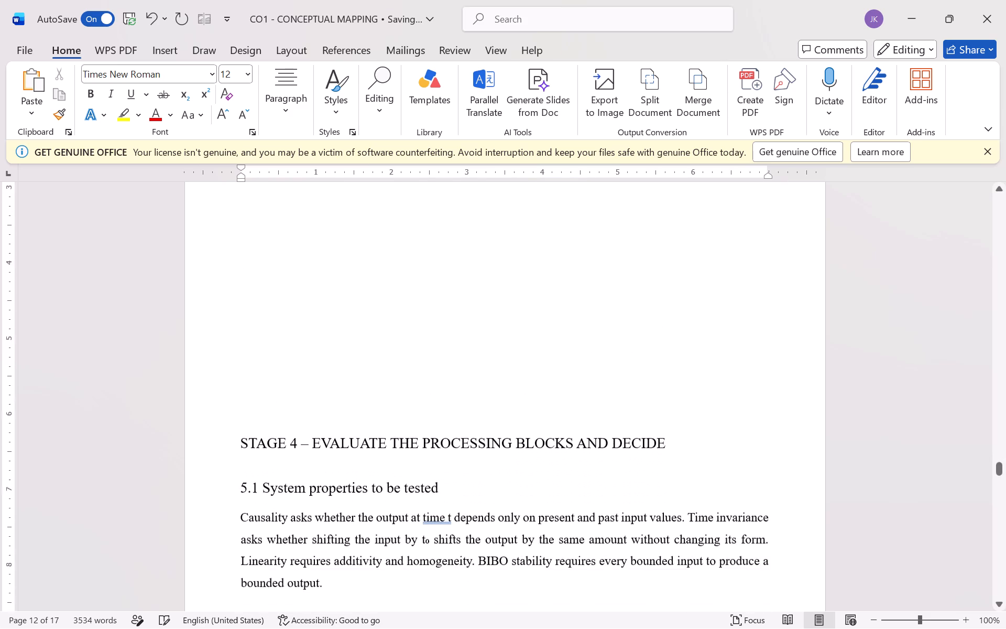
pyautogui.scroll(-1, 798, 243)
pyautogui.press('Return')
pyautogui.press('Return')
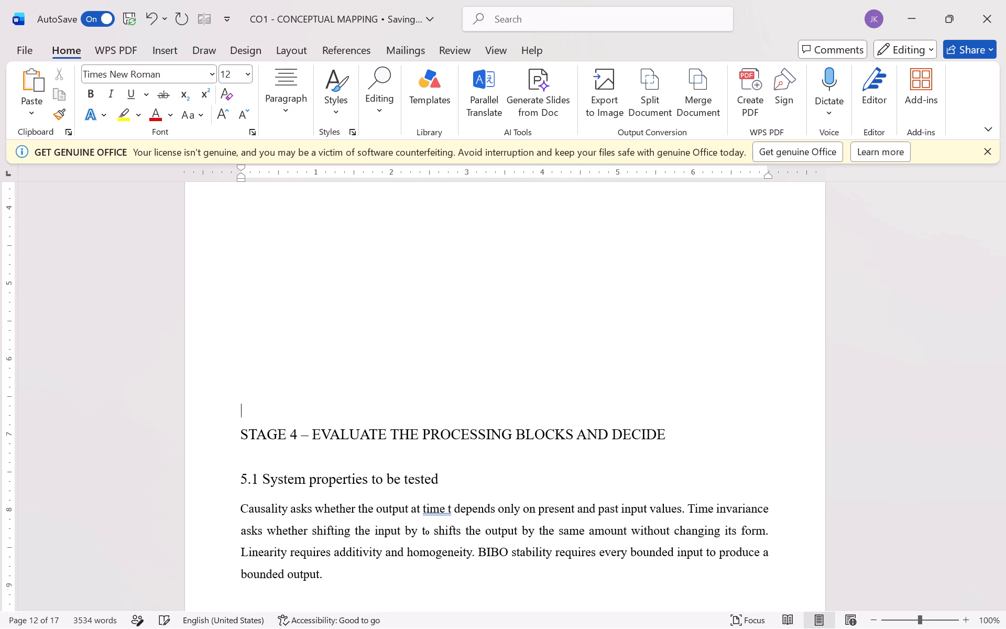
pyautogui.press('Return')
pyautogui.press('Return')
pyautogui.press('Return')
pyautogui.press('Return')
pyautogui.press('Return')
pyautogui.press('Return')
pyautogui.scroll(-2, 798, 243)
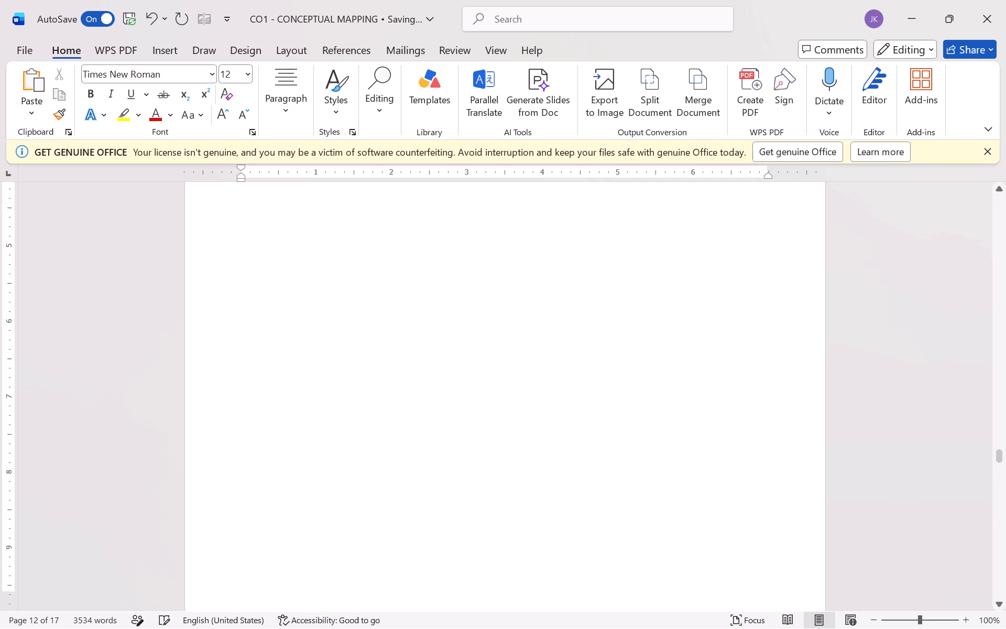
pyautogui.scroll(-5, 798, 243)
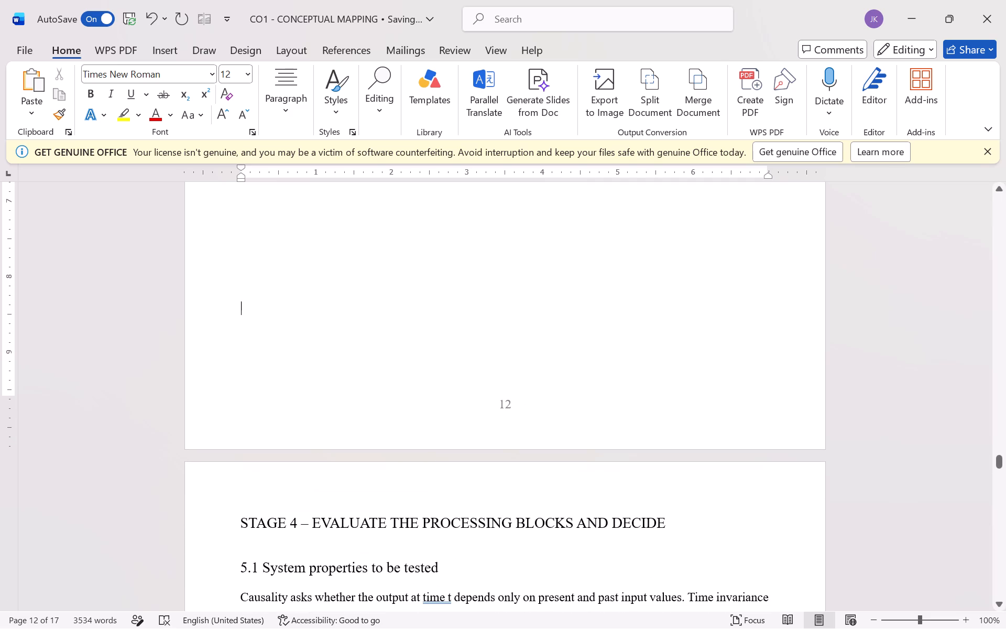
# Bold the STAGE 4 heading and the section headings "5.1 System properties to be tested" and "5.2 R1 – Sensor smoother".
pyautogui.moveTo(242, 519); pyautogui.dragTo(478, 536)
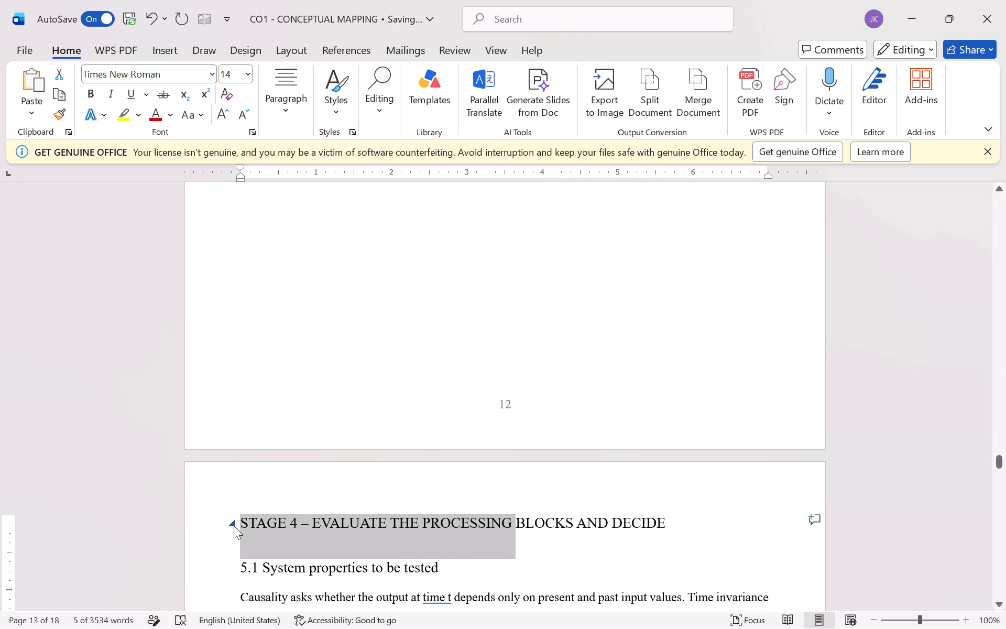
pyautogui.moveTo(243, 524); pyautogui.dragTo(195, 509)
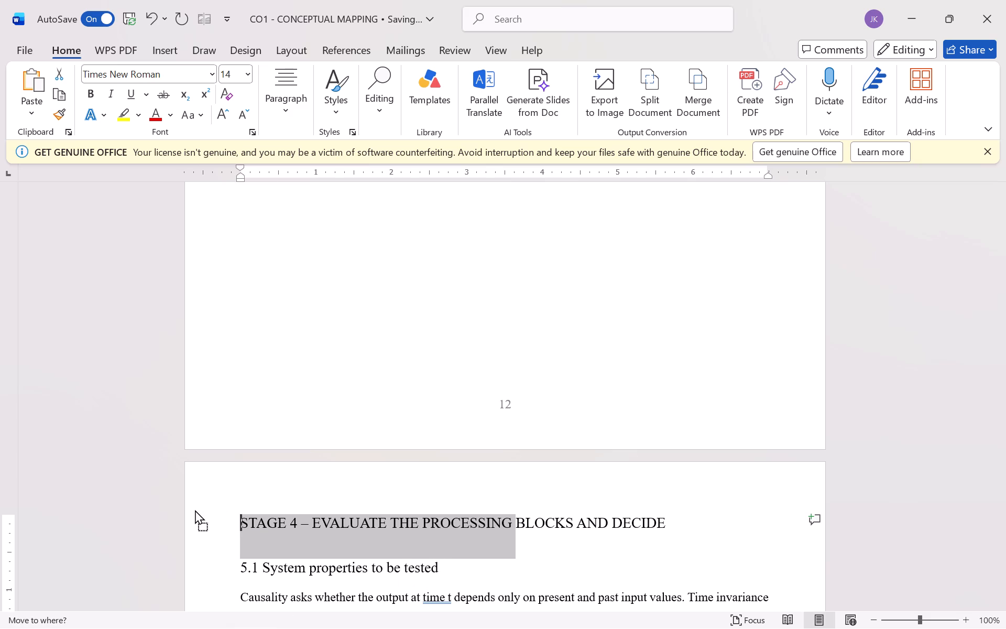
pyautogui.moveTo(195, 509); pyautogui.dragTo(199, 514)
pyautogui.moveTo(240, 524); pyautogui.dragTo(334, 535)
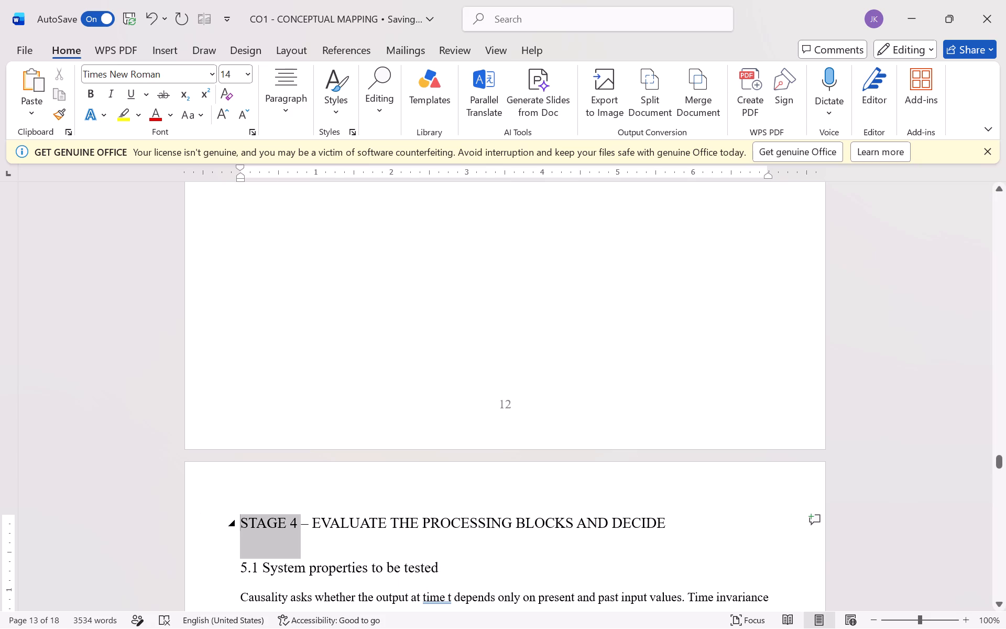
pyautogui.moveTo(334, 535); pyautogui.dragTo(431, 574)
pyautogui.click(444, 549)
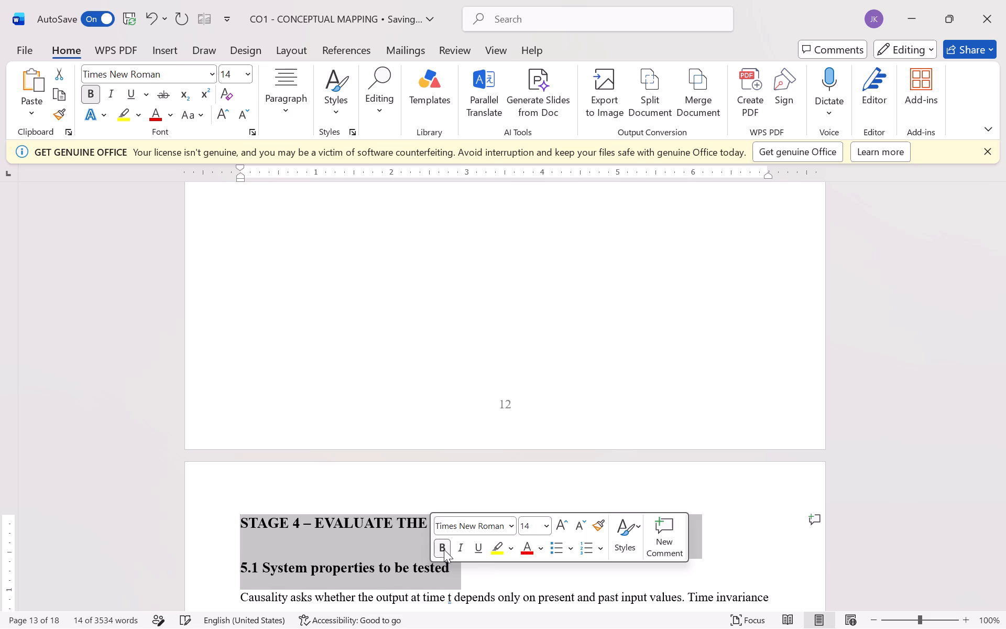
pyautogui.click(465, 569)
pyautogui.scroll(-4, 465, 569)
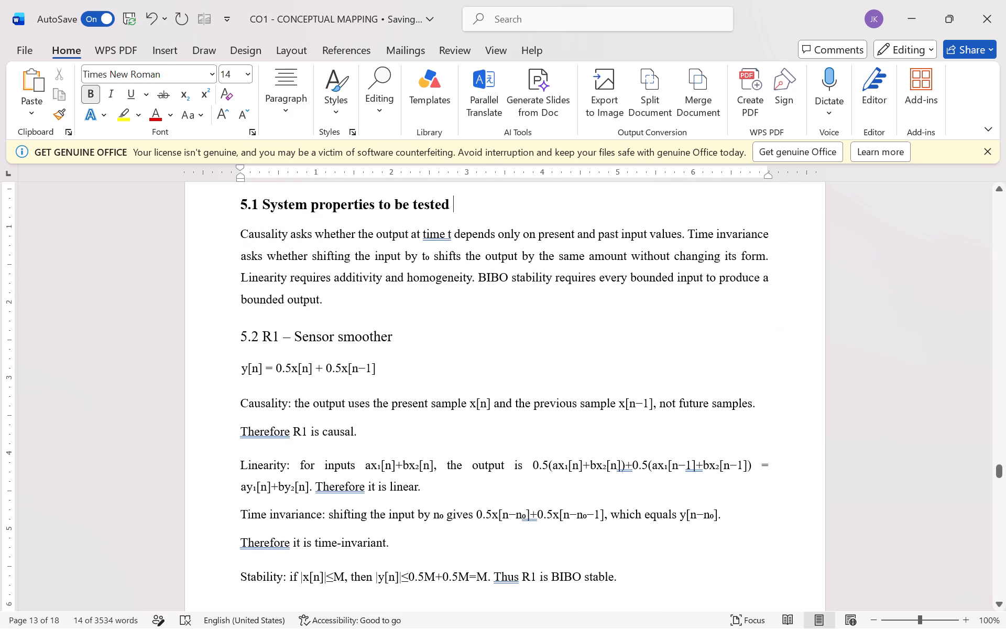
pyautogui.moveTo(239, 335); pyautogui.dragTo(431, 333)
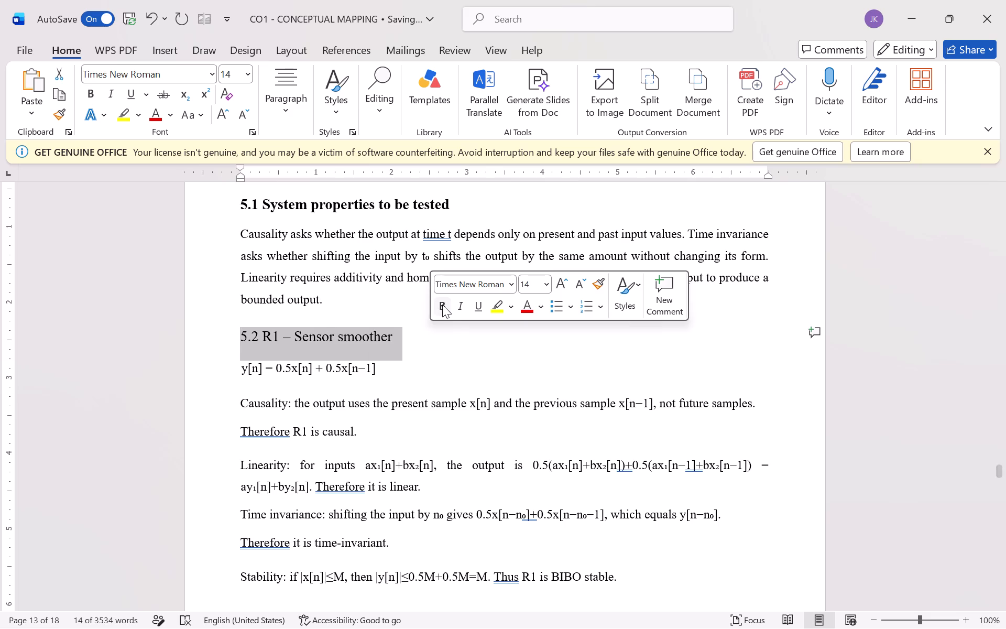
pyautogui.click(442, 304)
# Bold the heading "5.3 R2 – Predictive controller" together with the equation line beneath it.
pyautogui.scroll(-2, 253, 511)
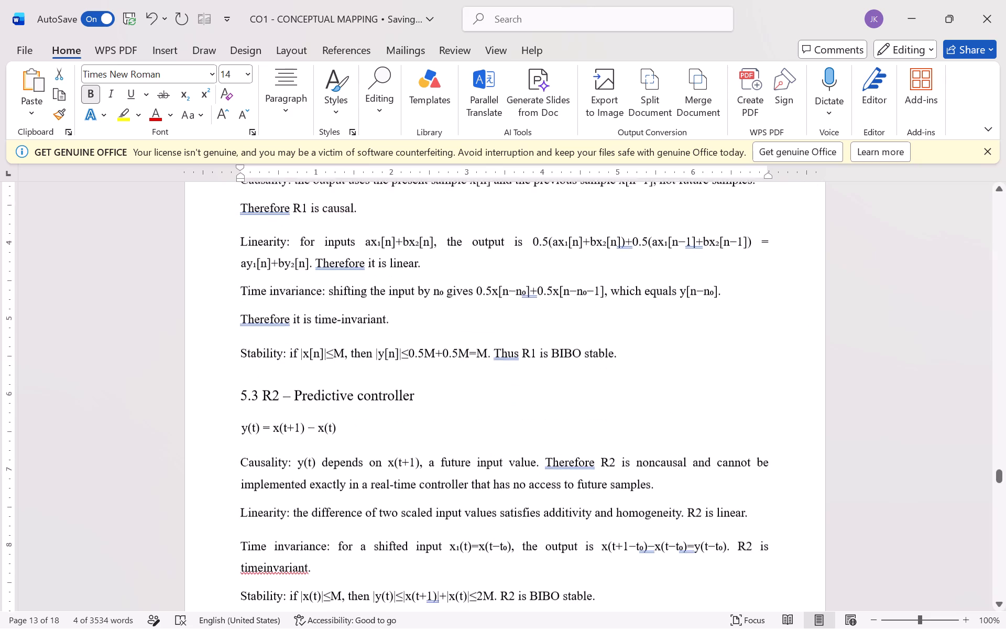
pyautogui.moveTo(243, 350); pyautogui.dragTo(429, 364)
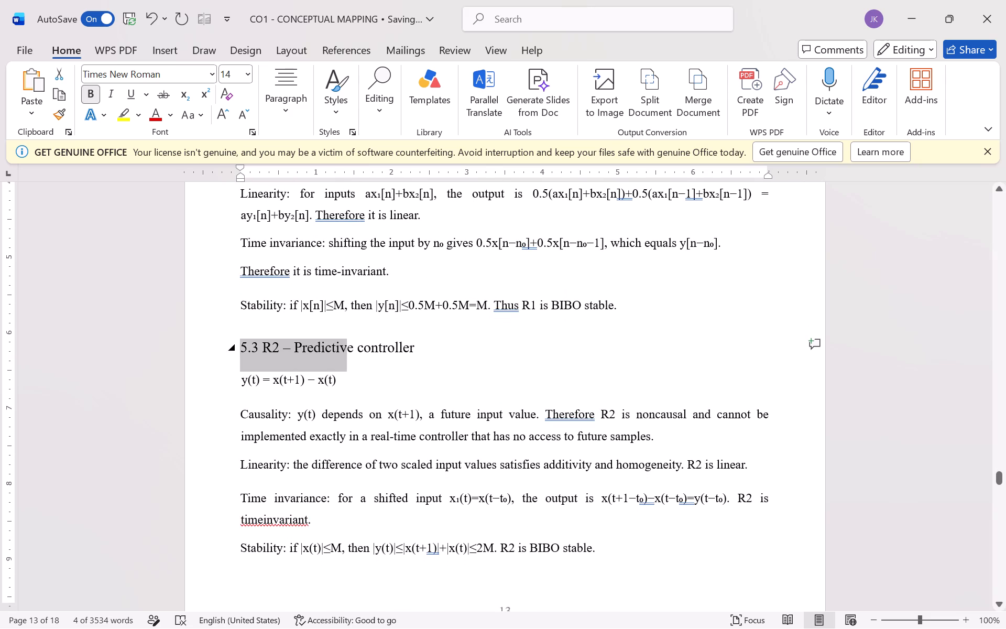
pyautogui.moveTo(429, 364); pyautogui.dragTo(467, 373)
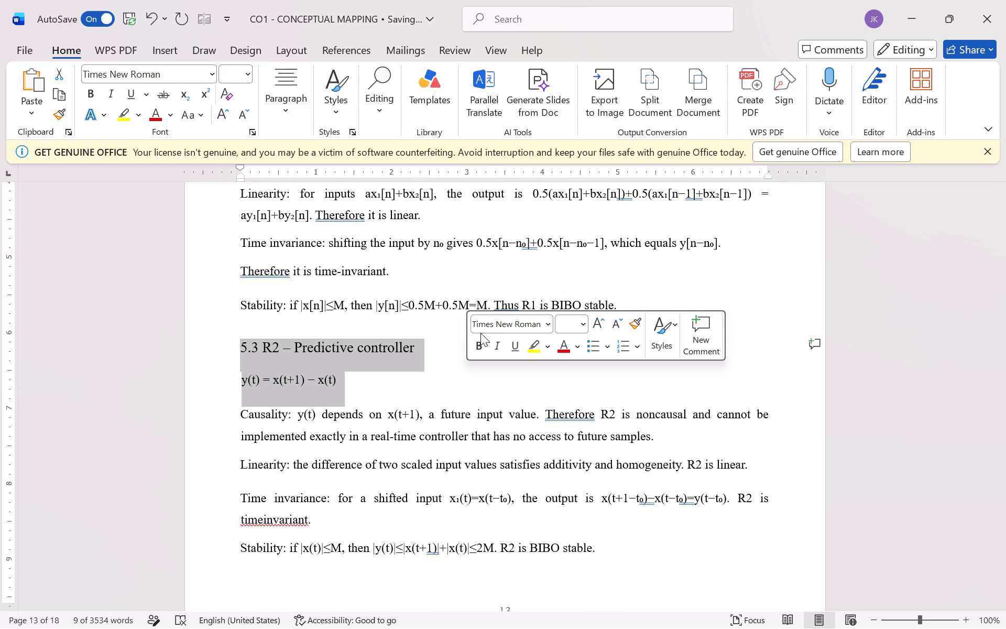
pyautogui.click(480, 336)
pyautogui.click(478, 340)
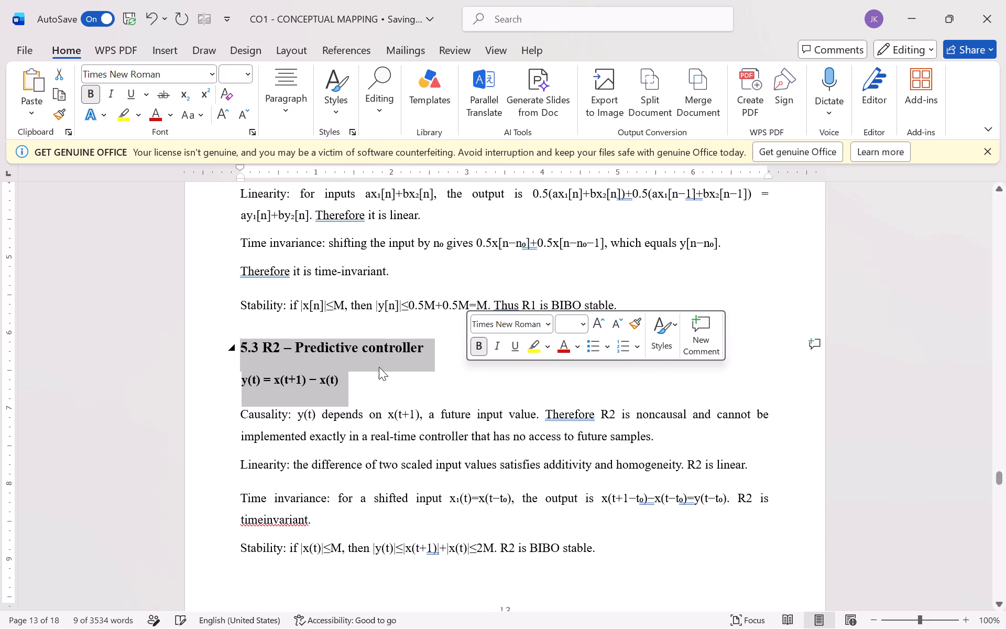
# Remove the bold from the equation y(t) = x(t+1) − x(t) under heading 5.3.
pyautogui.click(379, 367)
pyautogui.moveTo(379, 367); pyautogui.dragTo(366, 399)
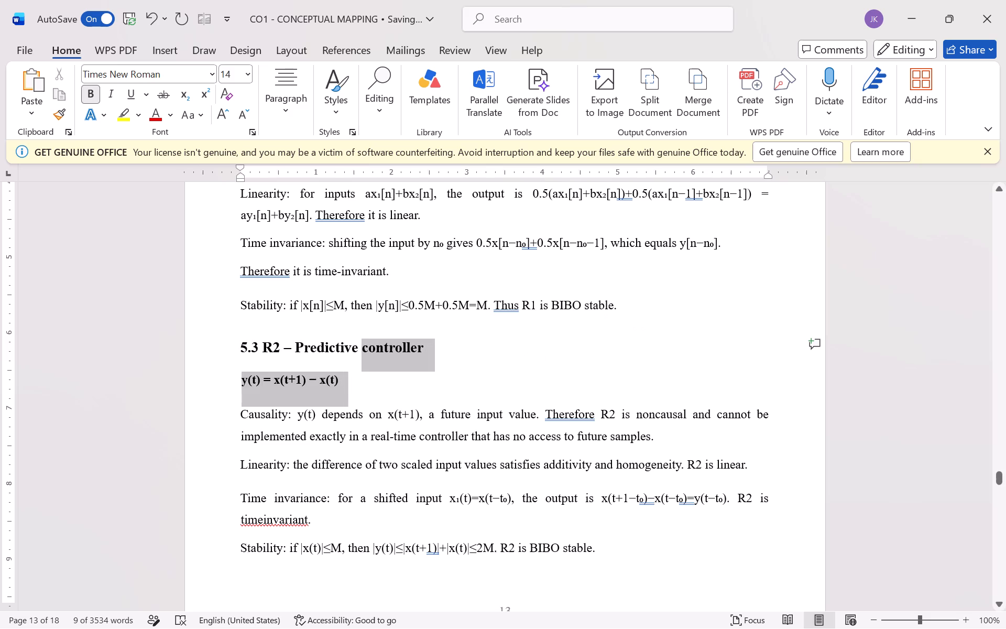
pyautogui.moveTo(366, 399); pyautogui.dragTo(419, 402)
pyautogui.click(419, 402)
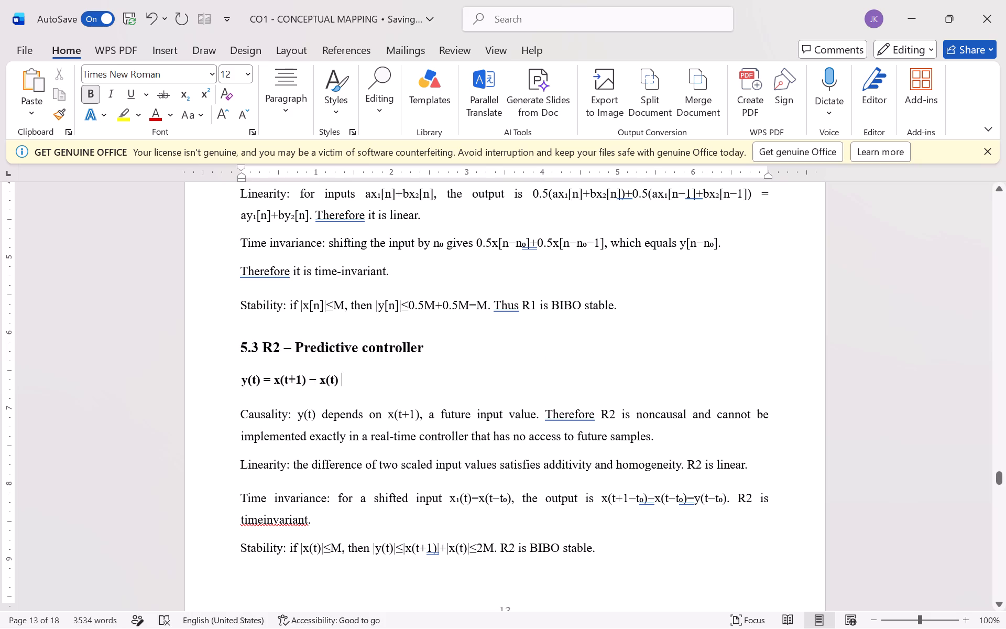
pyautogui.moveTo(371, 391); pyautogui.dragTo(238, 392)
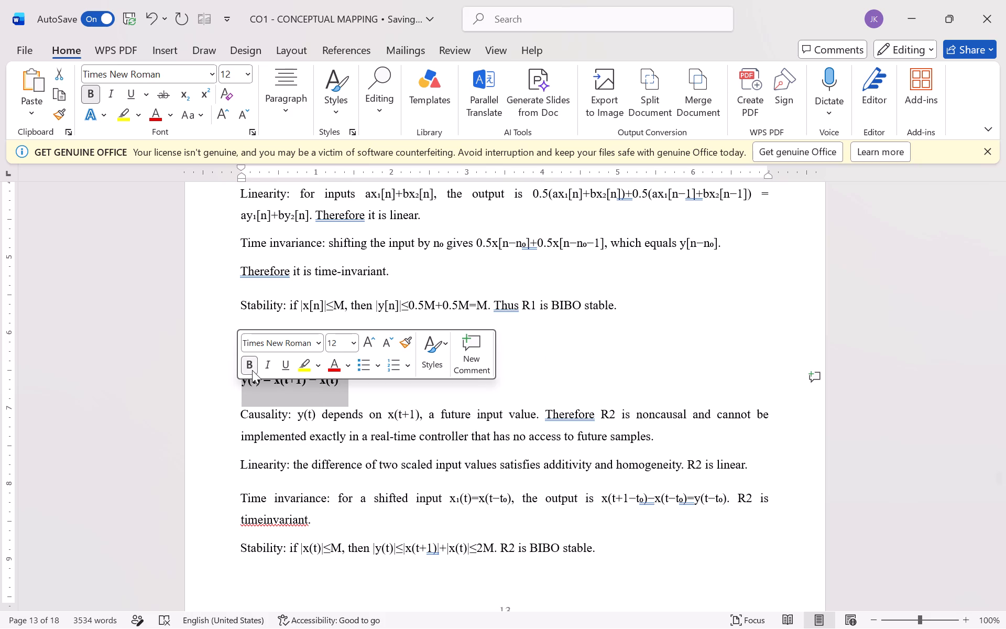
pyautogui.click(252, 370)
# Bold the heading "5.4 R3 – Position-dependent gain", without its equation line.
pyautogui.scroll(-5, 463, 493)
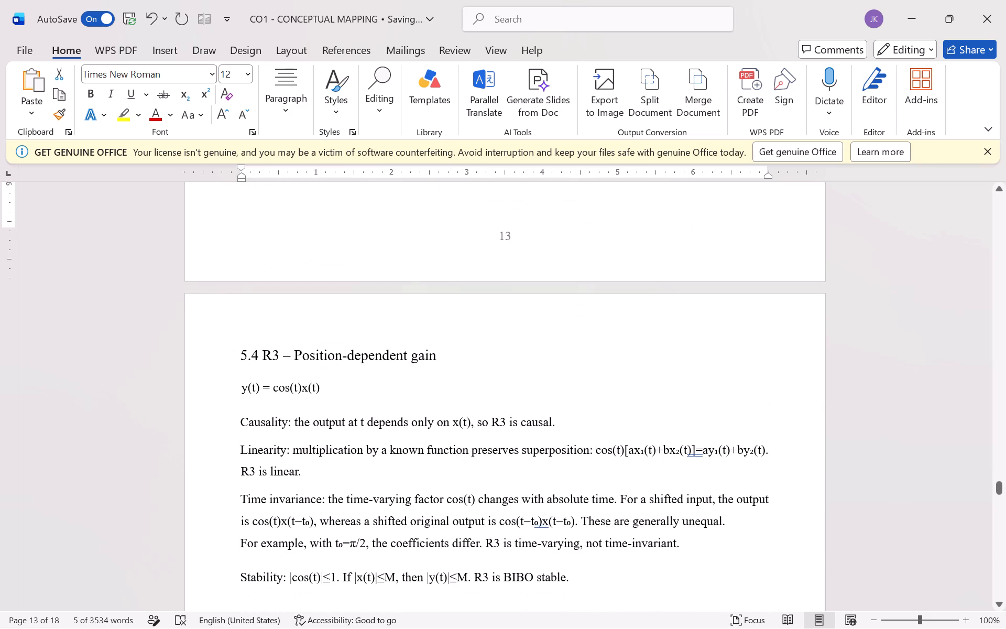
pyautogui.scroll(-1, 463, 493)
pyautogui.moveTo(462, 346); pyautogui.dragTo(293, 345)
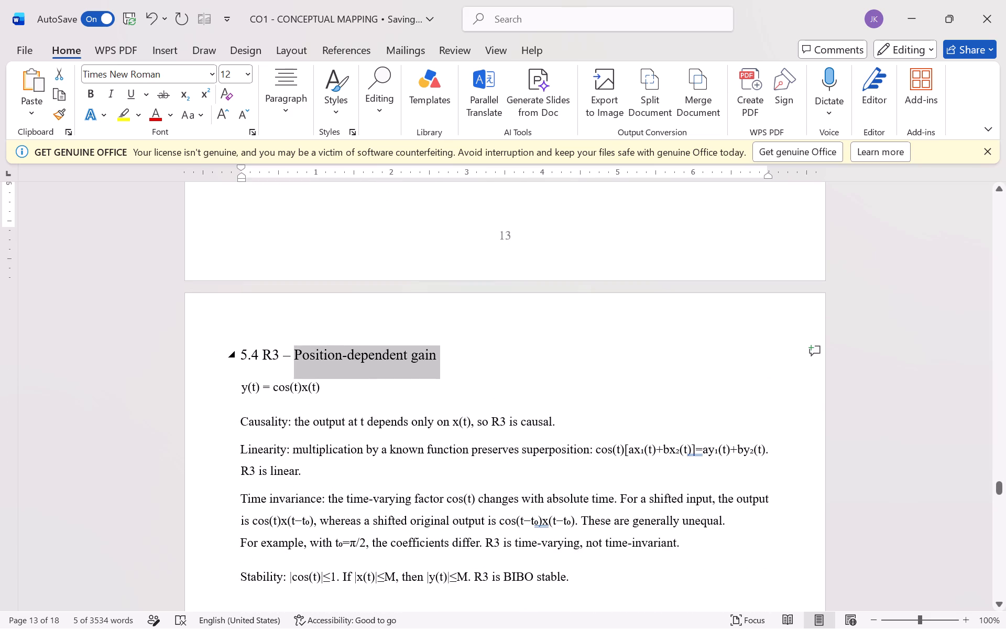
pyautogui.moveTo(293, 345); pyautogui.dragTo(241, 340)
pyautogui.click(250, 316)
pyautogui.click(500, 392)
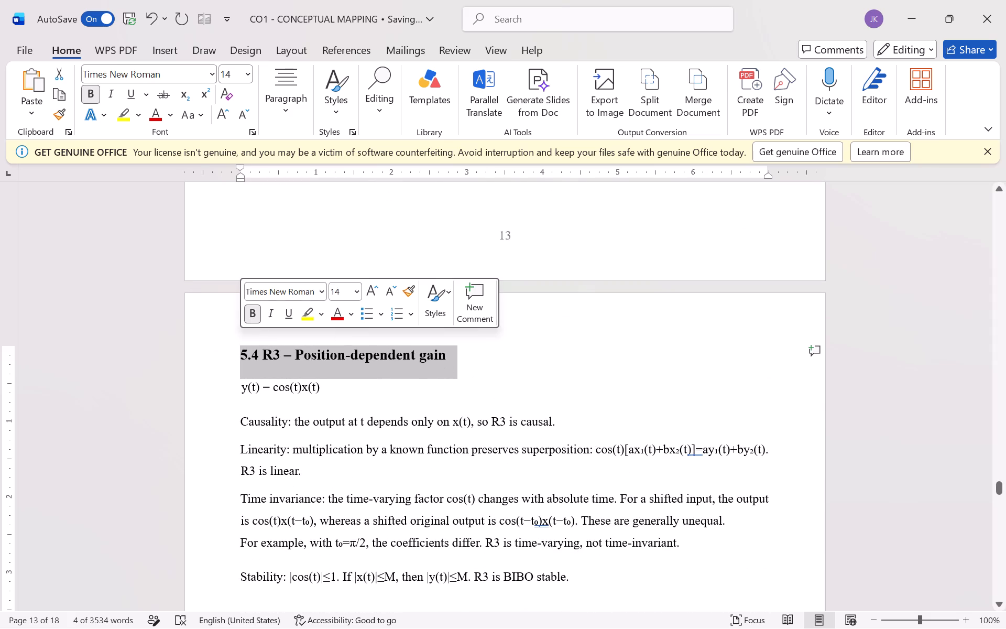
pyautogui.scroll(-3, 500, 392)
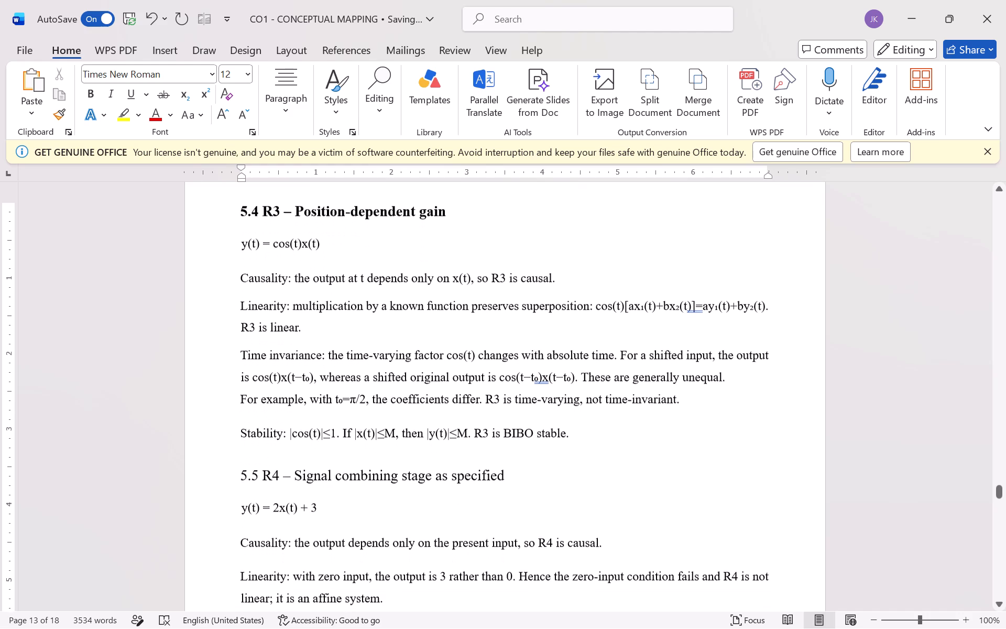
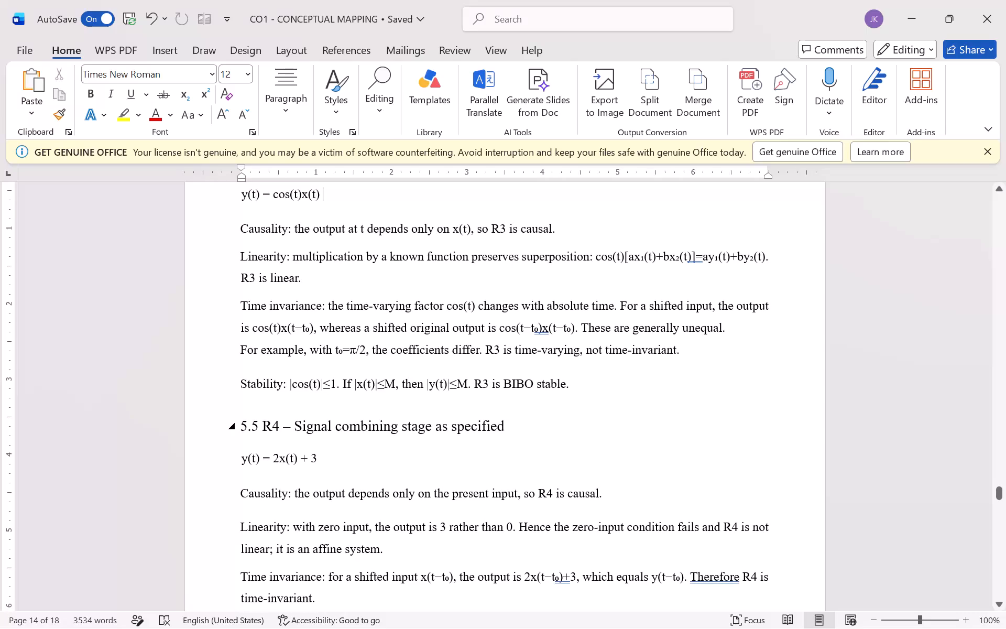
# Bold the headings "5.5 R4 – Signal combining stage as specified" and "5.6 System property evaluation table".
pyautogui.moveTo(516, 425); pyautogui.dragTo(296, 413)
pyautogui.moveTo(296, 413); pyautogui.dragTo(227, 427)
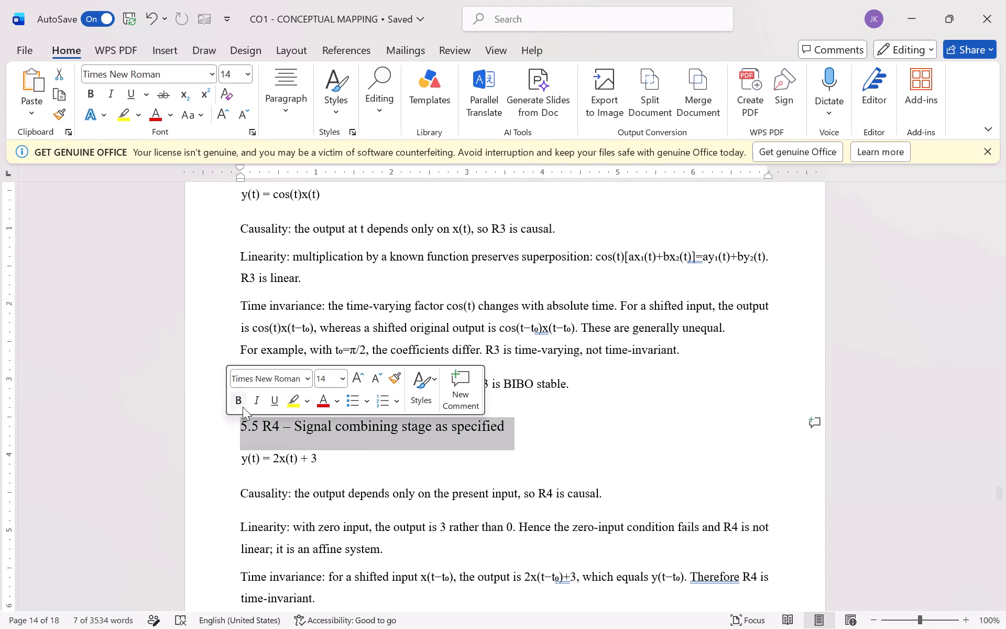
pyautogui.click(239, 400)
pyautogui.scroll(-2, 296, 460)
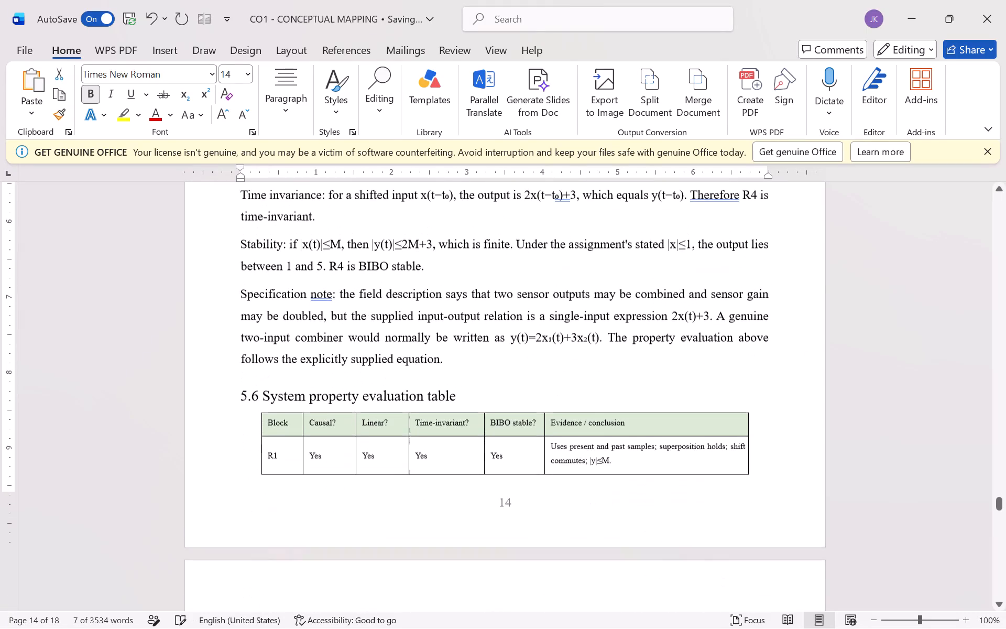
pyautogui.click(479, 395)
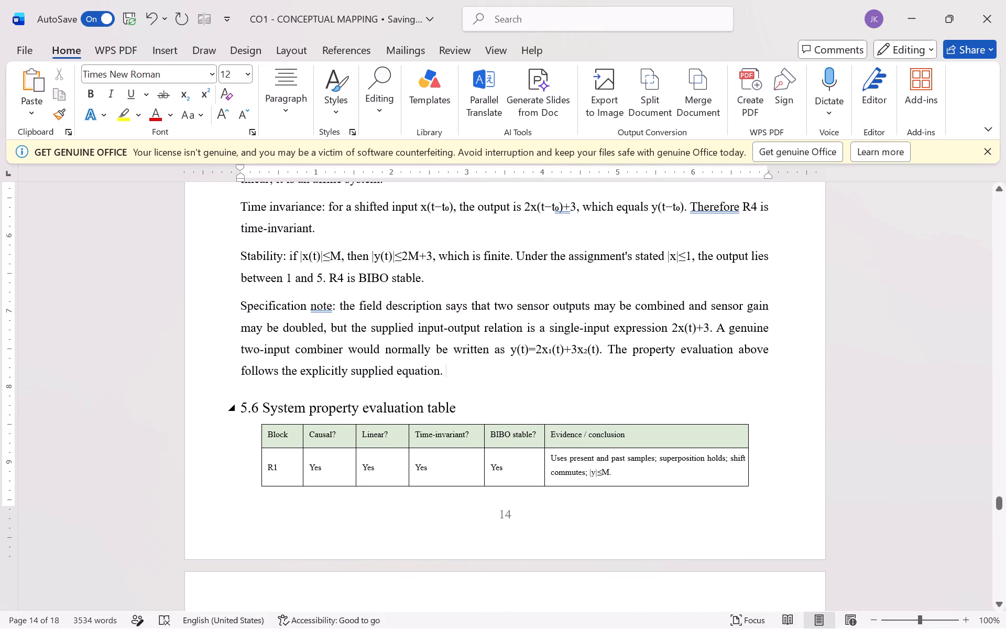
pyautogui.click(470, 407)
pyautogui.moveTo(470, 407); pyautogui.dragTo(250, 411)
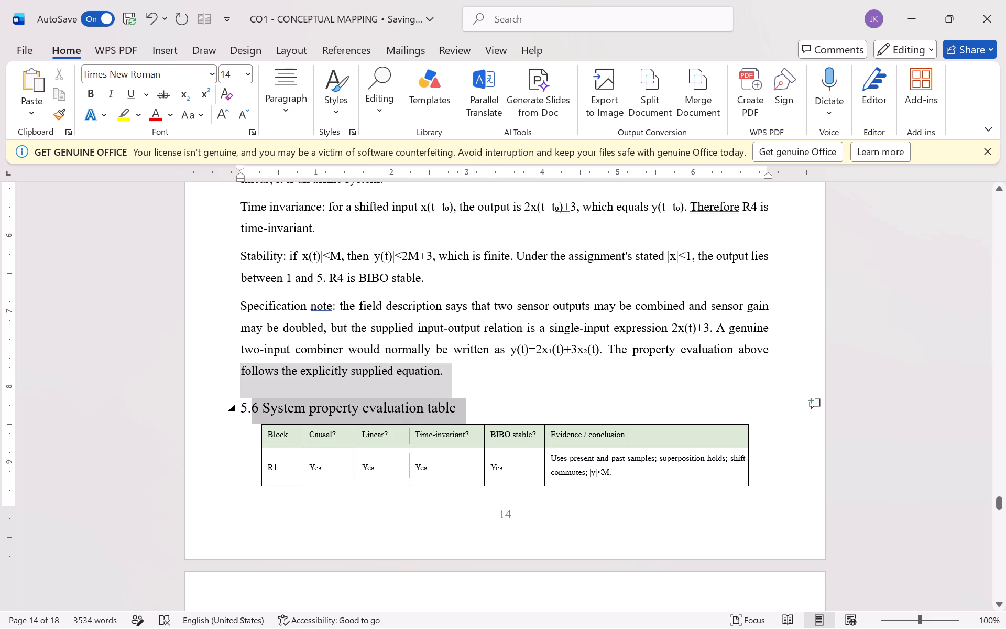
pyautogui.moveTo(250, 411); pyautogui.dragTo(241, 412)
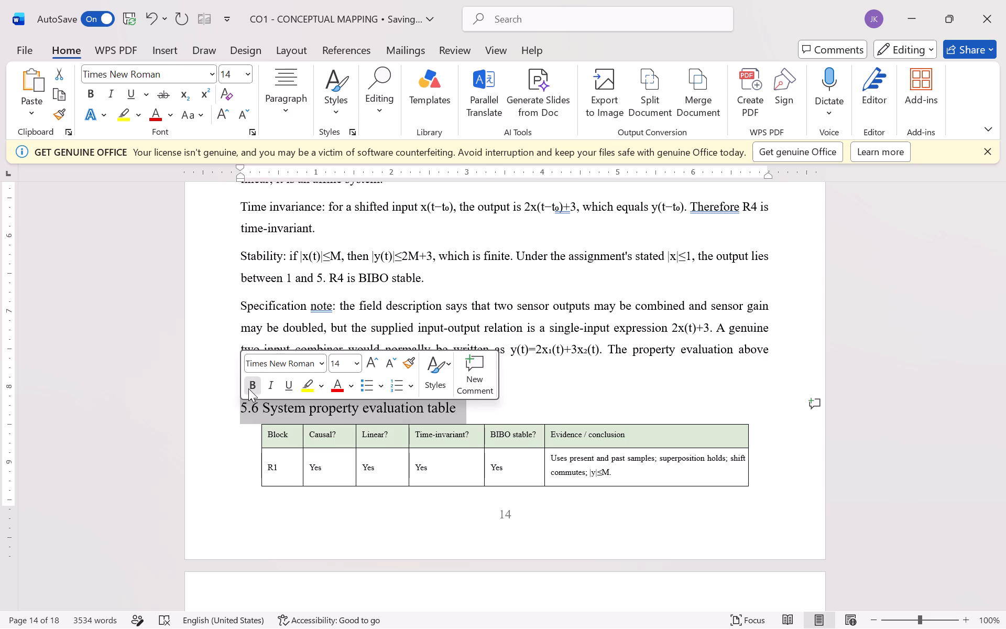
pyautogui.click(248, 388)
# Set the font size of the whole system property evaluation table under heading 5.6 to 12.
pyautogui.click(259, 424)
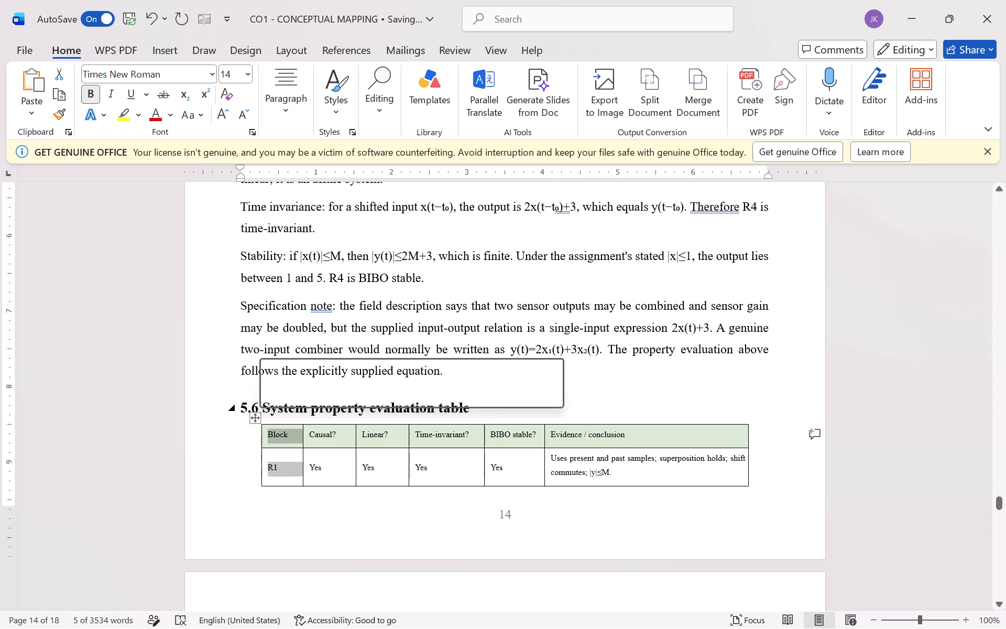
pyautogui.click(252, 416)
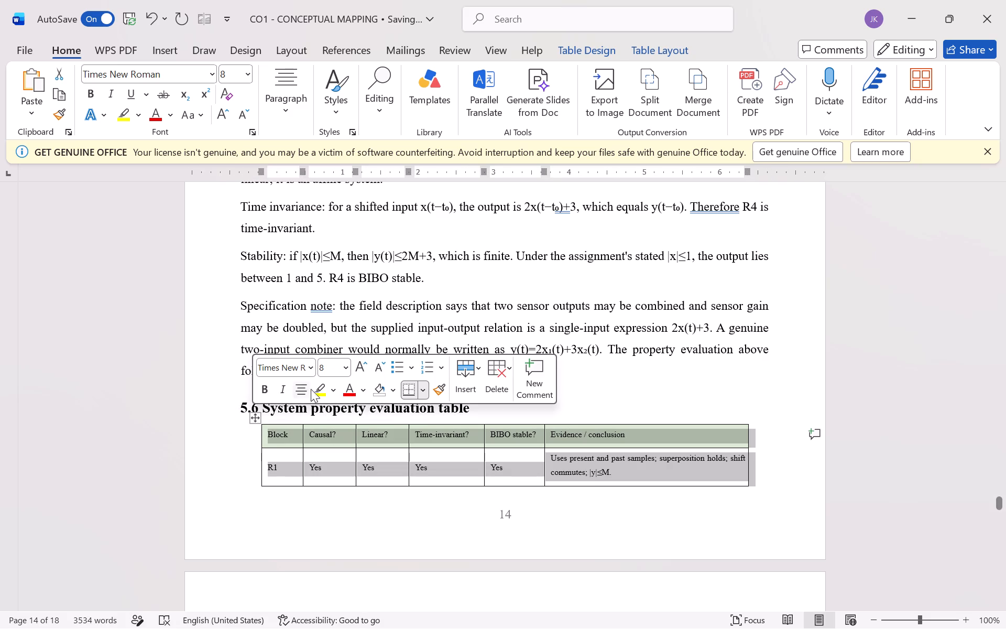
pyautogui.click(331, 364)
pyautogui.write('12')
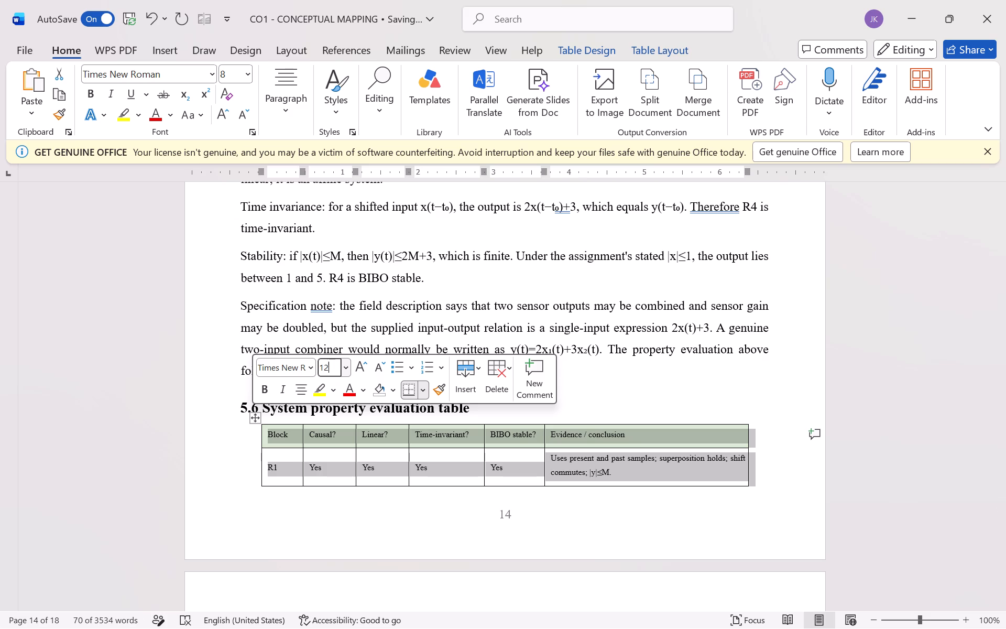
pyautogui.press('Return')
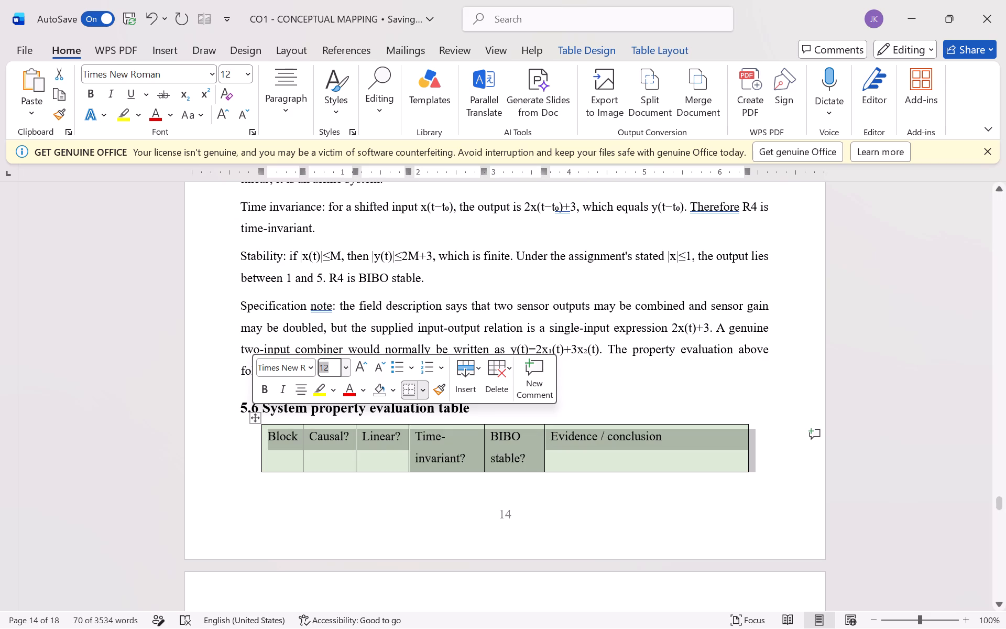
# Add an empty paragraph after the R4 specification note to push heading 5.6 and its table to the next page.
pyautogui.click(688, 392)
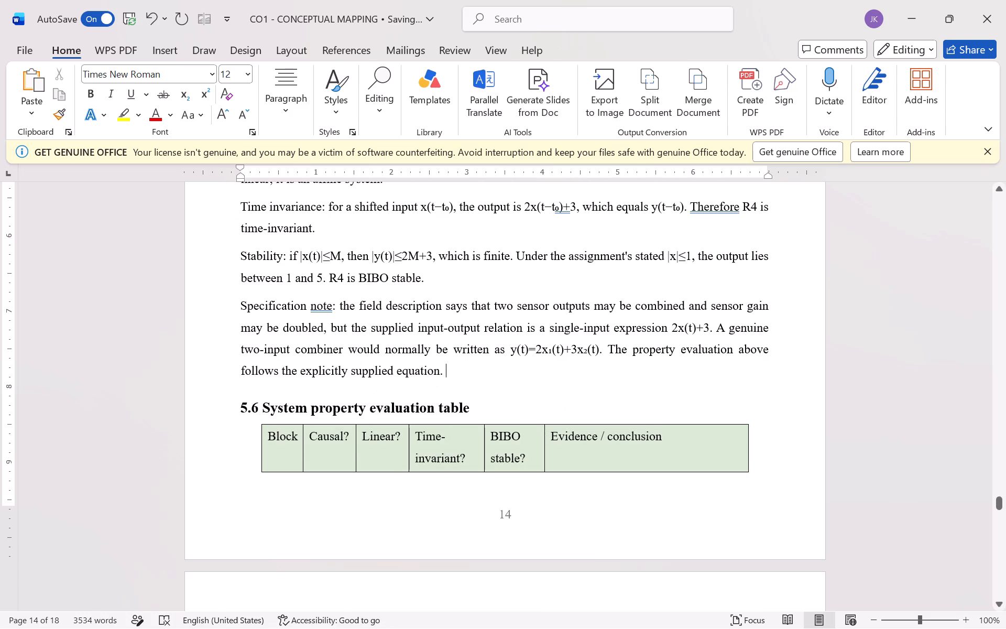
pyautogui.press('Return')
# Bold the heading "5.7 Evaluation of the complete proposed chain".
pyautogui.scroll(-4, 561, 342)
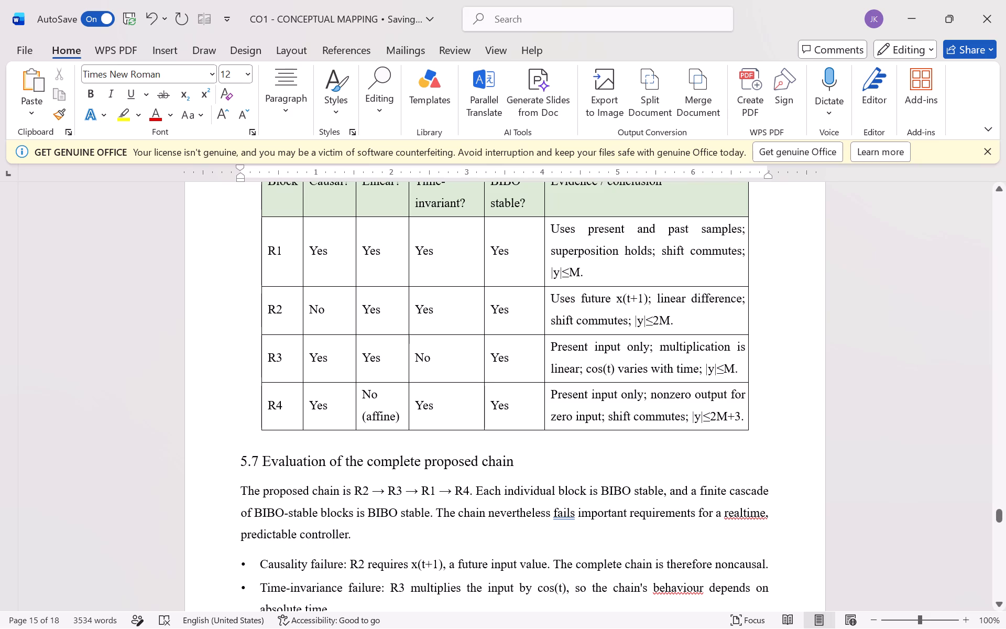
pyautogui.moveTo(526, 460); pyautogui.dragTo(291, 444)
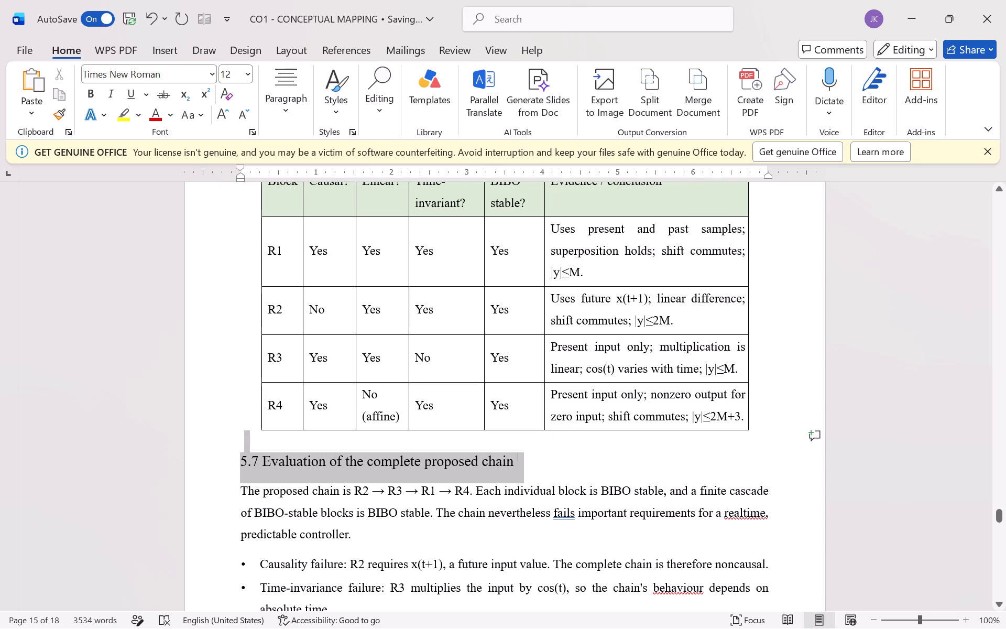
pyautogui.click(304, 416)
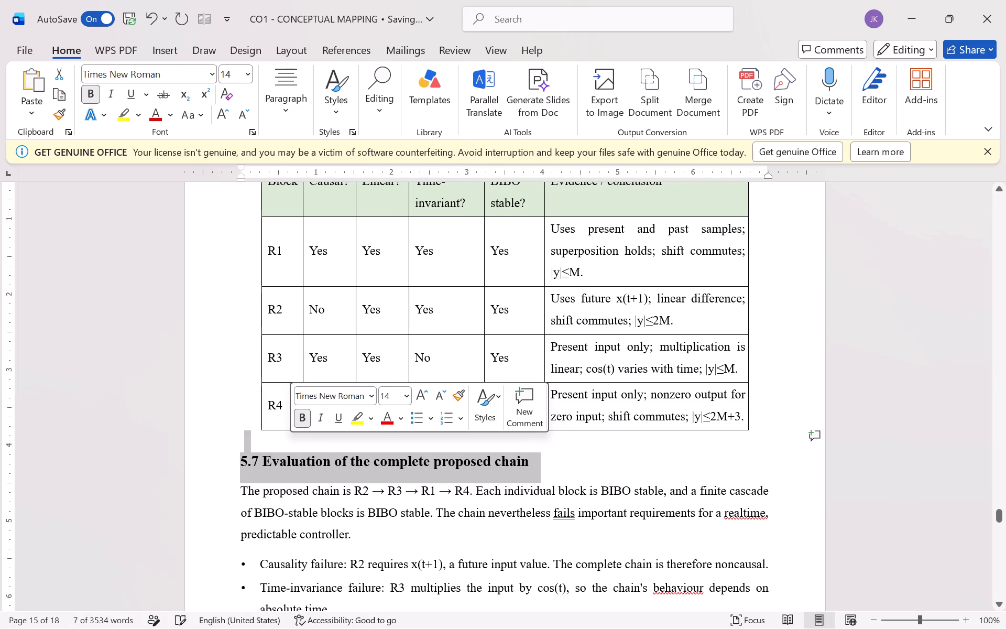
# Bold the headings "6. FINAL ENGINEERING DECISION AND REDESIGN" and "6.1 Deployment decision".
pyautogui.scroll(-4, 339, 484)
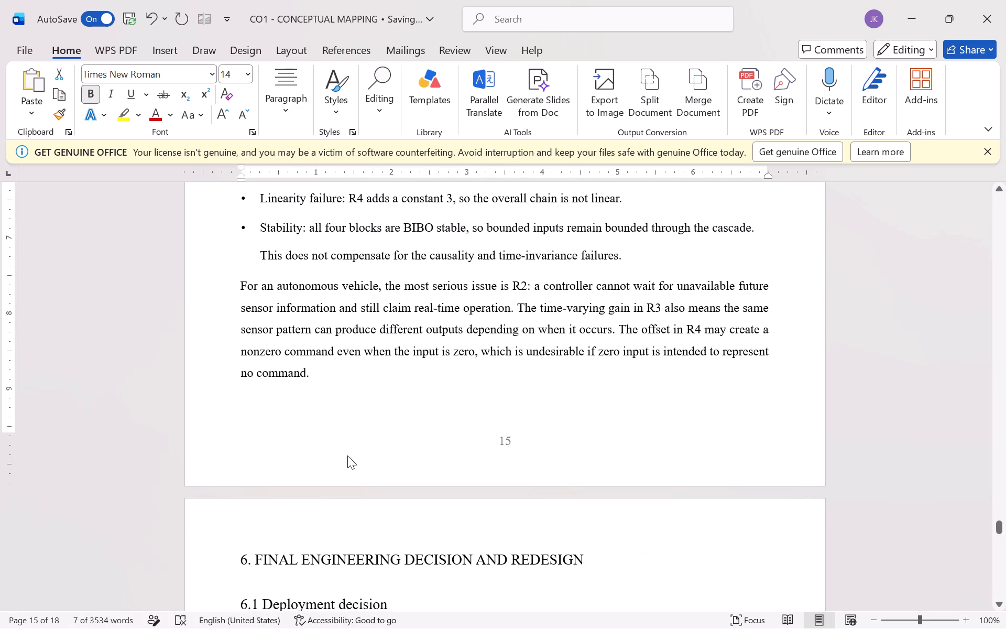
pyautogui.click(350, 449)
pyautogui.scroll(-2, 350, 449)
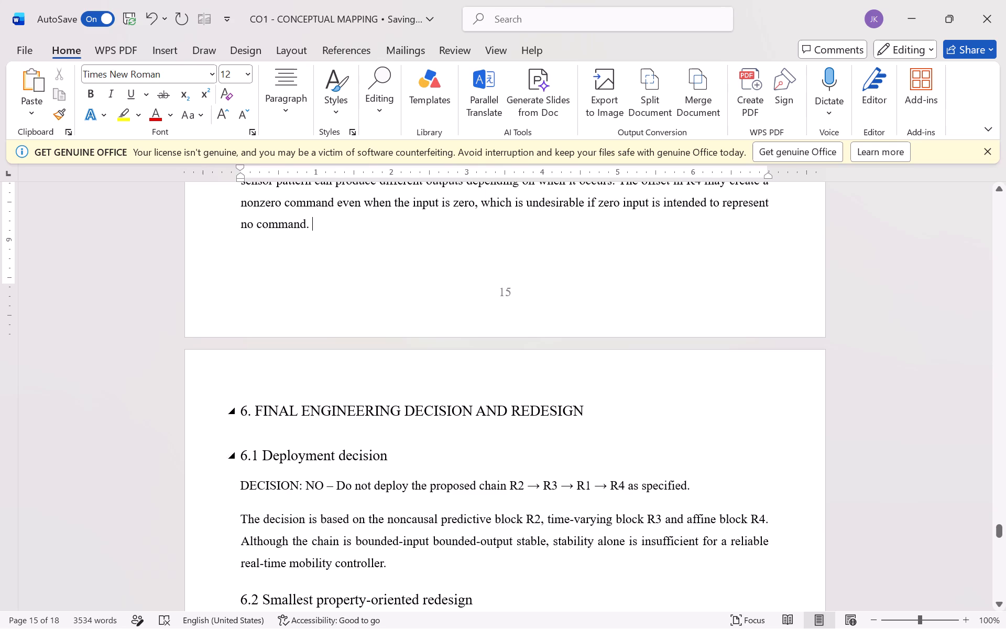
pyautogui.moveTo(598, 409); pyautogui.dragTo(243, 388)
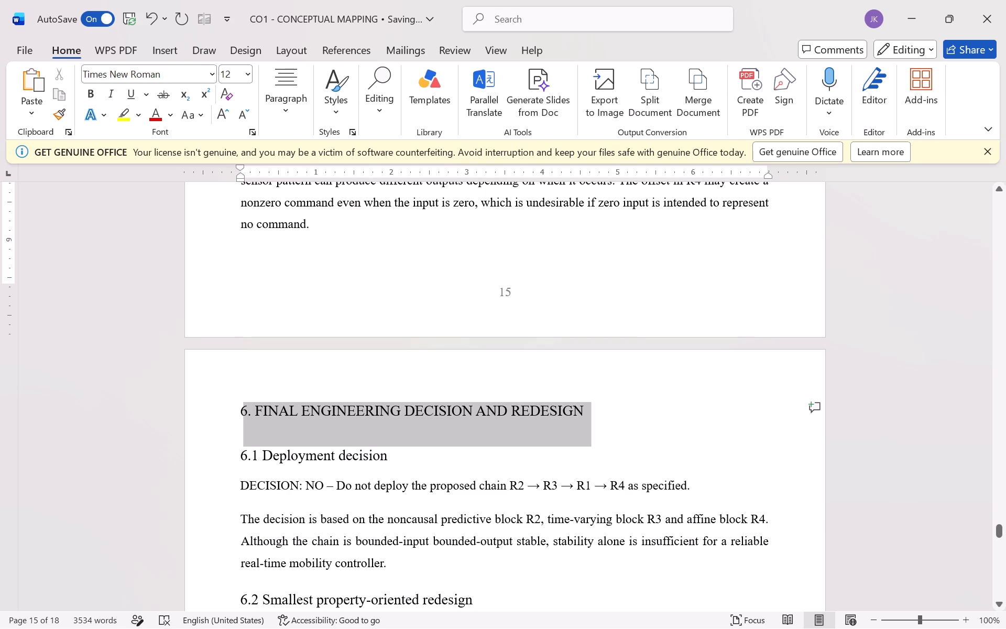
pyautogui.moveTo(243, 388); pyautogui.dragTo(240, 387)
pyautogui.click(250, 364)
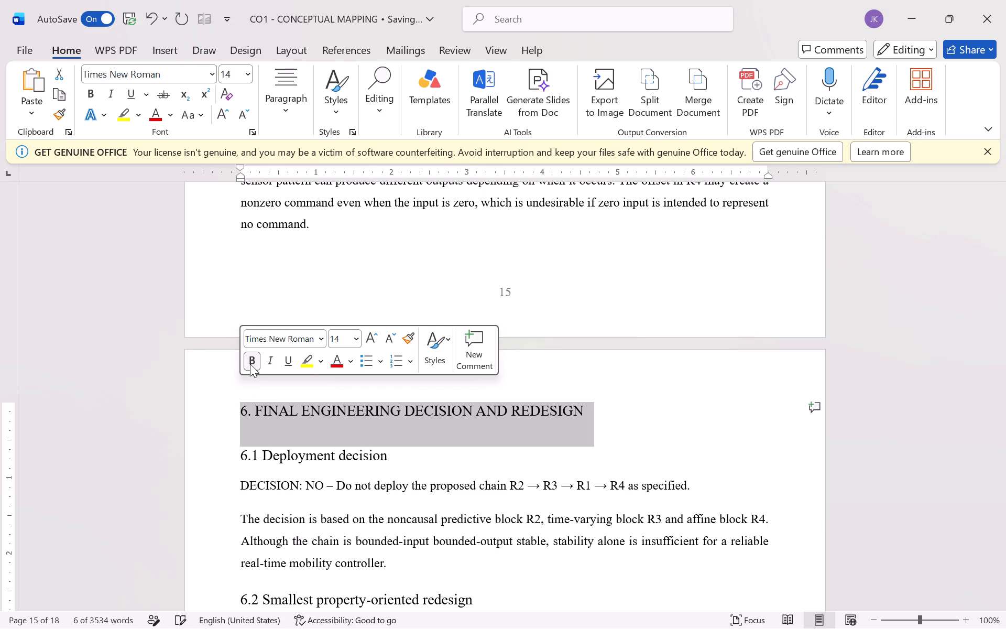
pyautogui.moveTo(425, 459); pyautogui.dragTo(148, 397)
pyautogui.click(152, 365)
pyautogui.click(152, 365)
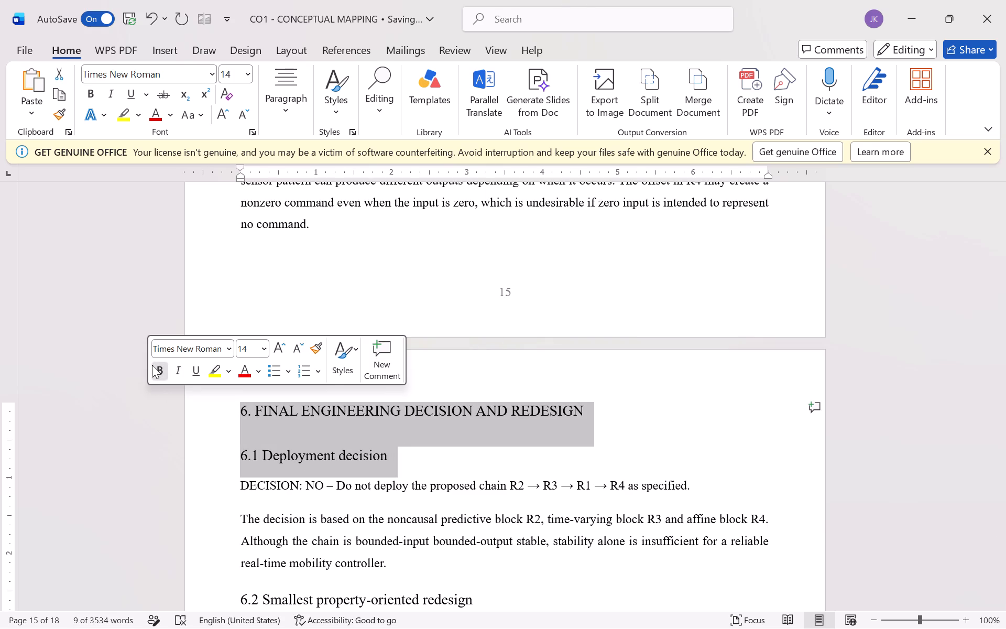
# Bold the headings "6.2 Smallest property-oriented redesign" and "6.3 Properties of the redesigned chain".
pyautogui.scroll(-2, 158, 445)
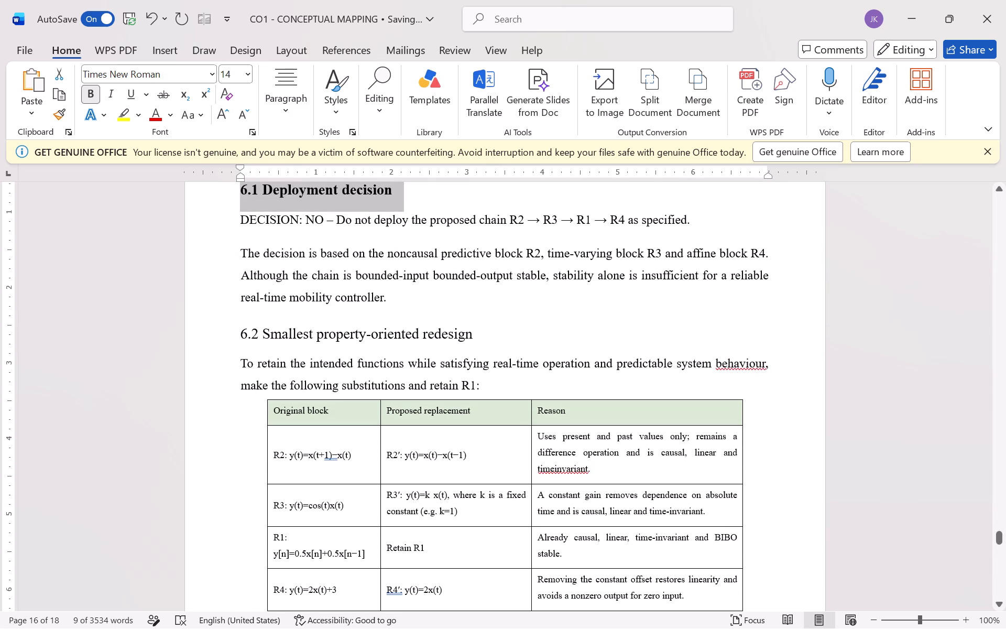
pyautogui.moveTo(241, 332); pyautogui.dragTo(505, 345)
pyautogui.click(521, 322)
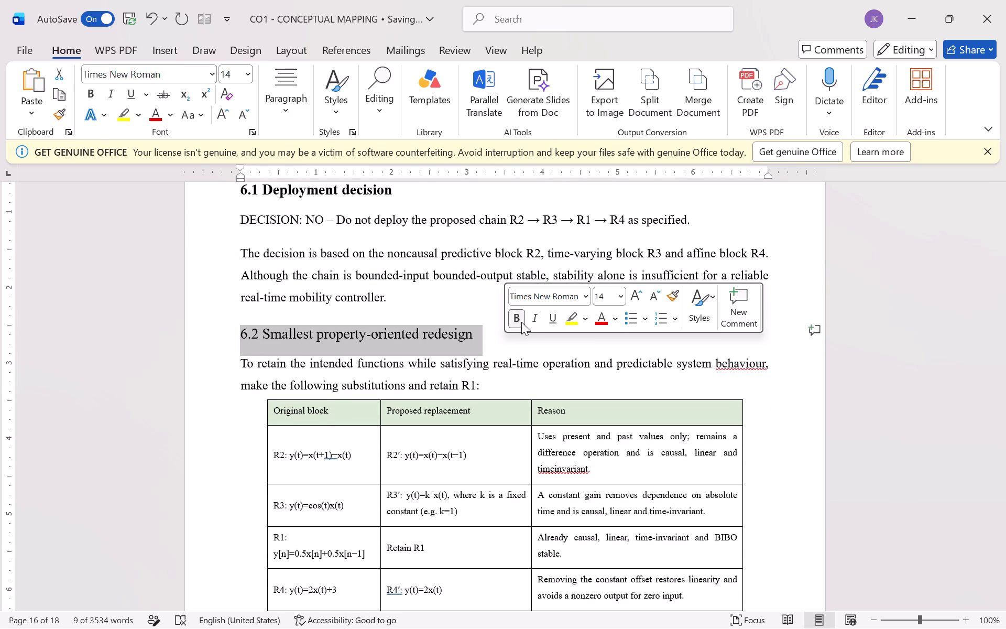
pyautogui.scroll(-3, 497, 438)
pyautogui.moveTo(501, 379); pyautogui.dragTo(201, 438)
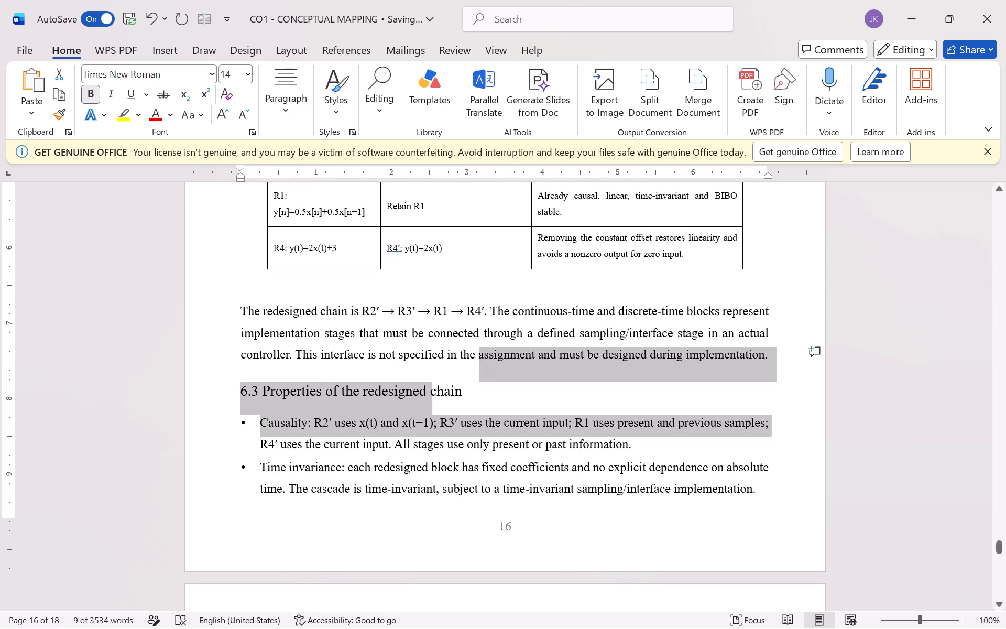
pyautogui.moveTo(201, 438); pyautogui.dragTo(214, 429)
pyautogui.click(538, 414)
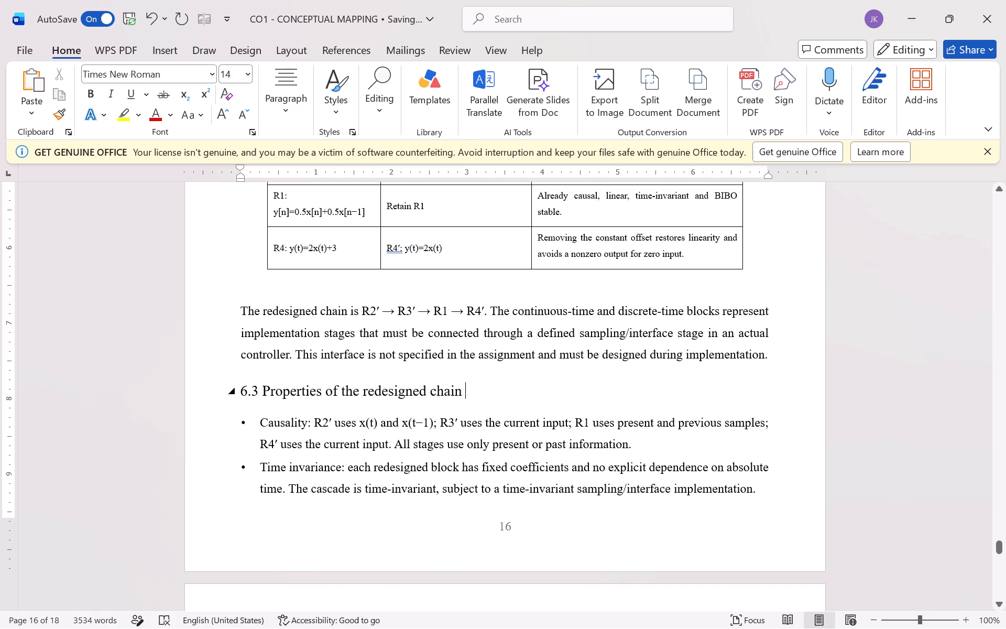
pyautogui.tripleClick(407, 389)
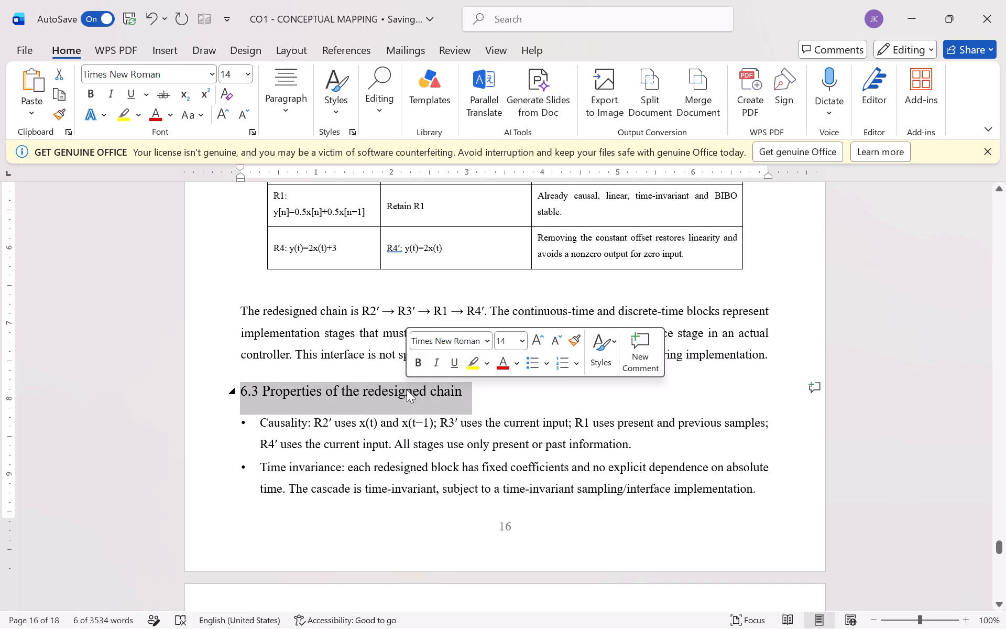
pyautogui.click(413, 358)
# Bold the headings "6.4 Optional two-sensor combining form" and "6.5 Verification plan before deployment".
pyautogui.scroll(-1, 411, 457)
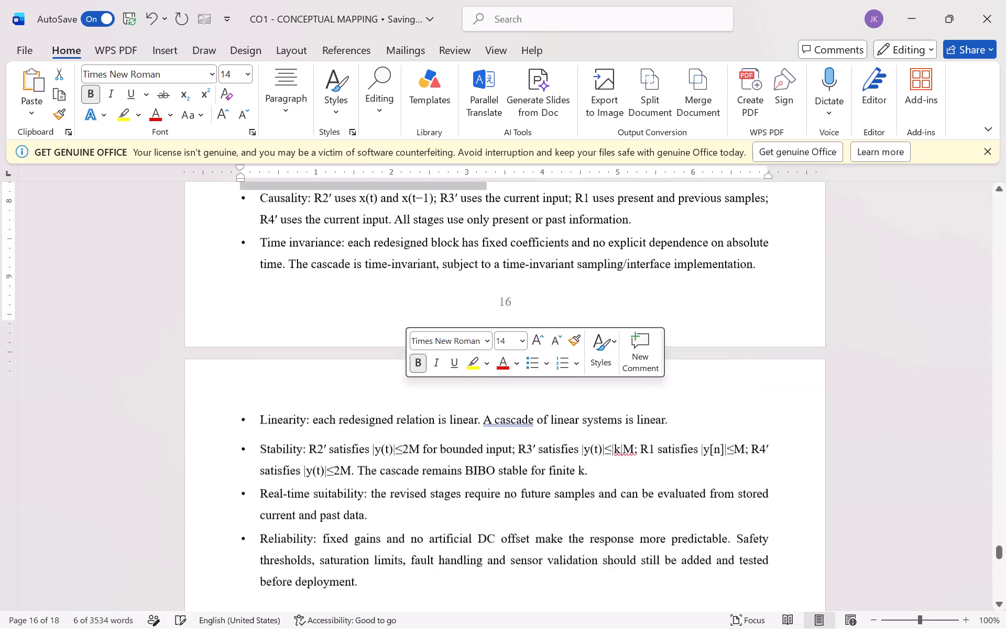
pyautogui.scroll(-1, 411, 457)
pyautogui.tripleClick(403, 448)
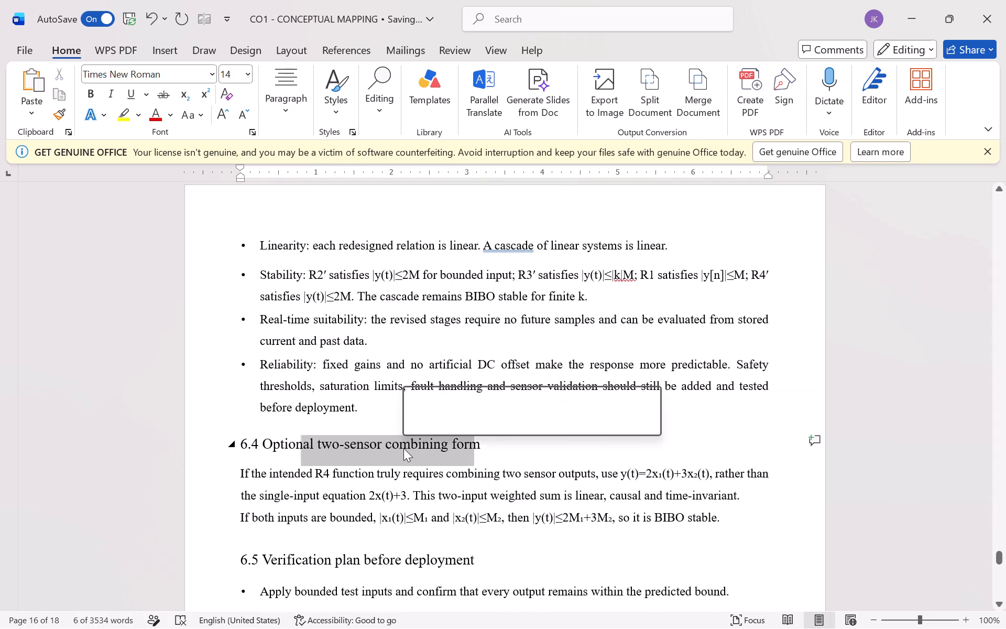
pyautogui.click(410, 420)
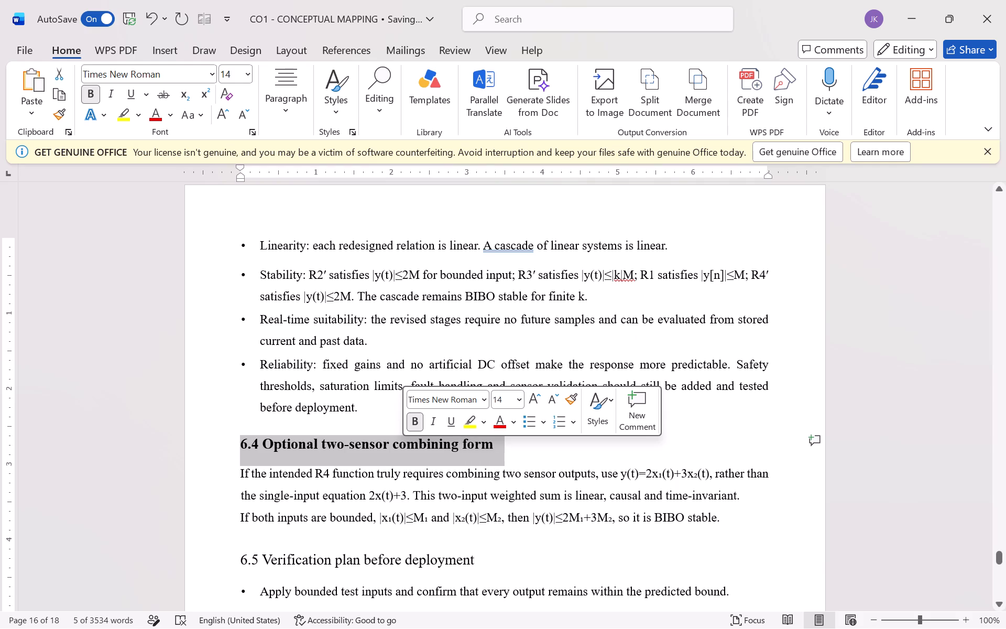
pyautogui.tripleClick(380, 558)
pyautogui.click(394, 528)
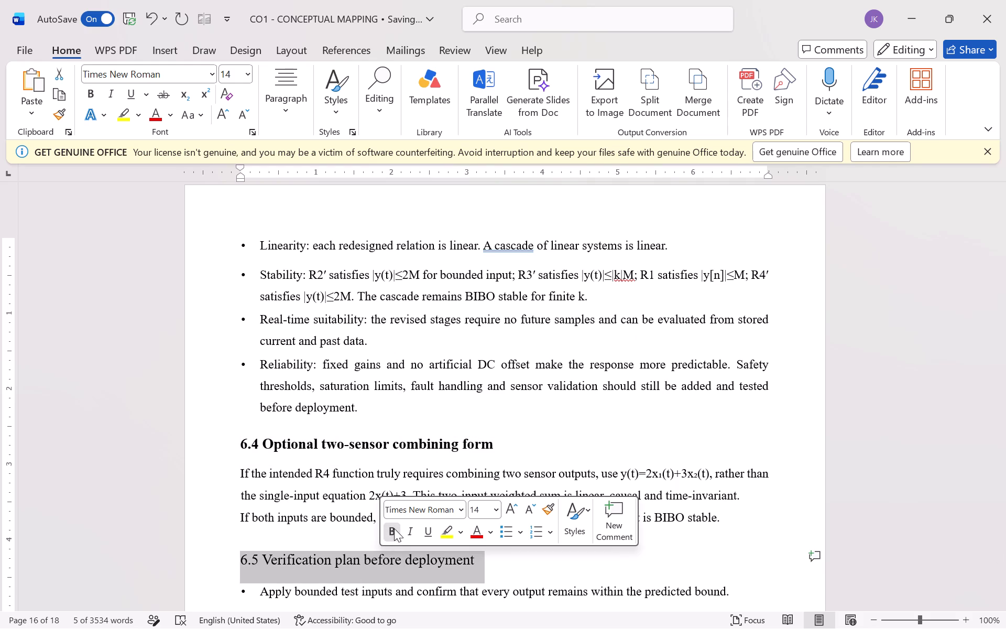
# Bold the heading "7. CONCLUSION".
pyautogui.scroll(-3, 394, 544)
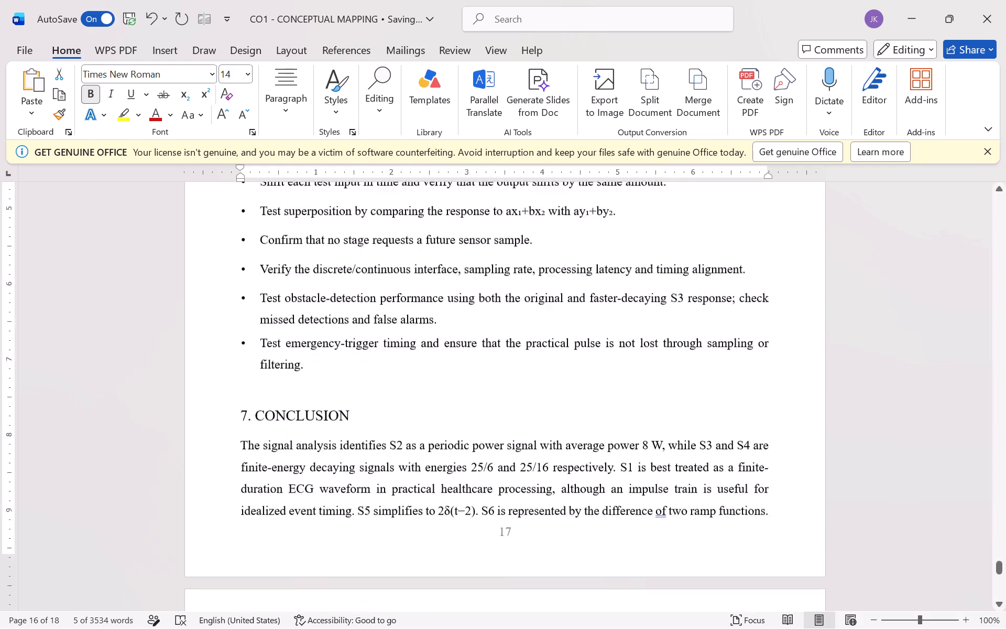
pyautogui.scroll(-1, 394, 544)
pyautogui.tripleClick(320, 359)
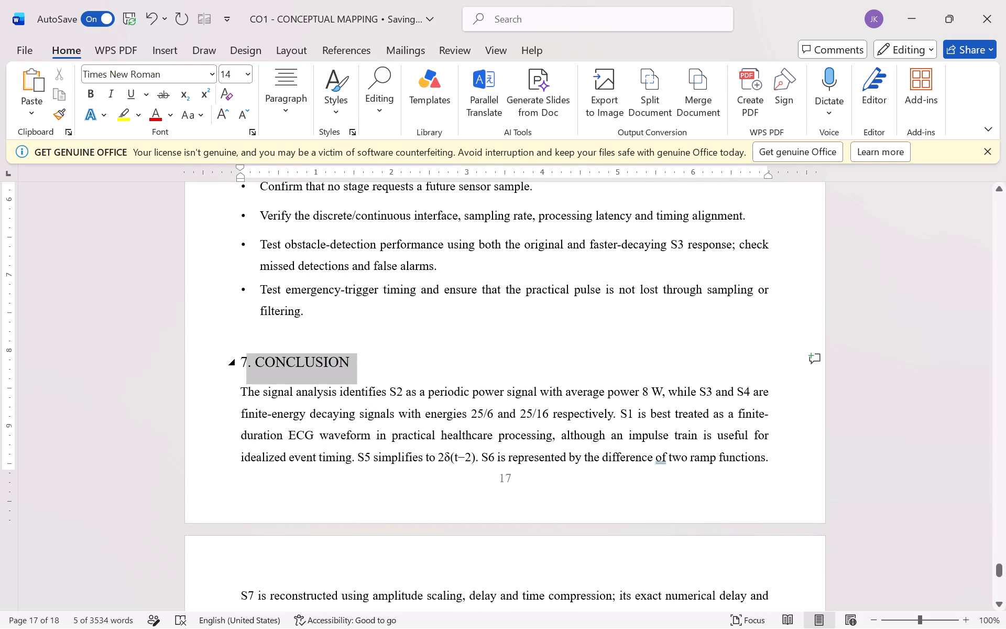
pyautogui.click(329, 341)
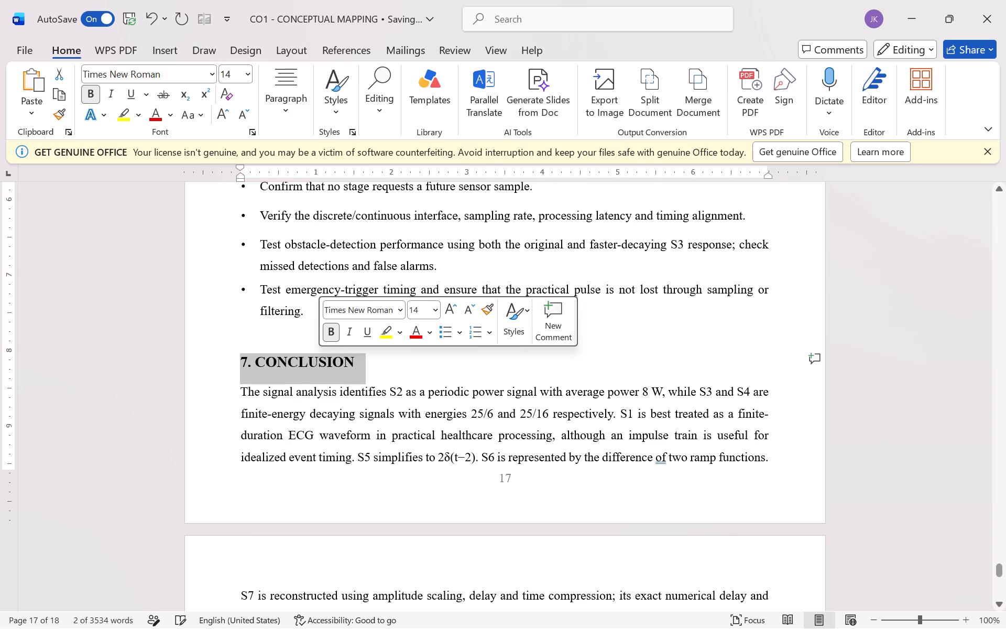
# Add an empty, unbulleted paragraph after the last bullet of section 6.5 to push the Conclusion section to the next page.
pyautogui.click(306, 313)
pyautogui.press('Return')
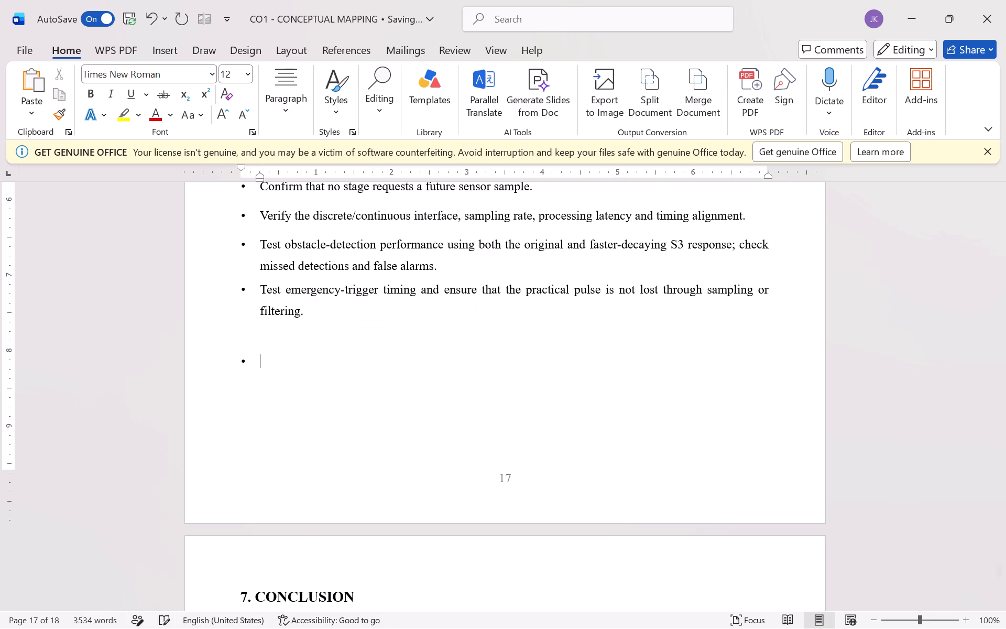
pyautogui.press('BackSpace')
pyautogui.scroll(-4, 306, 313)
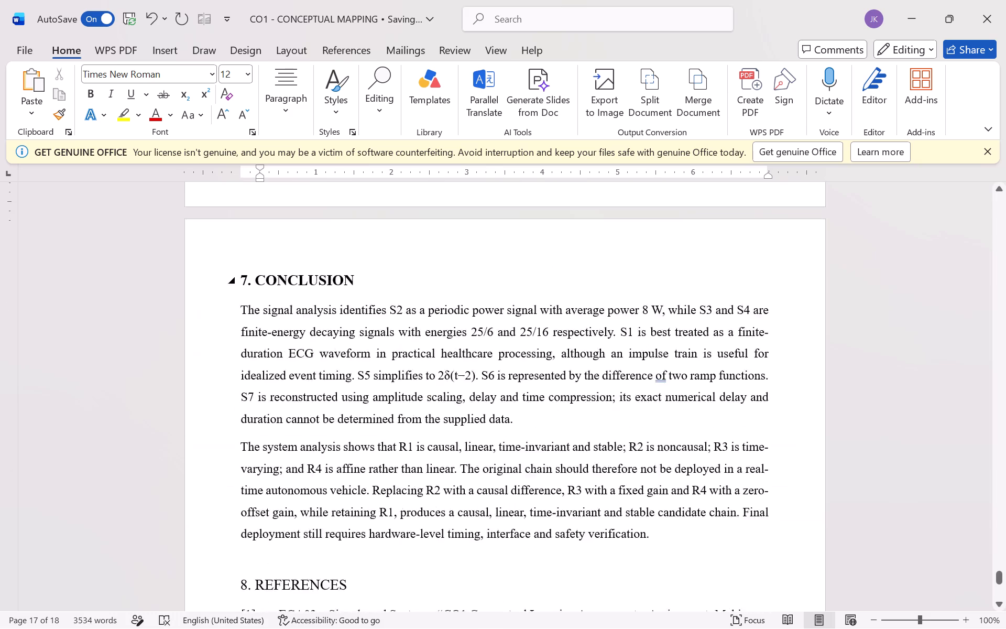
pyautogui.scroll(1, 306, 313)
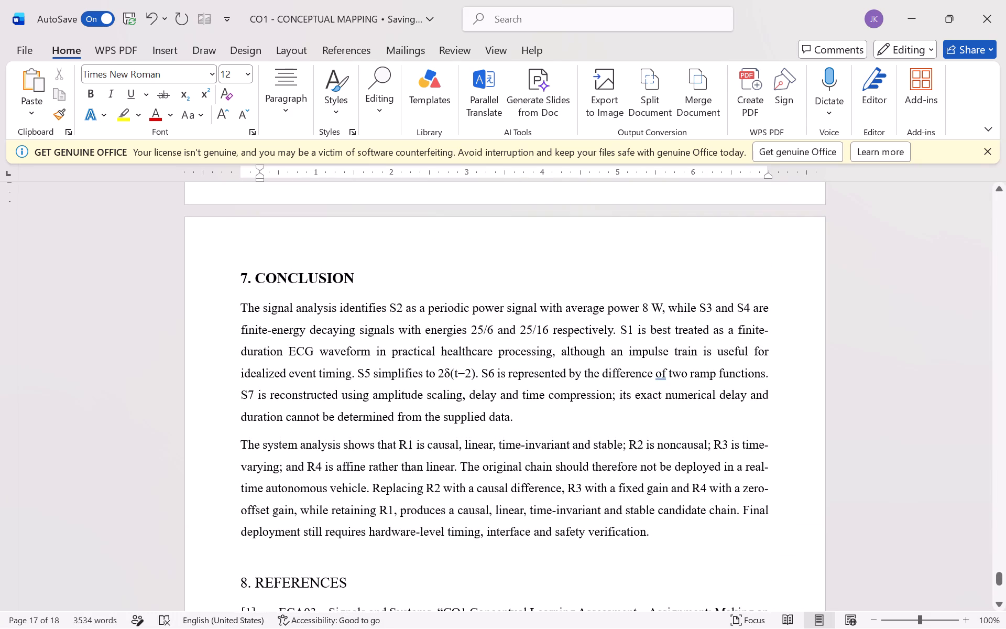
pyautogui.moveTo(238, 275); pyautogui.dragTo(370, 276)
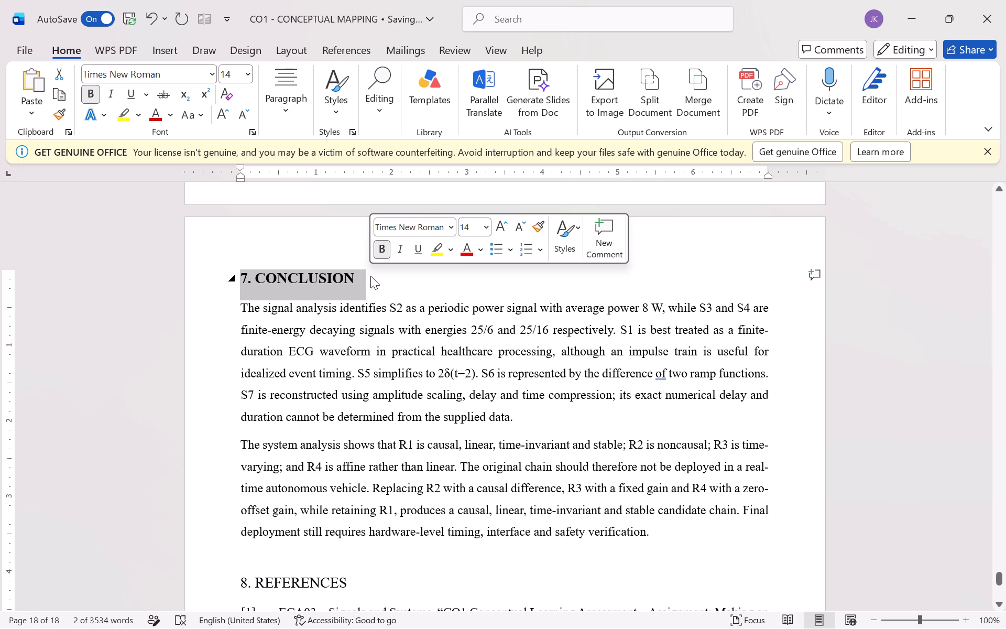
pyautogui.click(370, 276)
# Add empty paragraphs after the last Conclusion paragraph to push the "8. REFERENCES" section onto a new page.
pyautogui.scroll(-2, 370, 276)
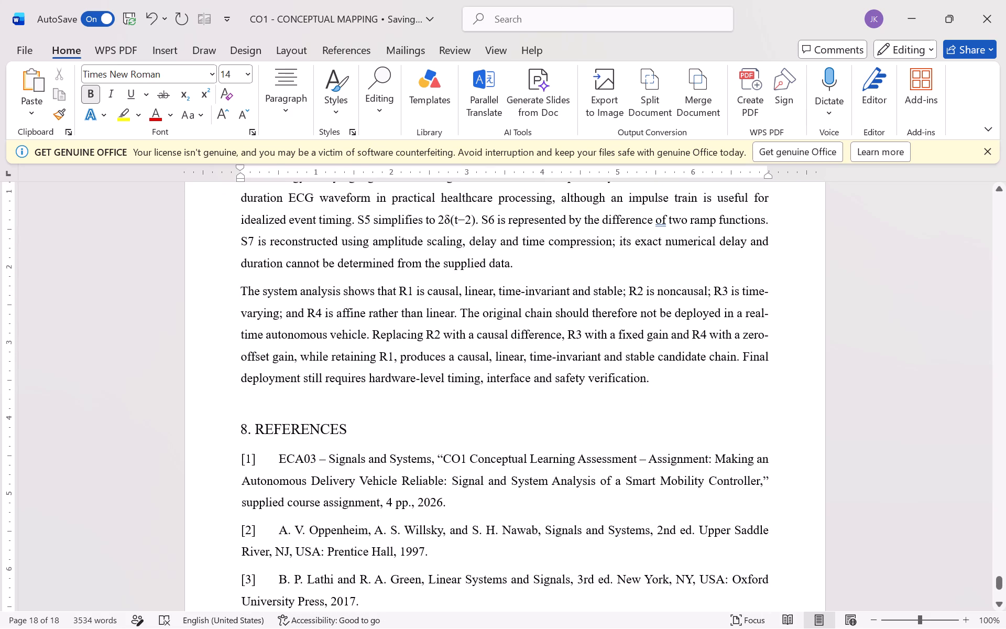
pyautogui.click(669, 377)
pyautogui.press('Return')
pyautogui.press('Return')
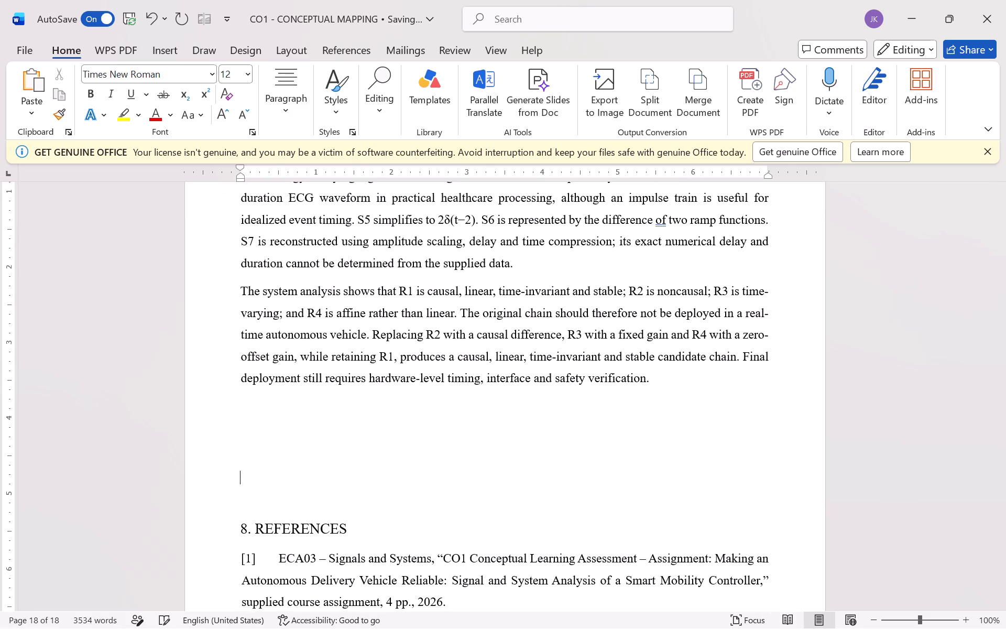
pyautogui.press('Return')
pyautogui.press('Return')
pyautogui.scroll(-1, 669, 377)
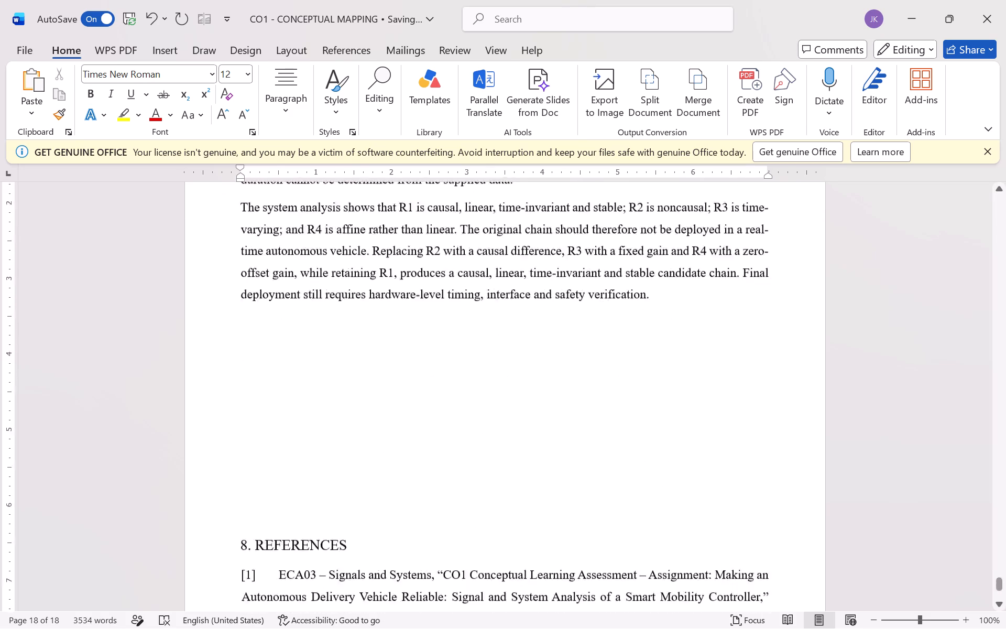
pyautogui.scroll(-1, 669, 377)
pyautogui.press('Return')
pyautogui.press('Return')
pyautogui.press('Return')
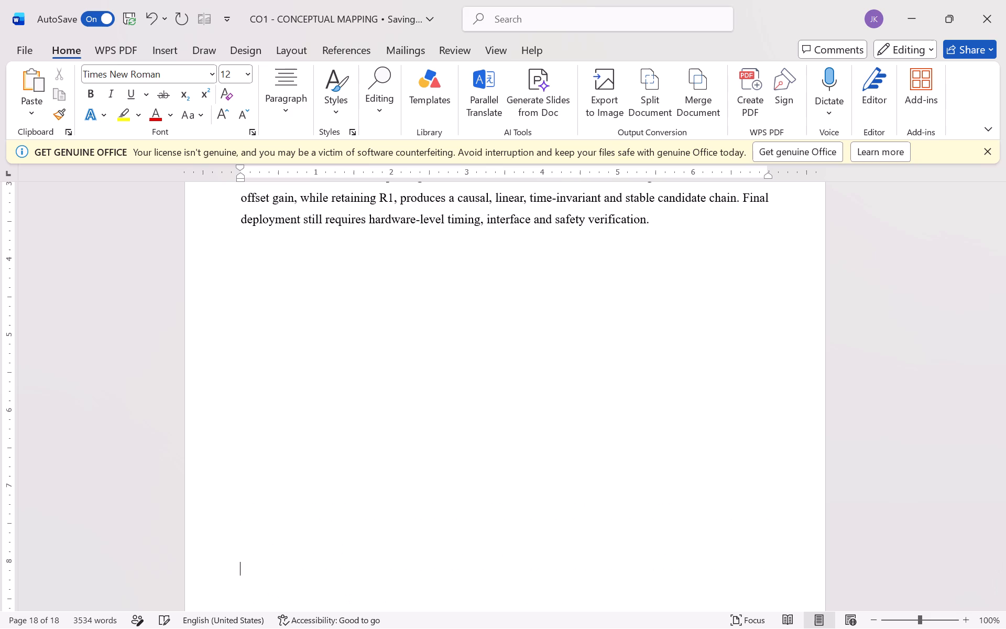
pyautogui.press('Return')
pyautogui.scroll(-2, 669, 377)
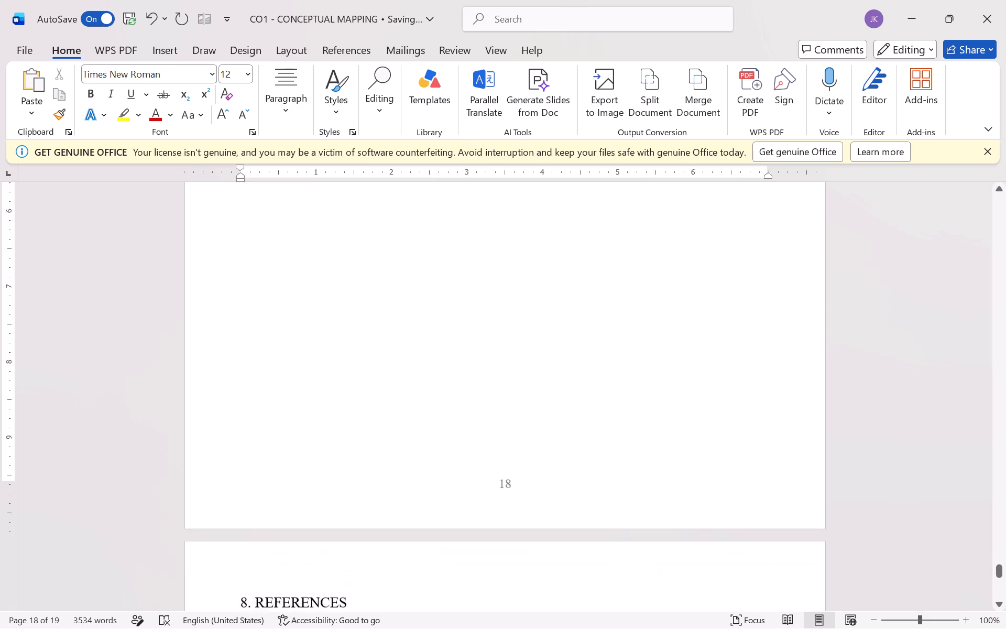
# Bold the heading "8. REFERENCES".
pyautogui.scroll(-1, 669, 377)
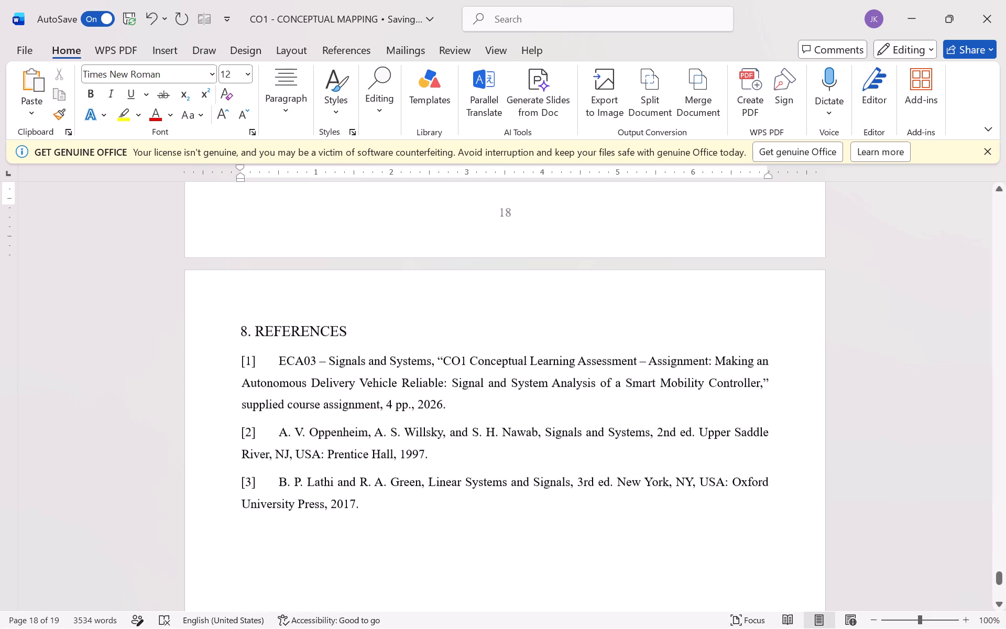
pyautogui.click(252, 333)
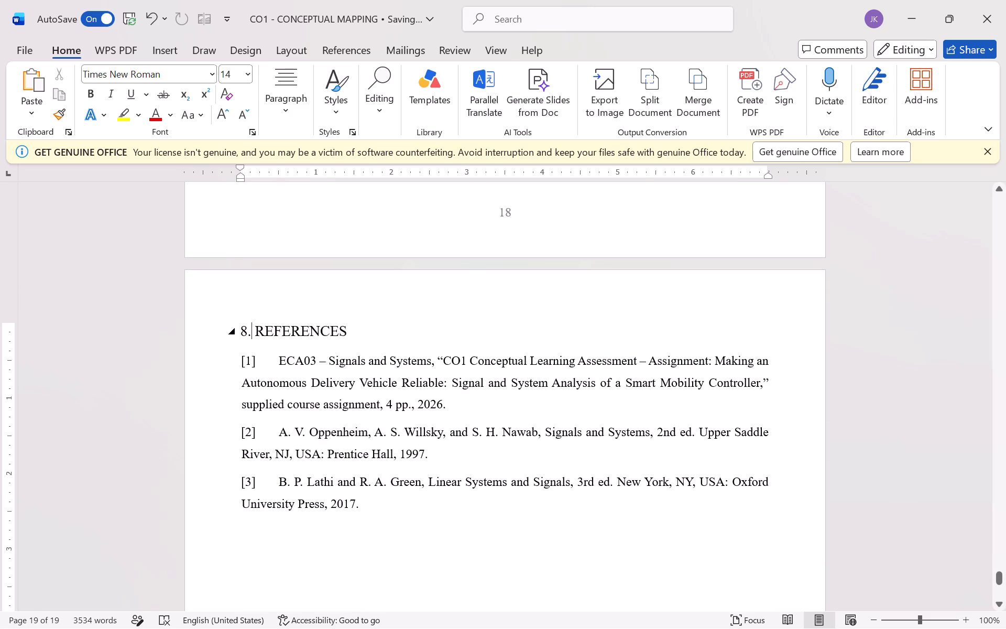
pyautogui.moveTo(350, 331); pyautogui.dragTo(214, 301)
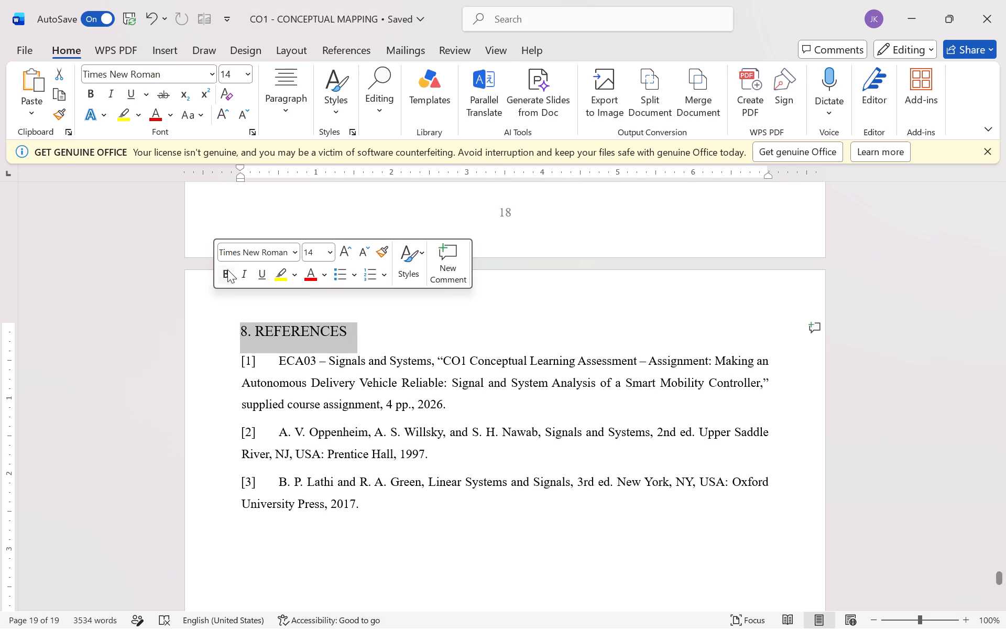
pyautogui.click(225, 269)
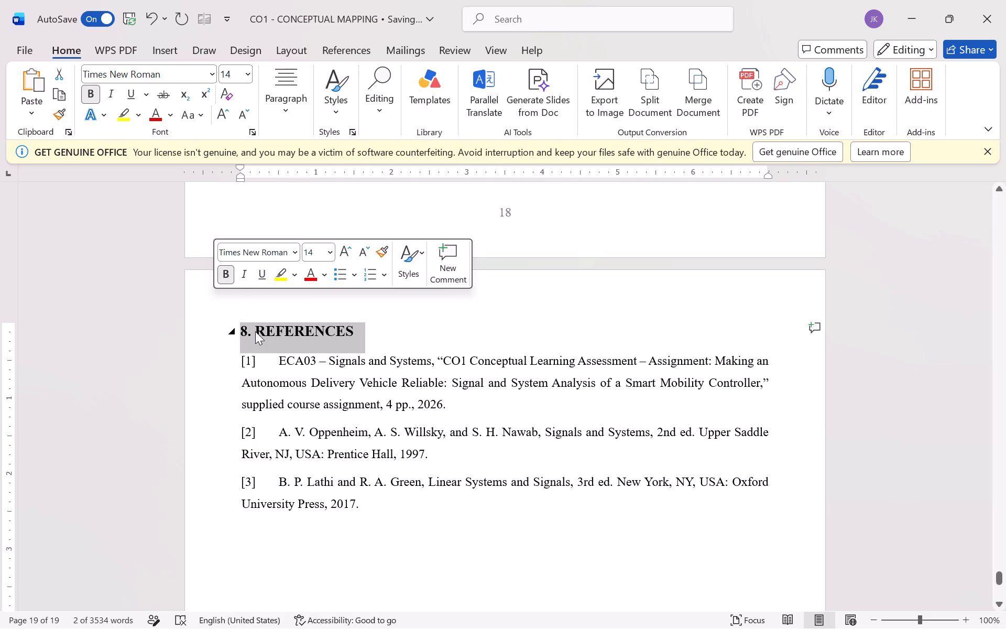
pyautogui.click(250, 333)
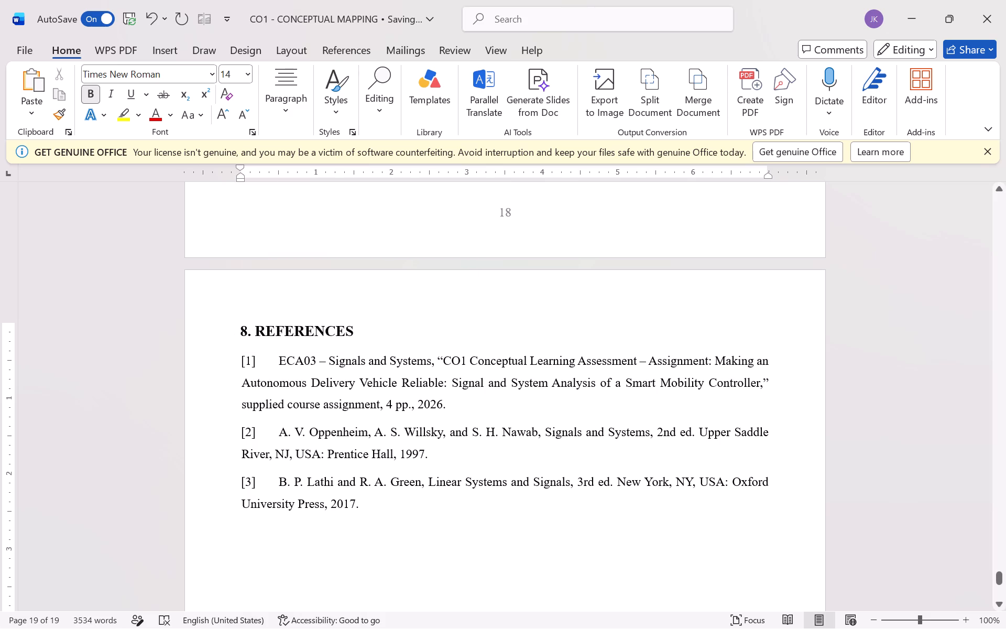
# Switch to Chrome and open the CO1 Conceptual learning.docx attachment of the Classroom assignment.
pyautogui.hotkey('alt', 'Tab')
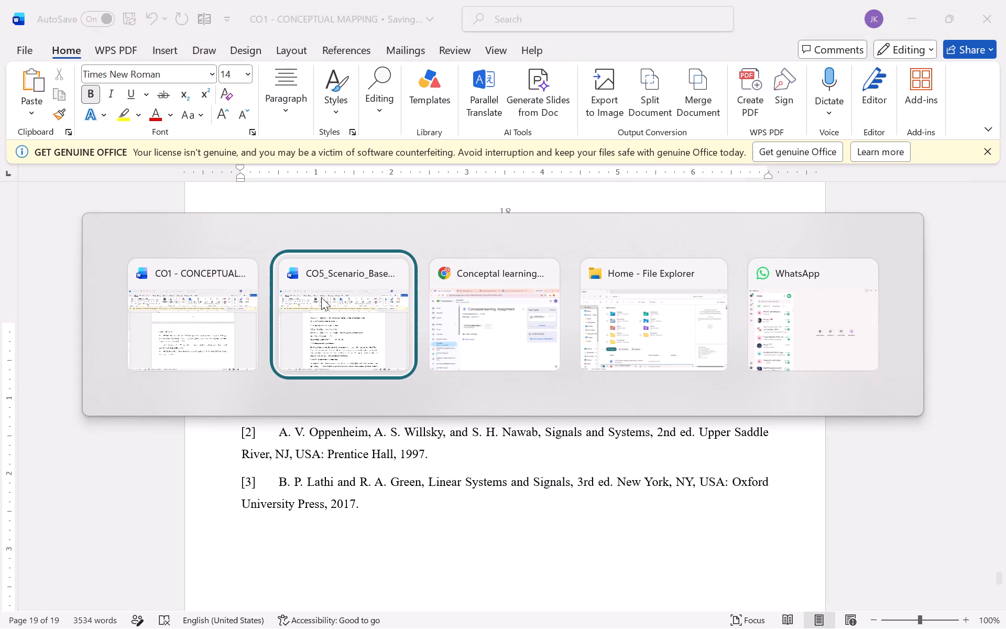
pyautogui.hotkey('alt', 'Tab')
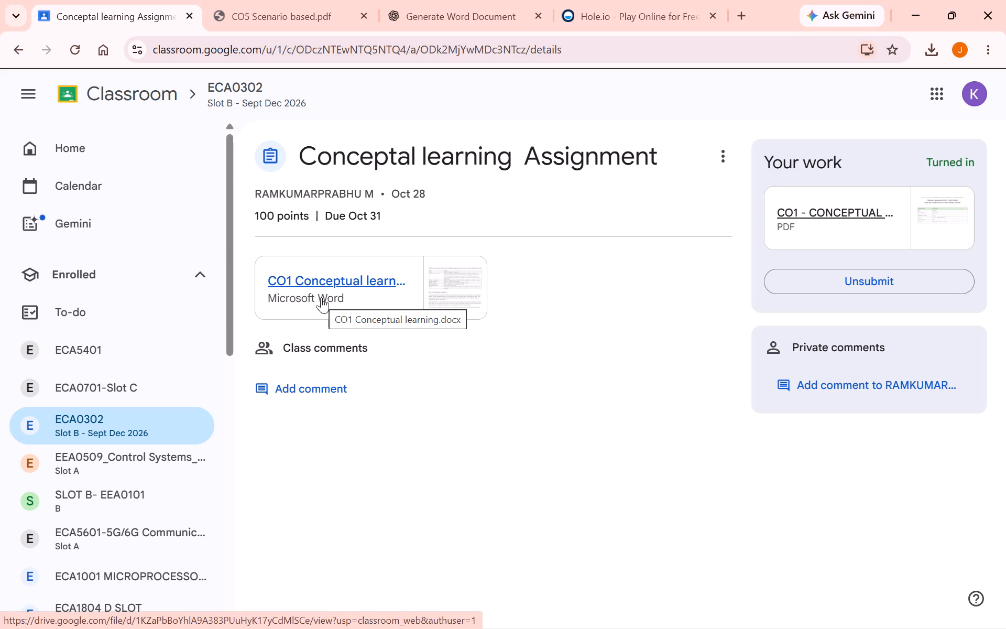
pyautogui.click(338, 284)
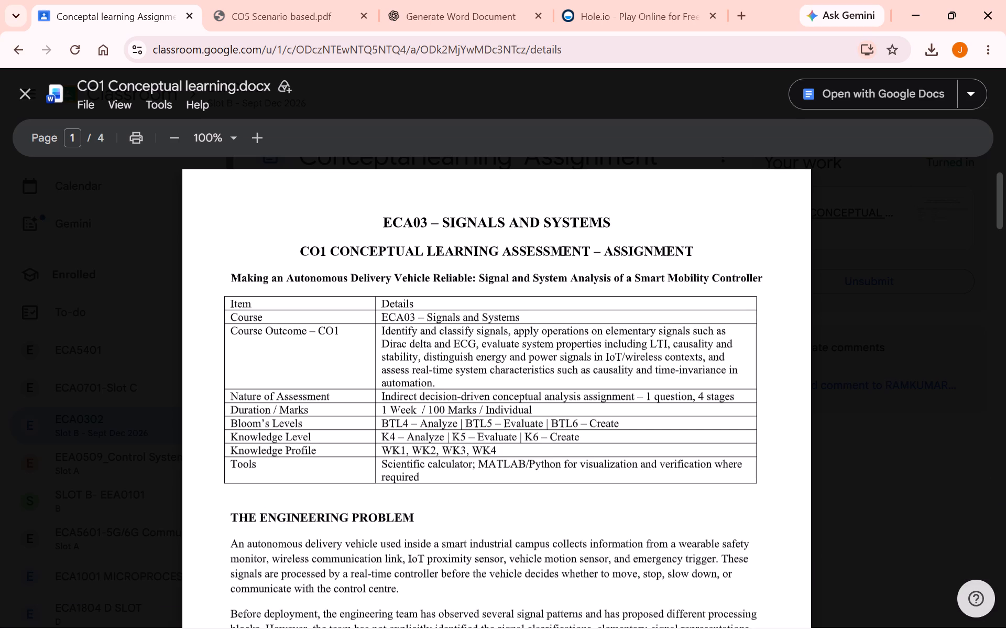
pyautogui.moveTo(386, 323); pyautogui.dragTo(469, 381)
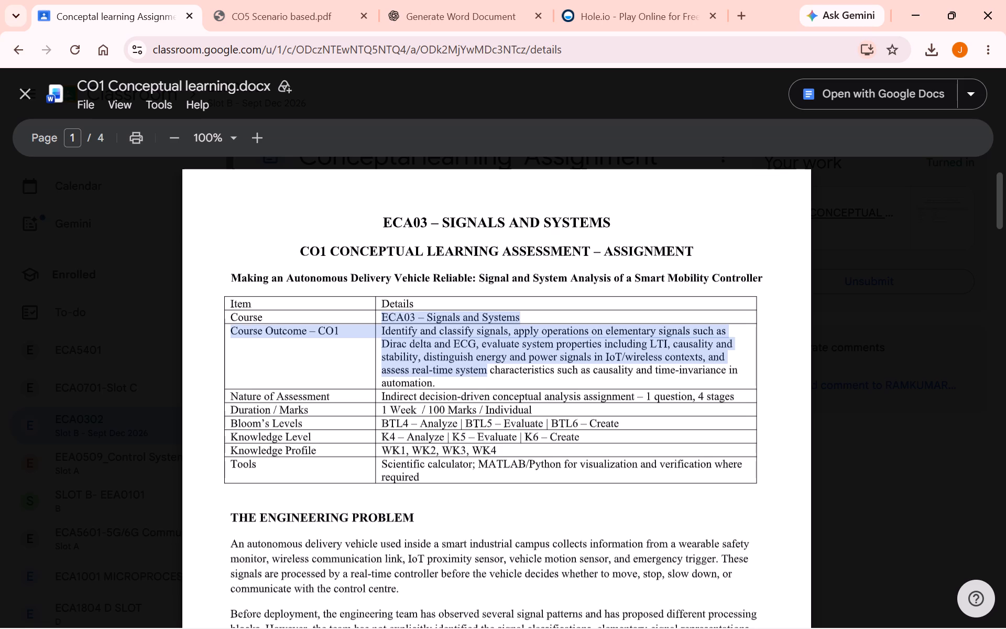
pyautogui.moveTo(236, 334); pyautogui.dragTo(260, 340)
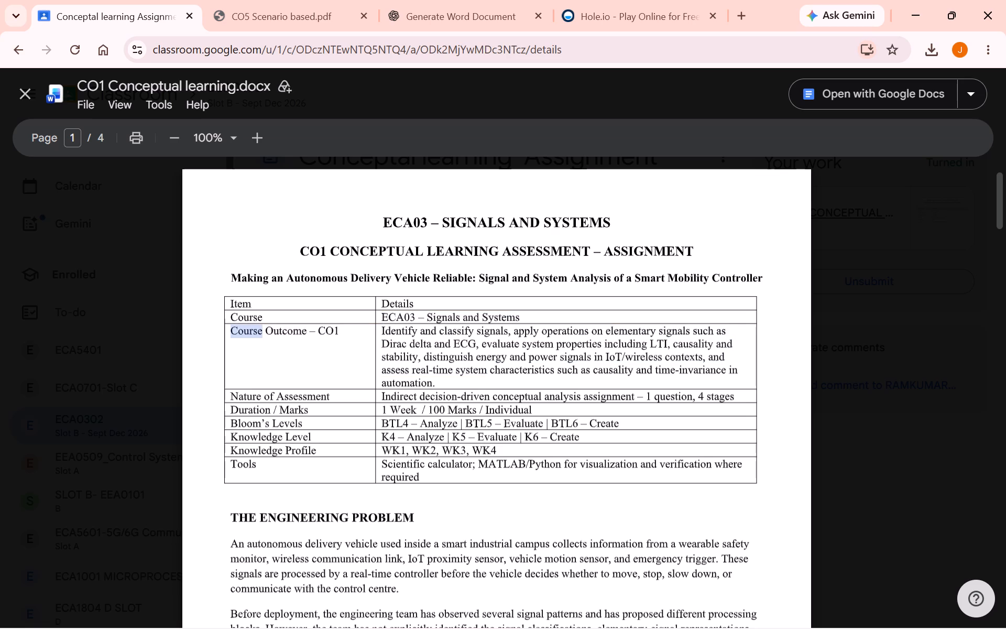
pyautogui.moveTo(260, 340); pyautogui.dragTo(464, 383)
pyautogui.click(211, 297)
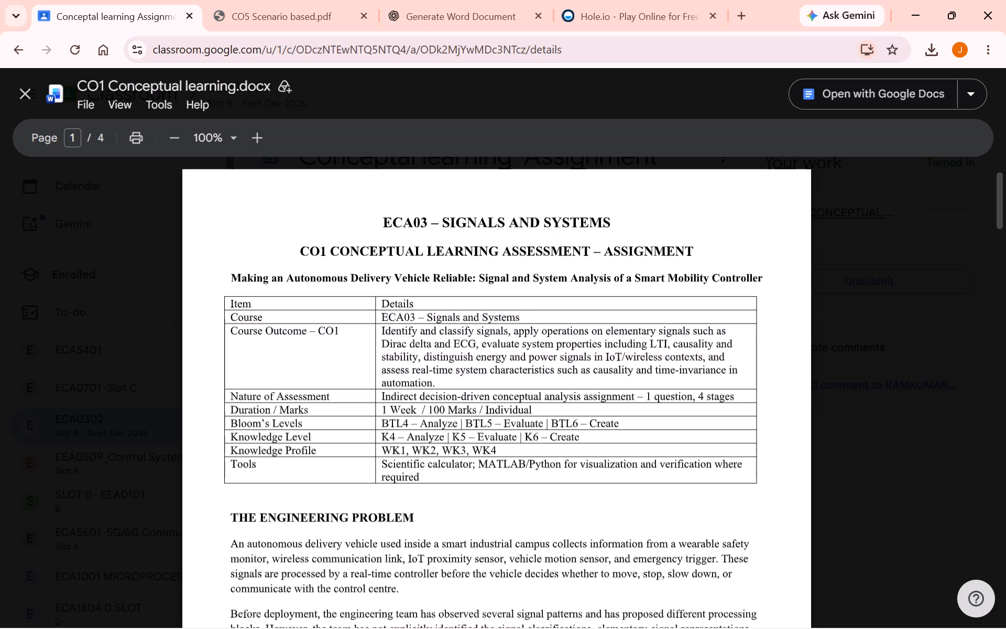
pyautogui.click(221, 286)
pyautogui.moveTo(228, 276); pyautogui.dragTo(798, 485)
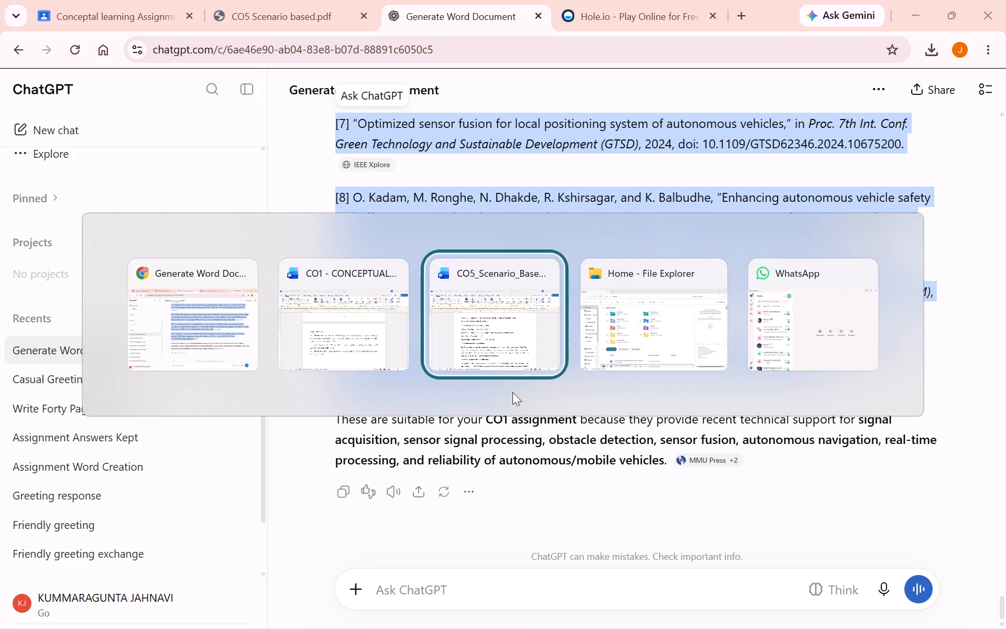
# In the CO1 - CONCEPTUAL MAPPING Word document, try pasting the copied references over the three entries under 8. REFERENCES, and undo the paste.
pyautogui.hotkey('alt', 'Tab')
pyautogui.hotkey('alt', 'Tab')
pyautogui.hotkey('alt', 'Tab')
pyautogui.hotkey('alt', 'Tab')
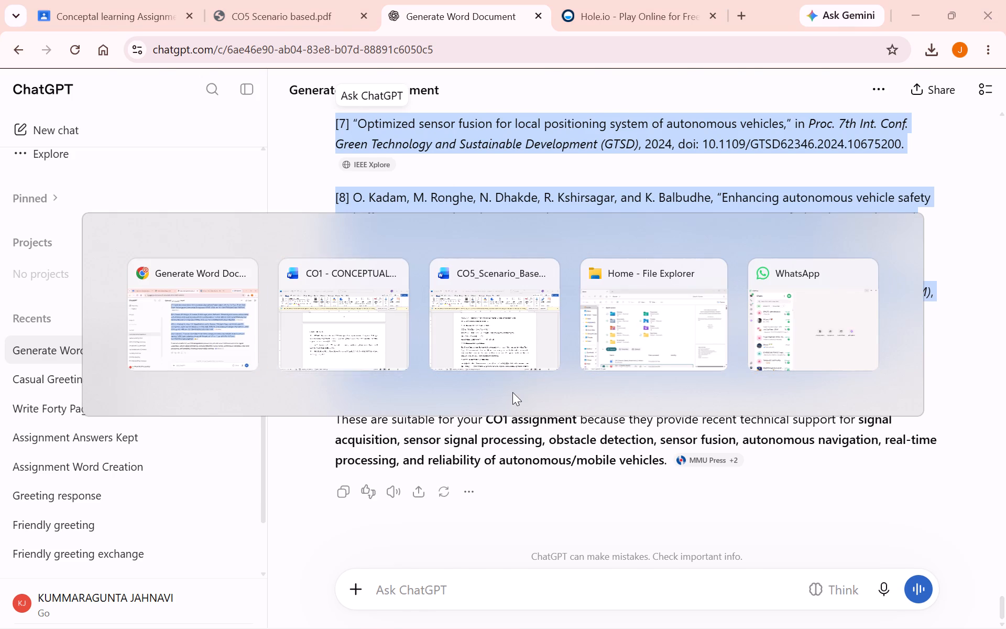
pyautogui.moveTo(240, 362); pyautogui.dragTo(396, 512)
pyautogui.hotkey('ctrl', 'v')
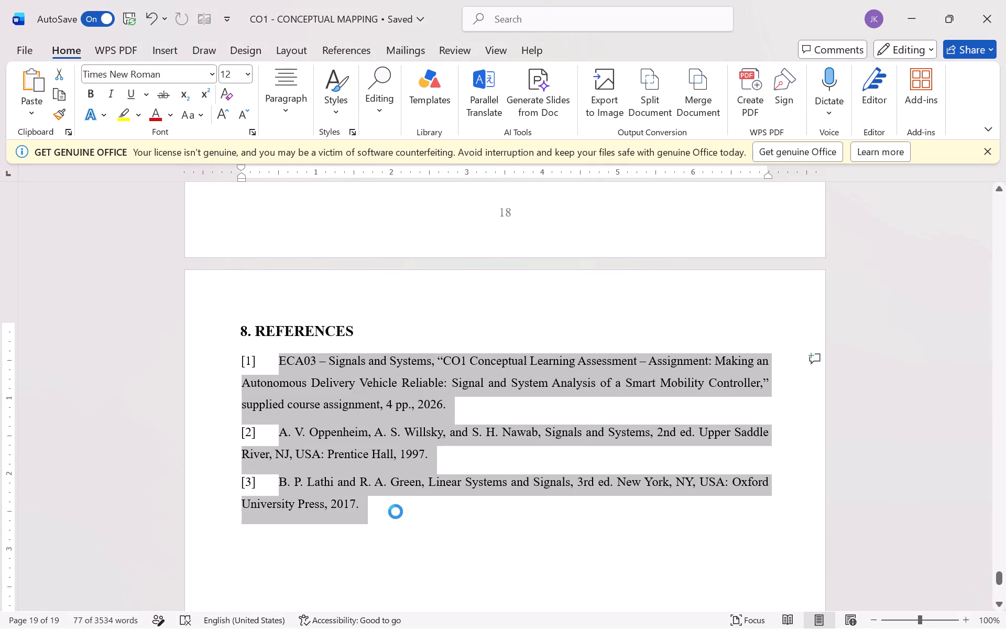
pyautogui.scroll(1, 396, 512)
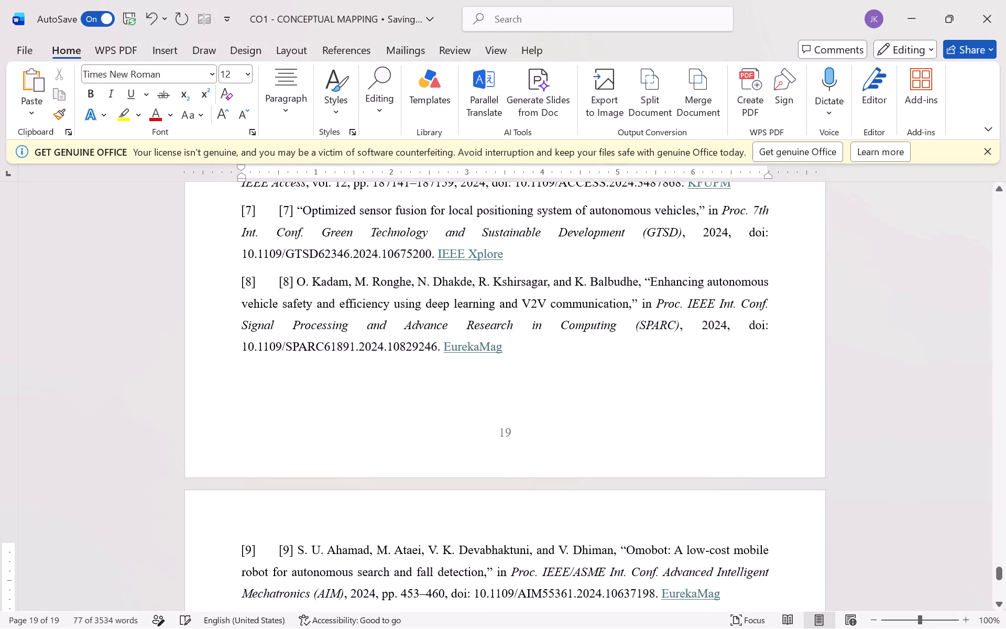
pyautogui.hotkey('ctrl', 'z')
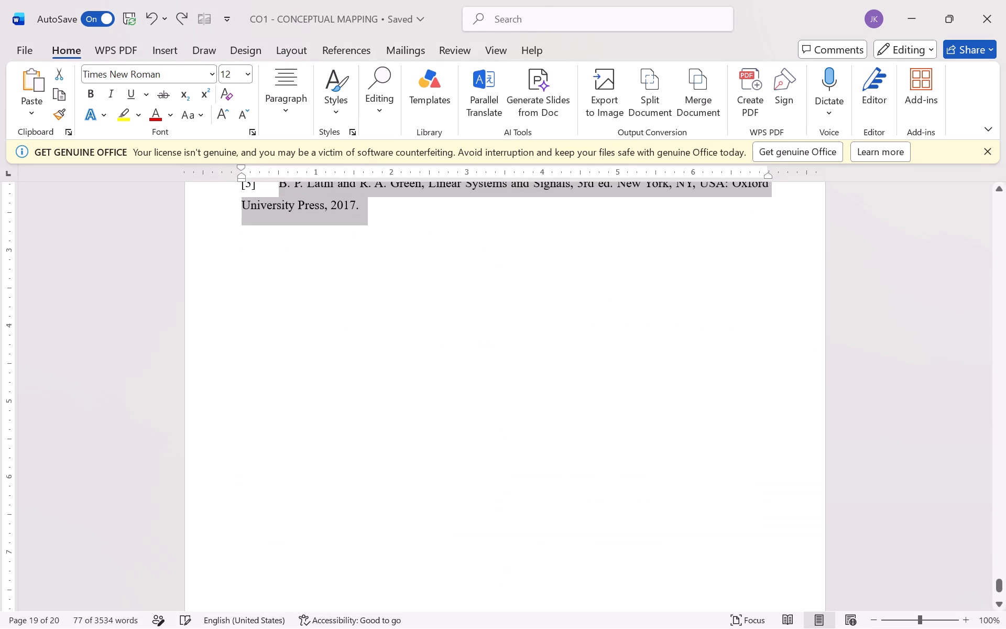
# Delete the three selected entries and the leftover automatic number under 8. REFERENCES, and paste the ten copied IEEE-format references there.
pyautogui.scroll(2, 396, 512)
pyautogui.press('BackSpace')
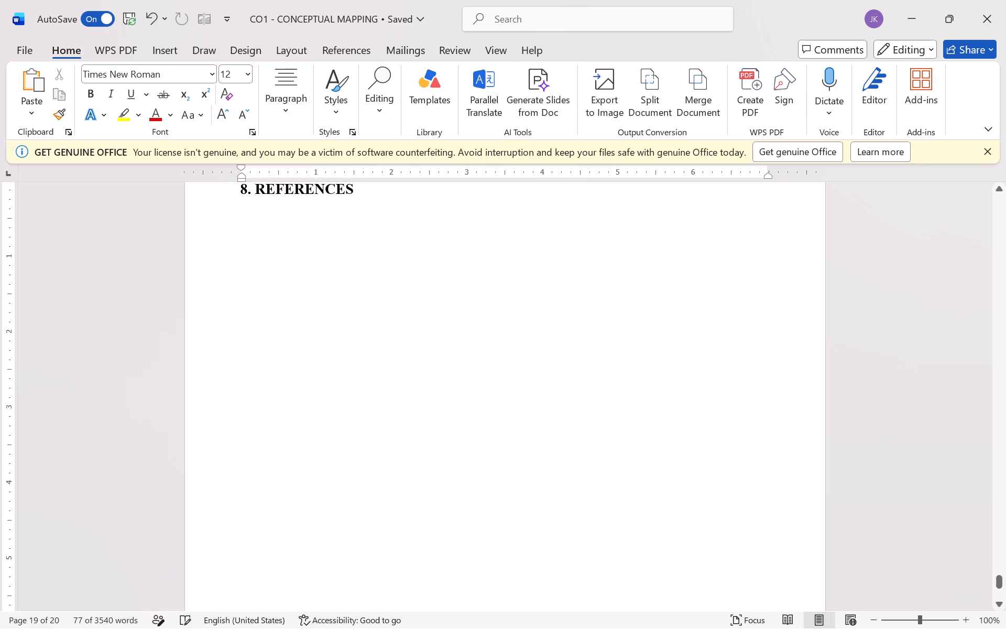
pyautogui.press('BackSpace')
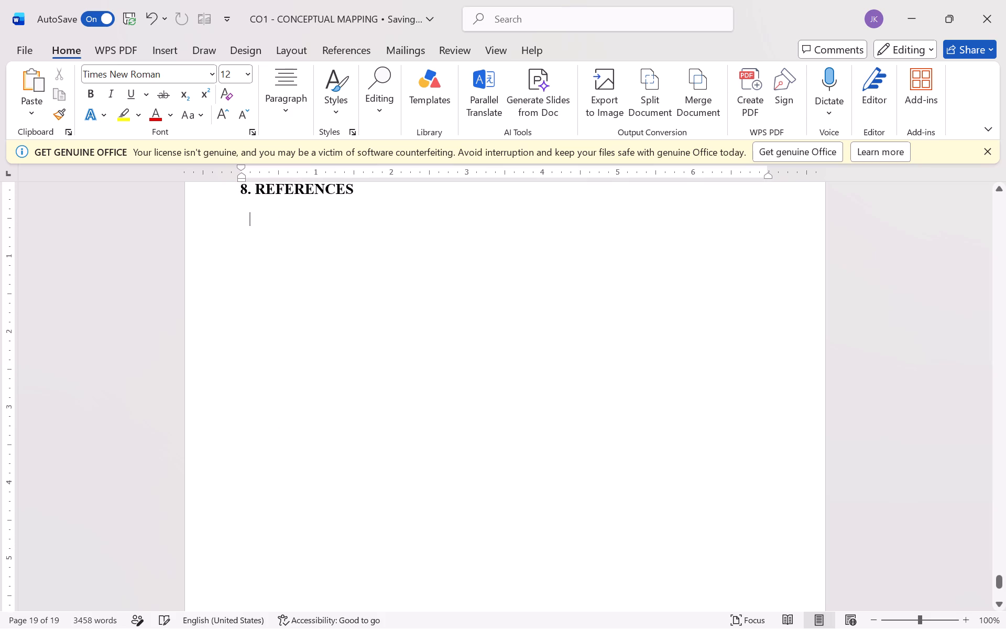
pyautogui.hotkey('ctrl', 'v')
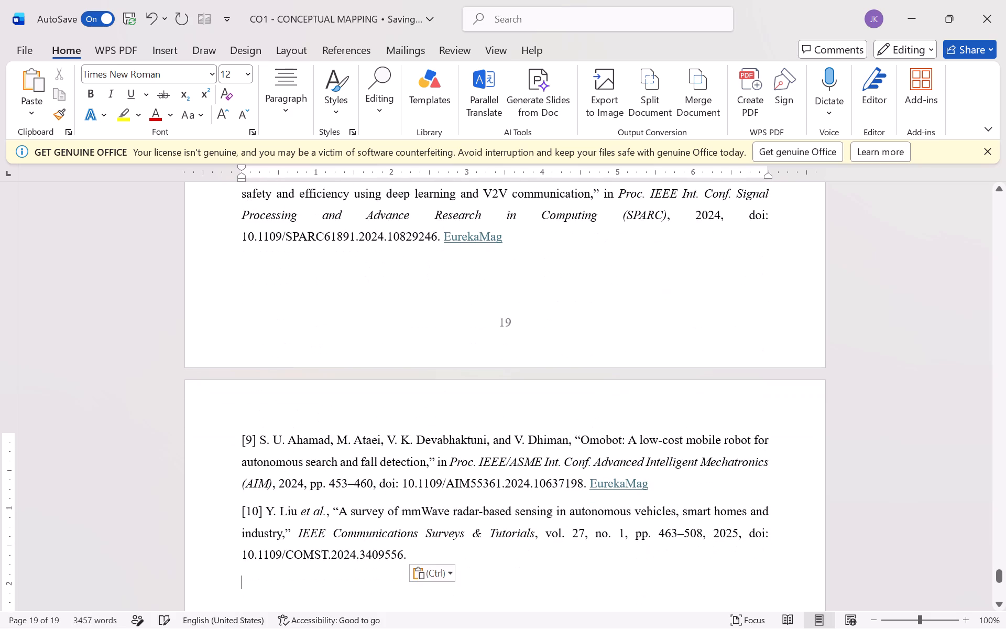
pyautogui.scroll(4, 396, 512)
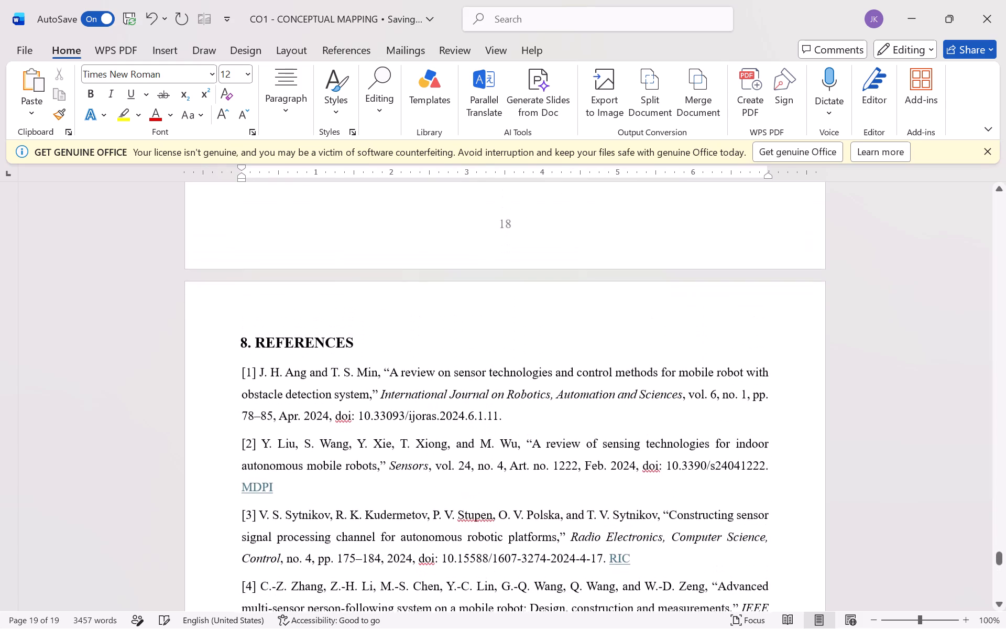
pyautogui.scroll(1, 396, 512)
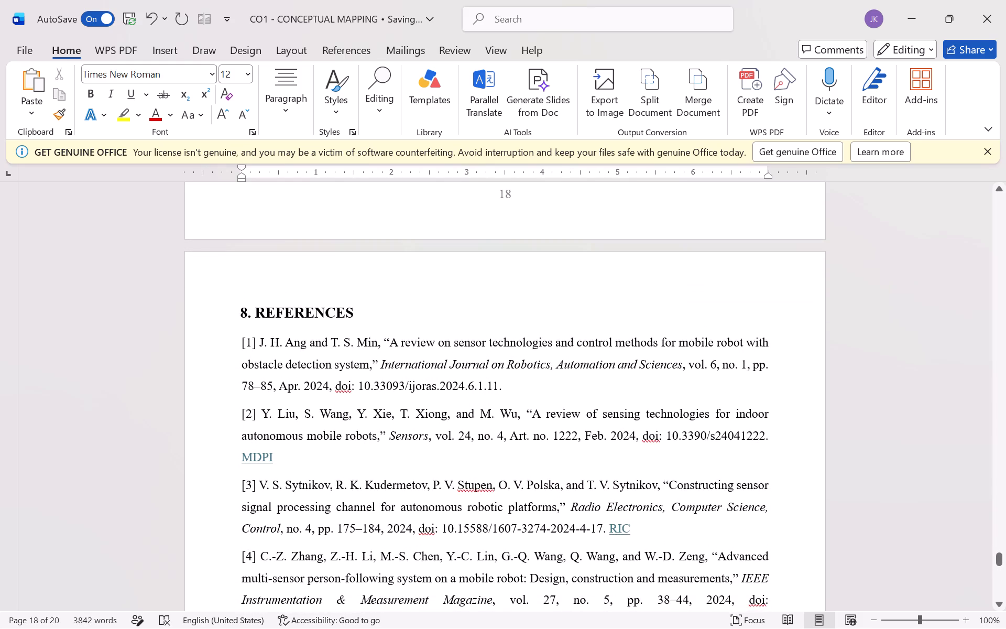
# Delete references [8] to [10] from the end of the pasted reference list.
pyautogui.scroll(-4, 635, 384)
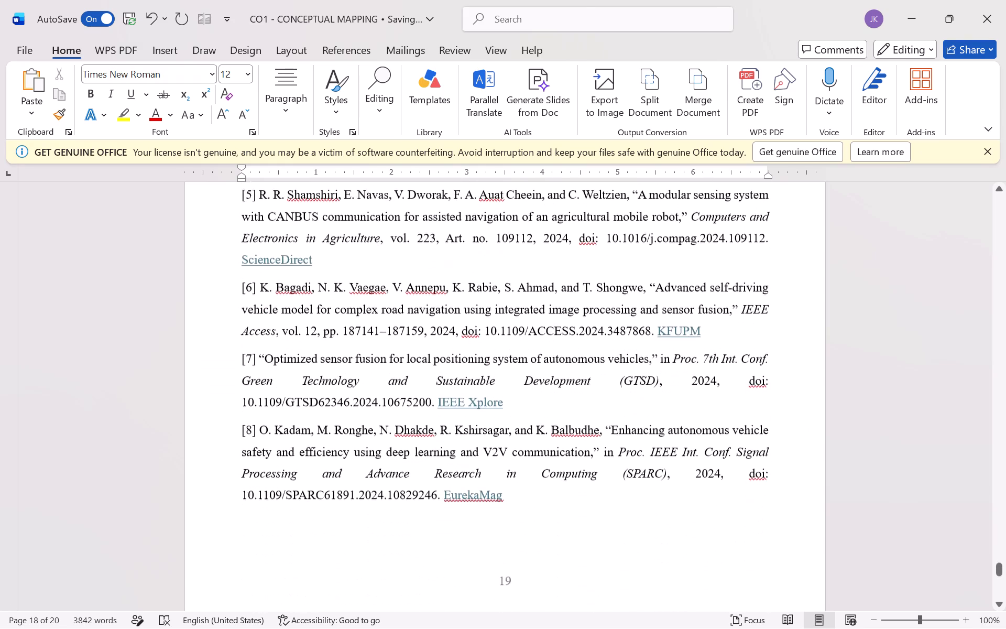
pyautogui.moveTo(240, 382); pyautogui.dragTo(331, 479)
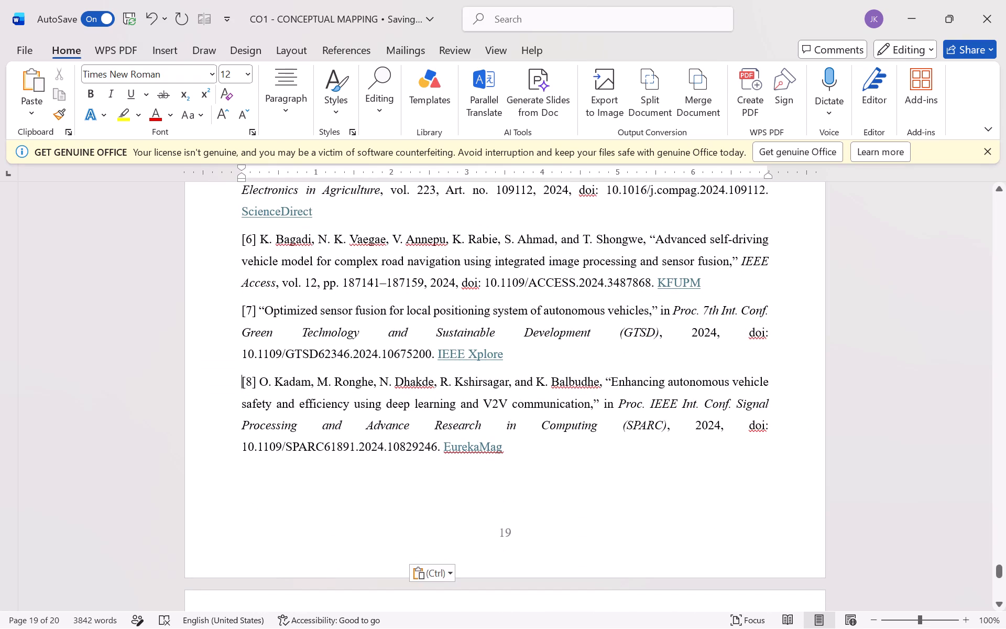
pyautogui.moveTo(331, 479); pyautogui.dragTo(455, 482)
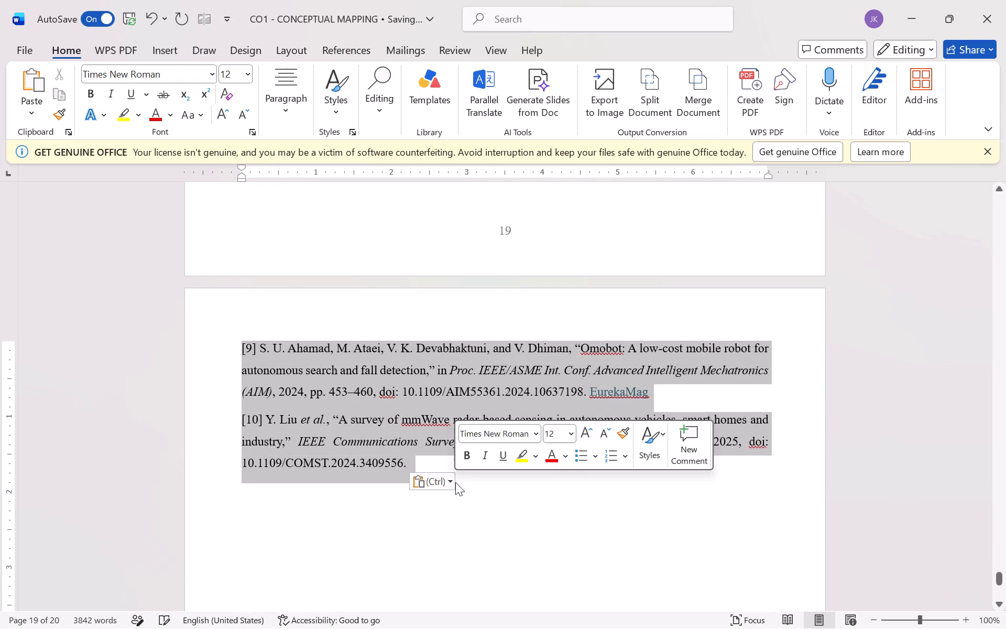
pyautogui.press('BackSpace')
# Review the remaining references [1] to [7] under "8. REFERENCES".
pyautogui.scroll(5, 455, 482)
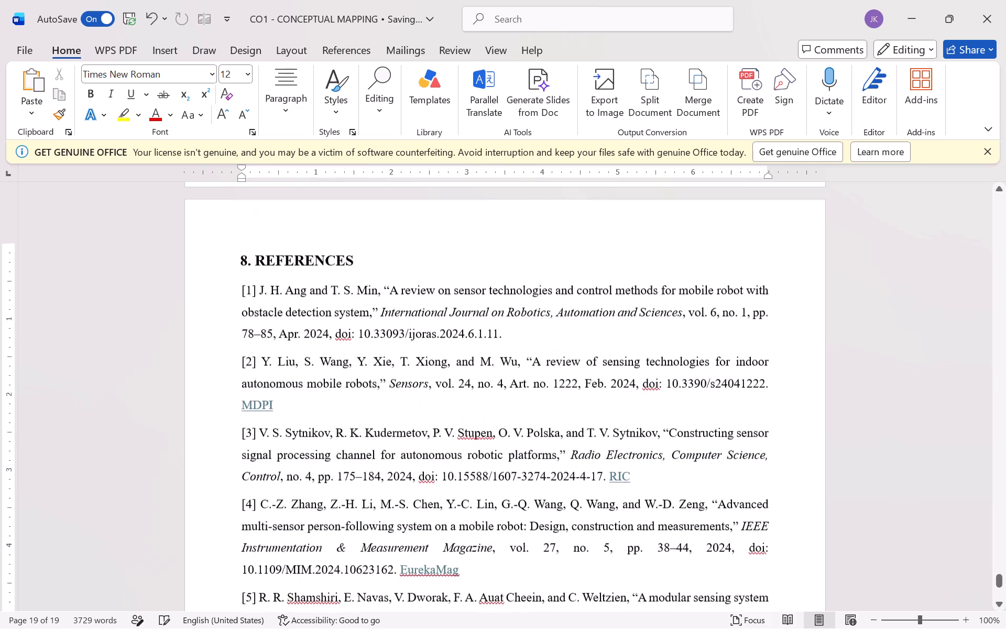
pyautogui.scroll(2, 455, 482)
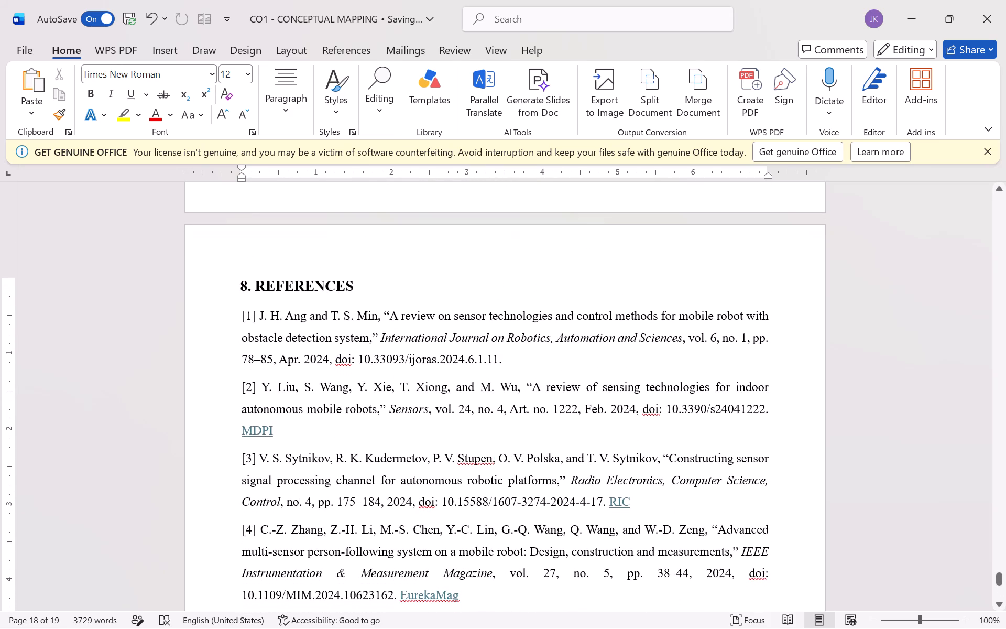
pyautogui.scroll(-2, 455, 482)
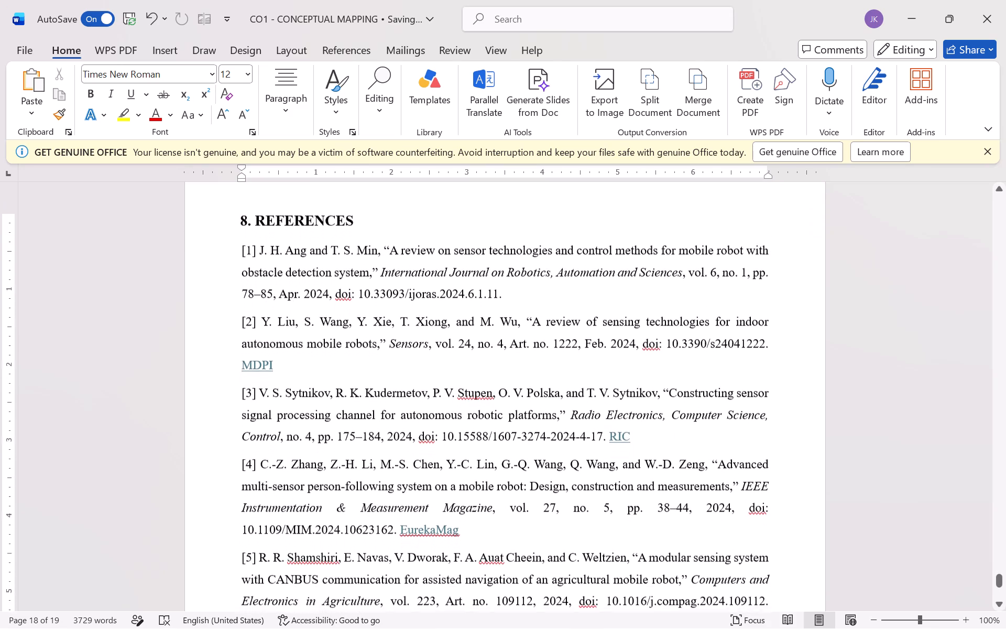
pyautogui.scroll(-2, 455, 482)
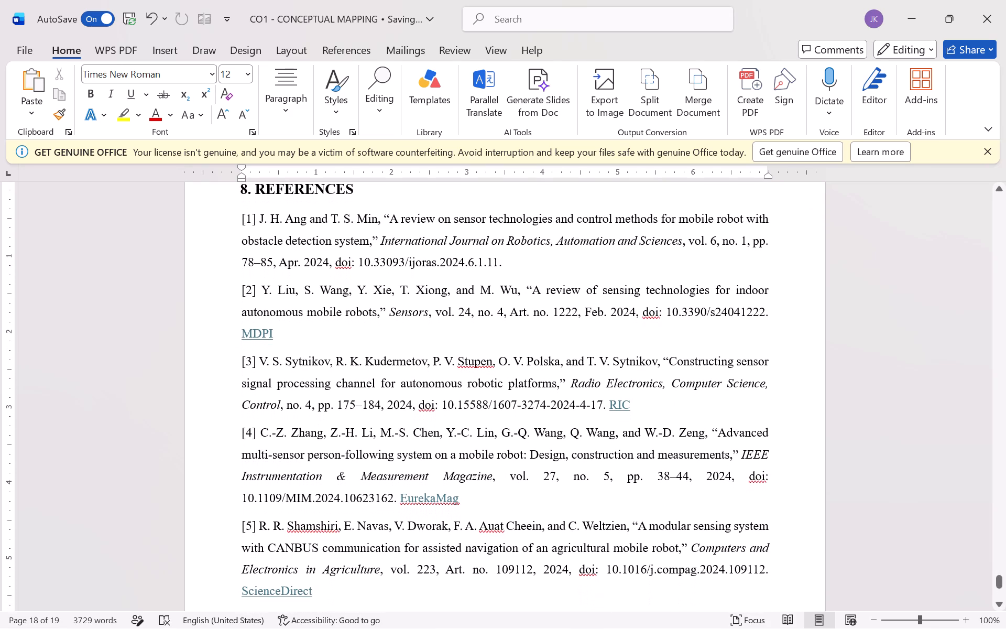
pyautogui.scroll(-2, 455, 482)
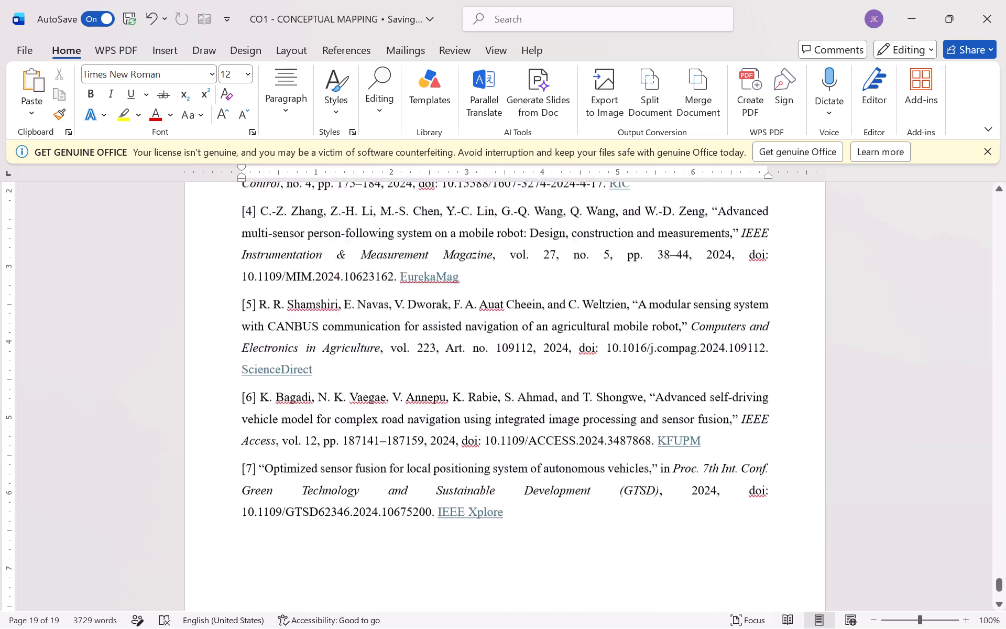
pyautogui.scroll(-1, 455, 482)
# Look back through the document, checking the cover page, the Abstract and the Contents page.
pyautogui.scroll(9, 455, 482)
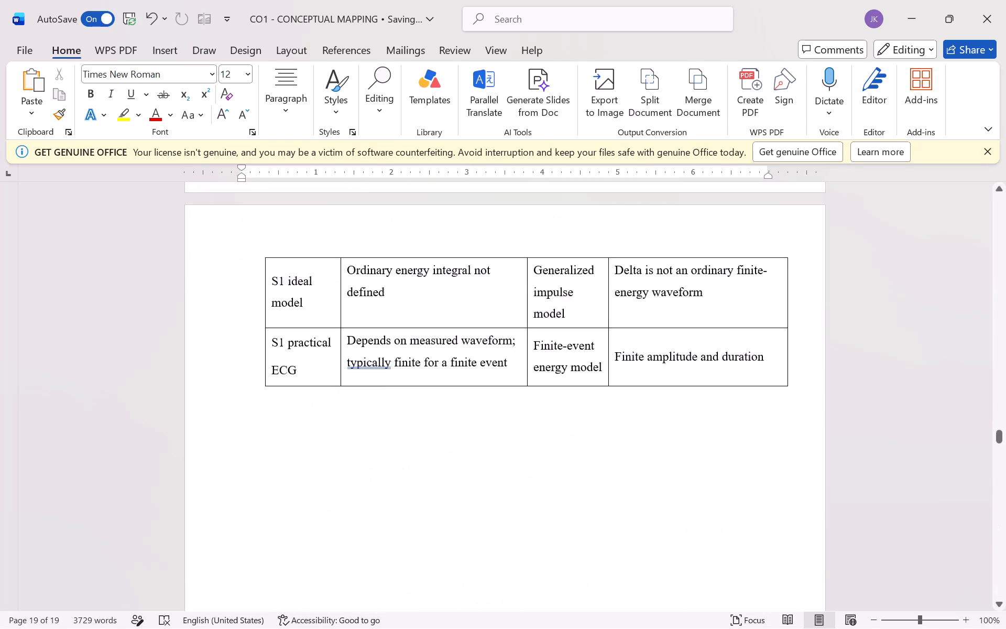
pyautogui.scroll(-9, 455, 482)
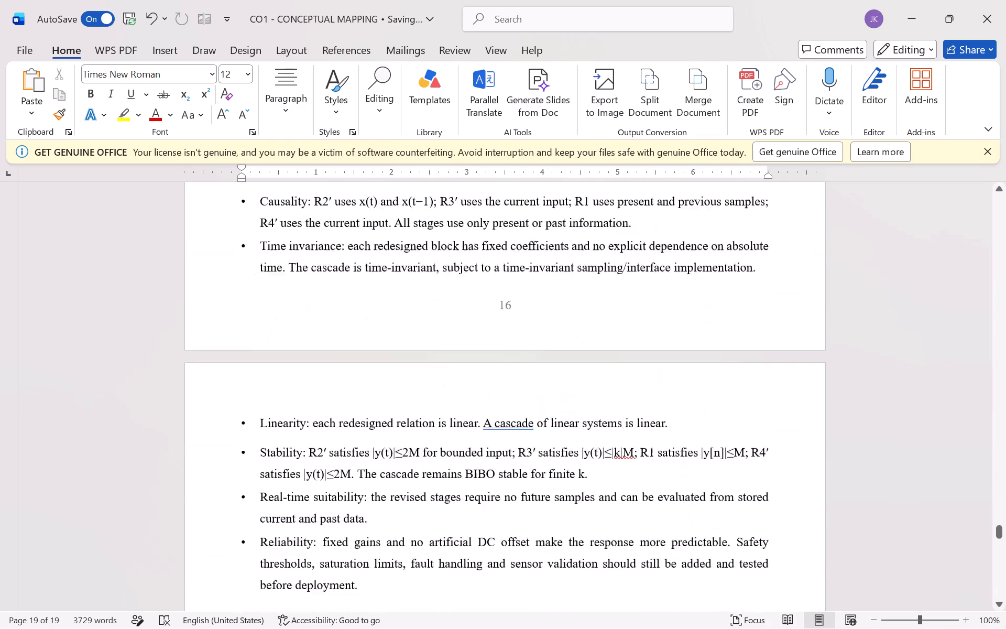
pyautogui.scroll(19, 455, 482)
pyautogui.scroll(14, 455, 482)
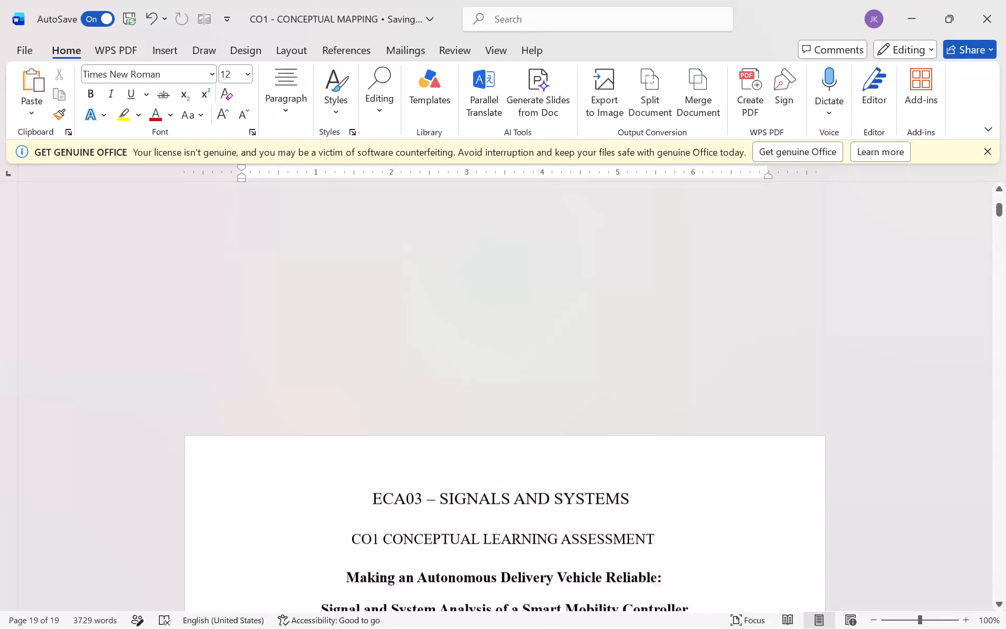
pyautogui.scroll(1, 455, 482)
pyautogui.scroll(-2, 455, 482)
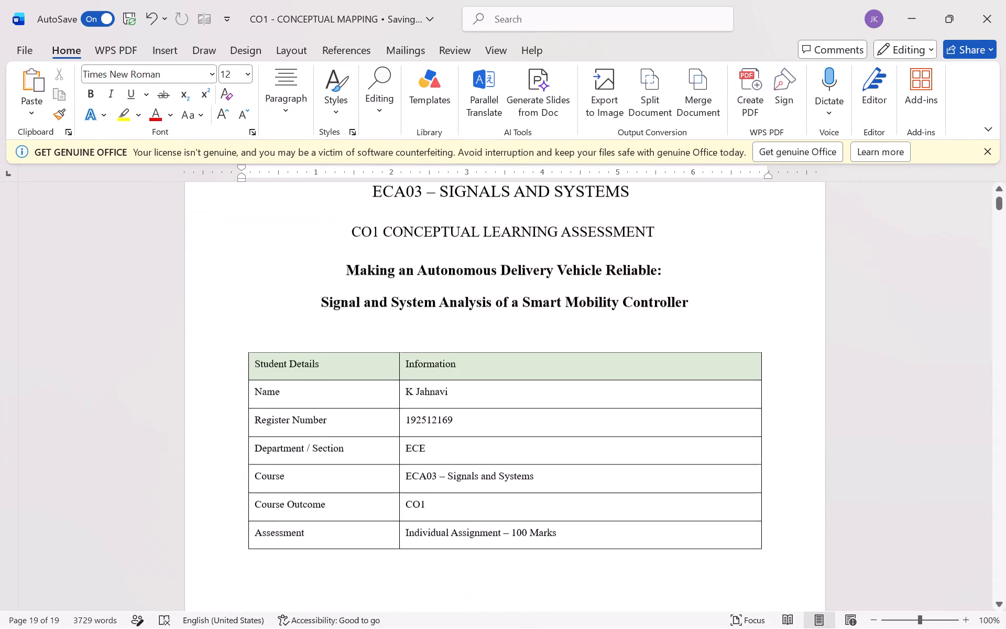
pyautogui.scroll(-4, 455, 482)
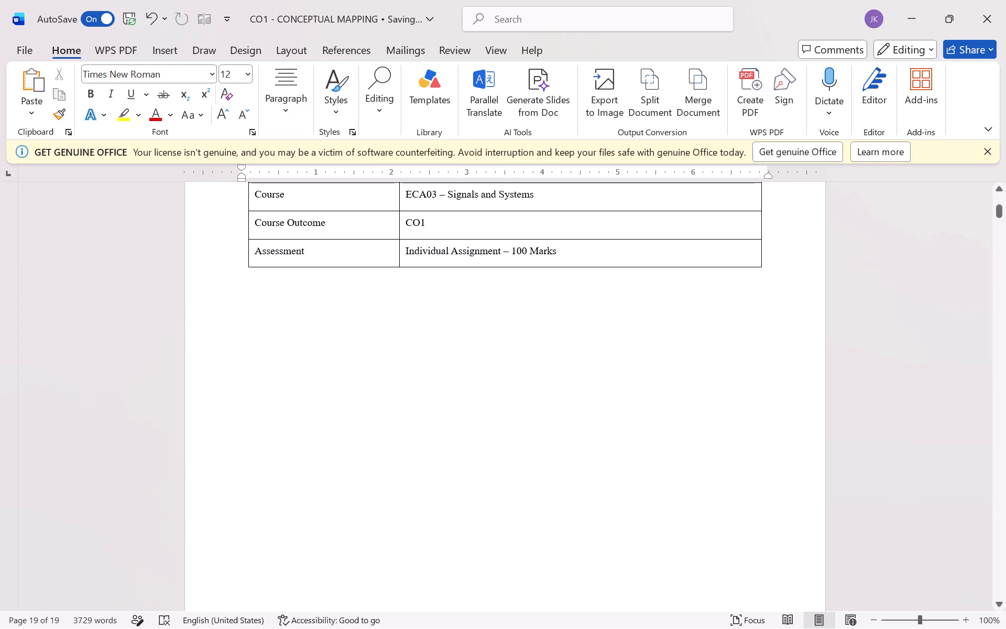
pyautogui.scroll(-3, 455, 482)
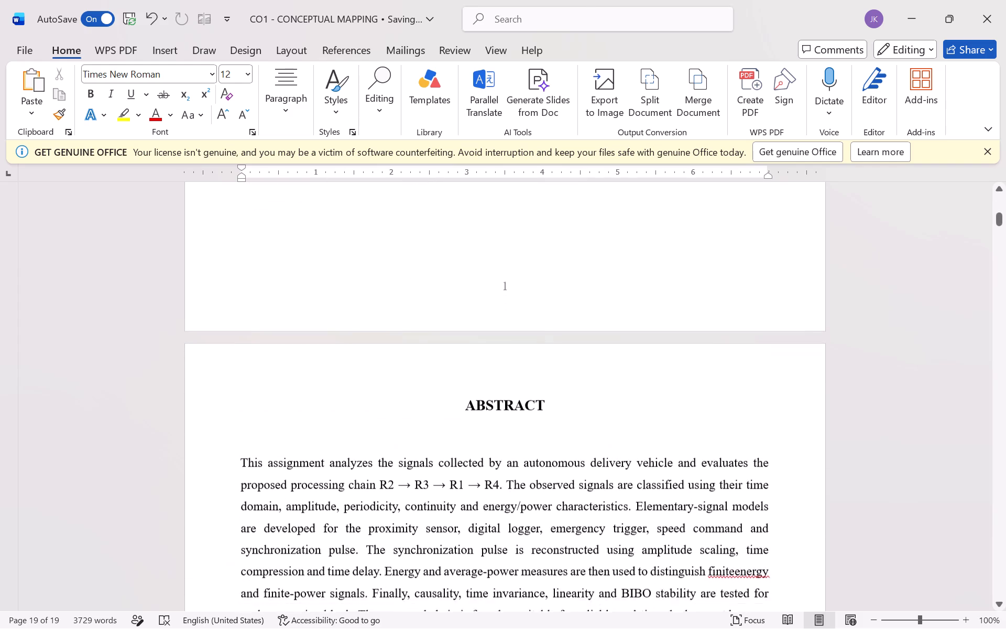
pyautogui.scroll(-3, 455, 482)
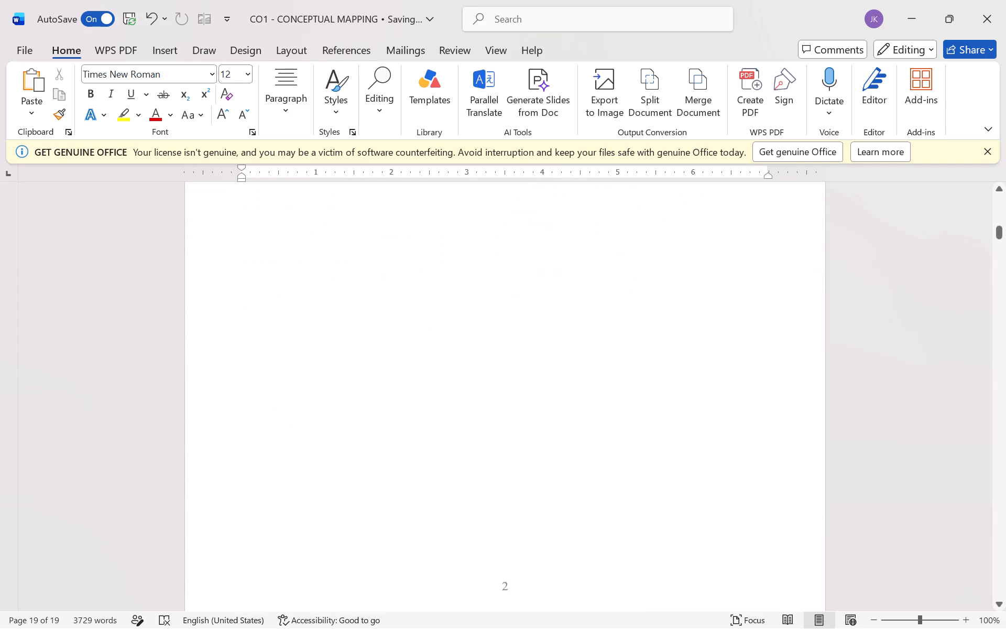
pyautogui.scroll(-1, 455, 482)
pyautogui.scroll(3, 455, 482)
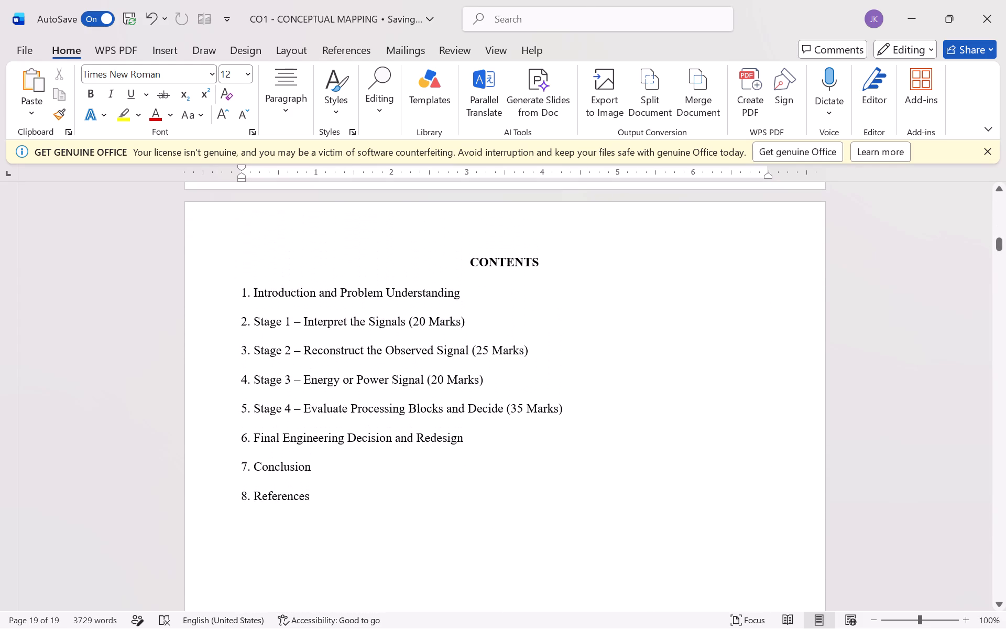
# Delete the bracketed marks from the Stage 1, Stage 2, Stage 3 and Stage 4 entries on the Contents page.
pyautogui.moveTo(486, 320); pyautogui.dragTo(417, 314)
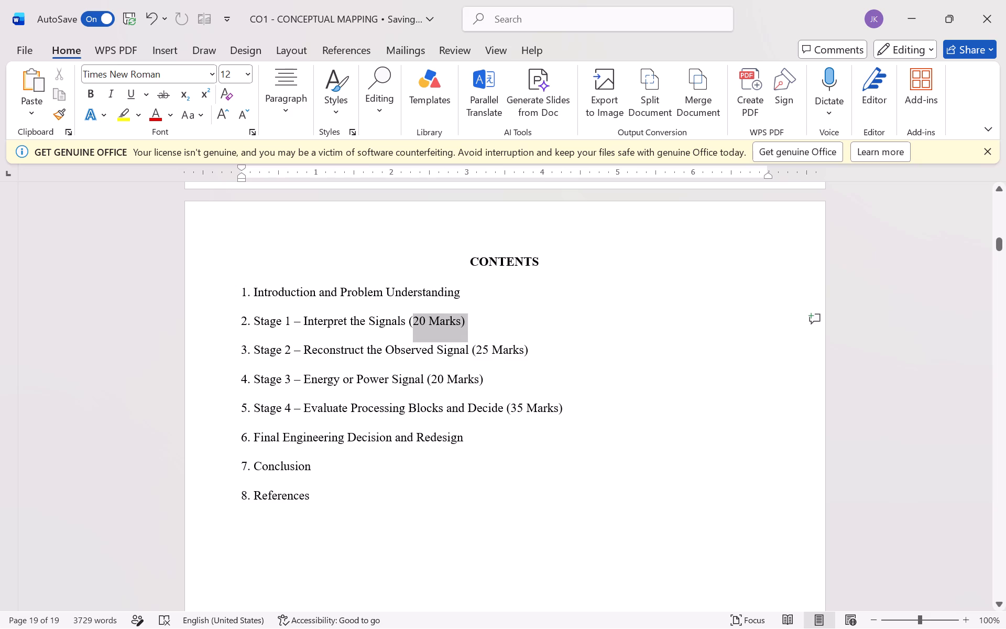
pyautogui.moveTo(417, 314); pyautogui.dragTo(408, 314)
pyautogui.press('BackSpace')
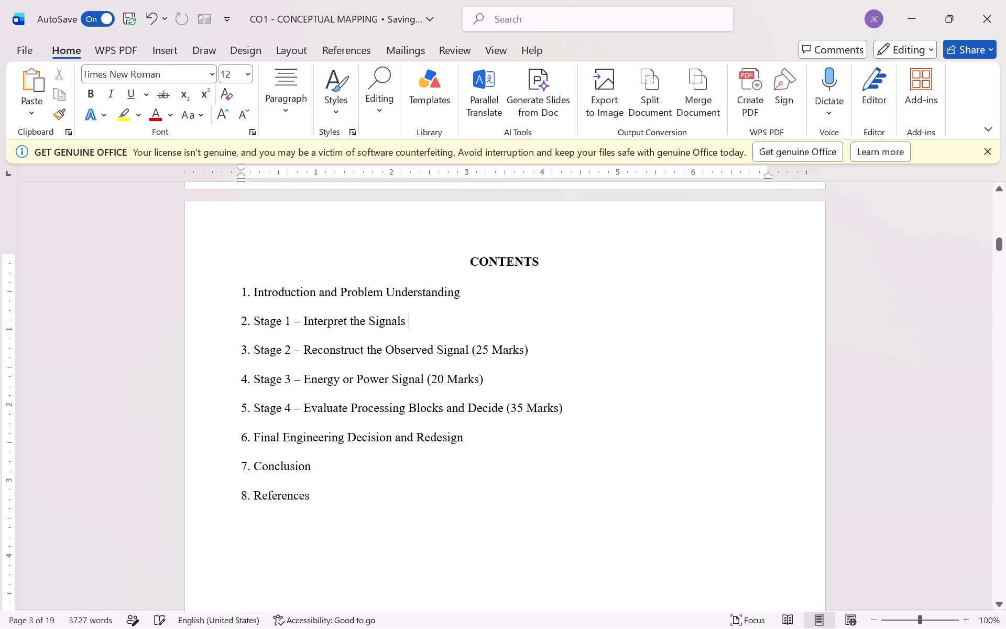
pyautogui.moveTo(538, 348); pyautogui.dragTo(473, 350)
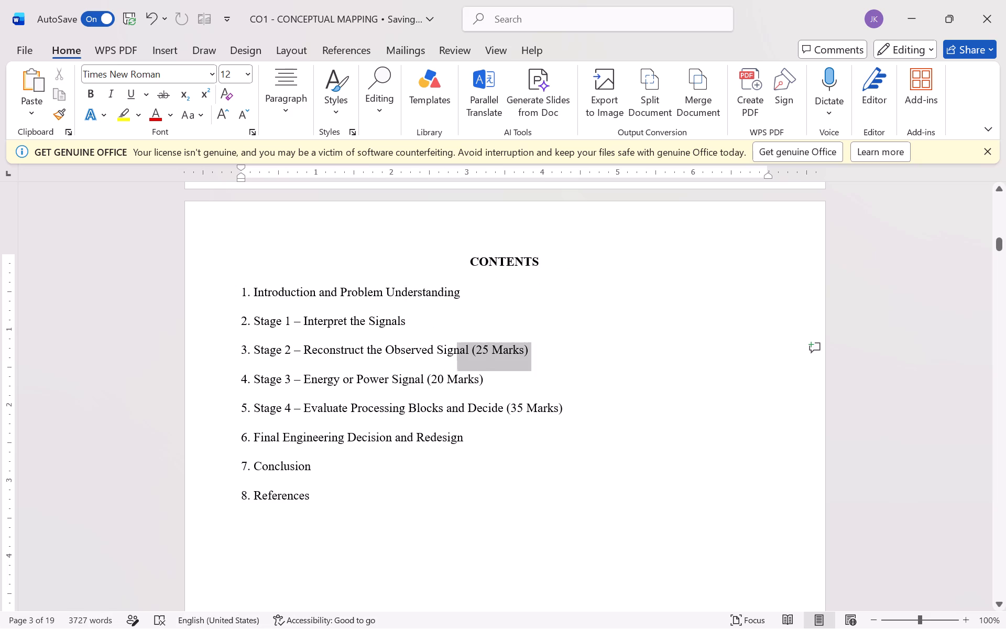
pyautogui.moveTo(473, 350); pyautogui.dragTo(472, 351)
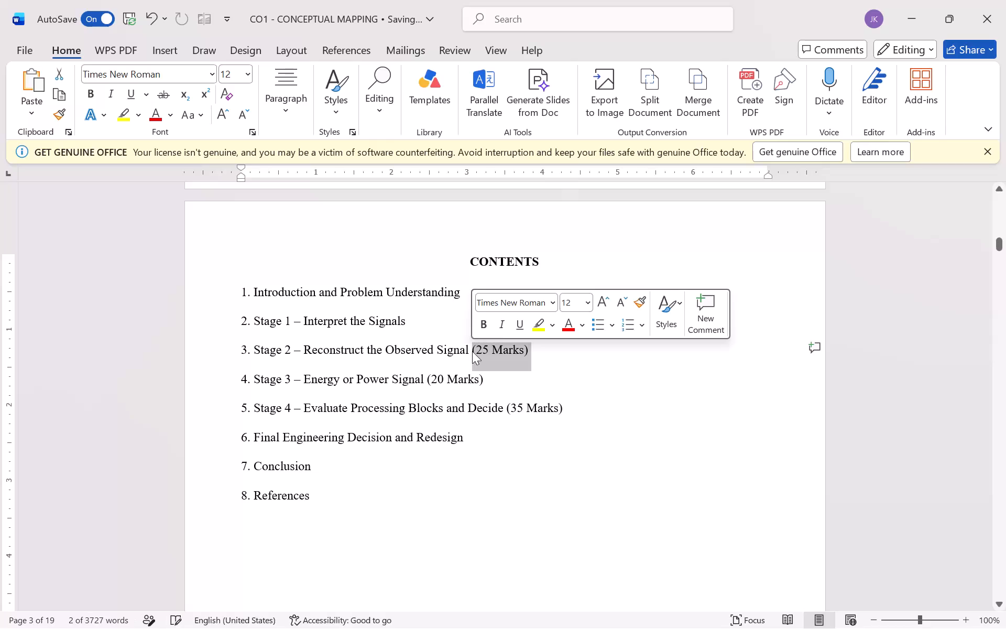
pyautogui.press('BackSpace')
pyautogui.moveTo(496, 375); pyautogui.dragTo(438, 378)
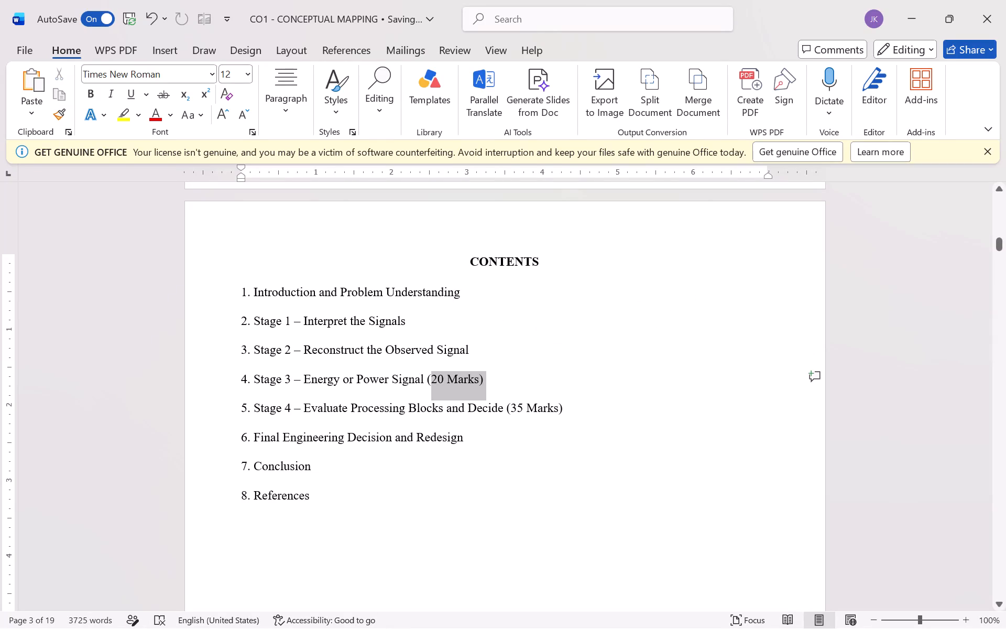
pyautogui.moveTo(438, 378); pyautogui.dragTo(429, 377)
pyautogui.press('BackSpace')
pyautogui.moveTo(567, 408); pyautogui.dragTo(560, 407)
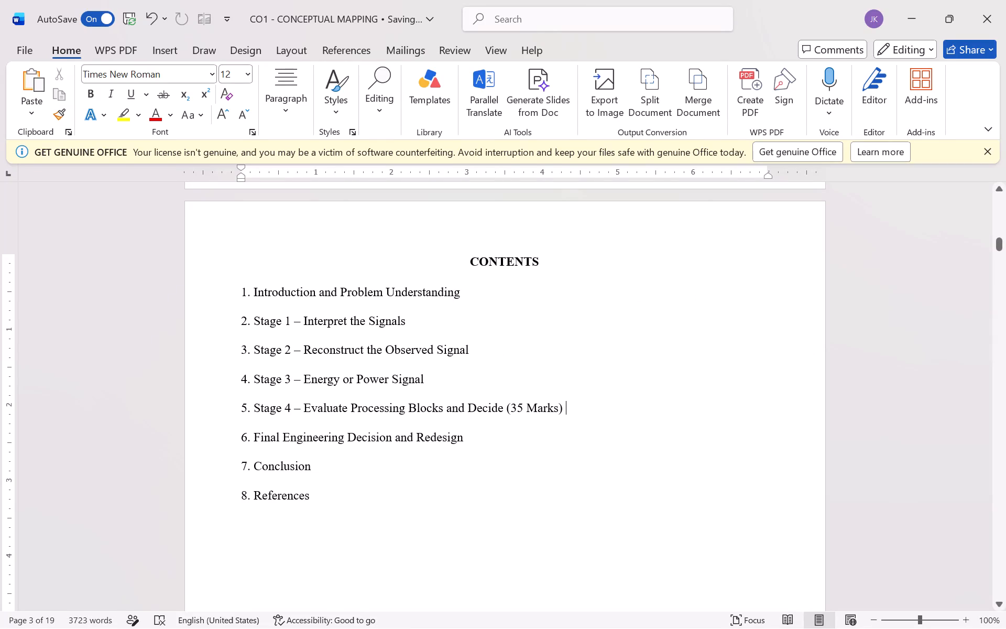
pyautogui.moveTo(560, 407); pyautogui.dragTo(506, 403)
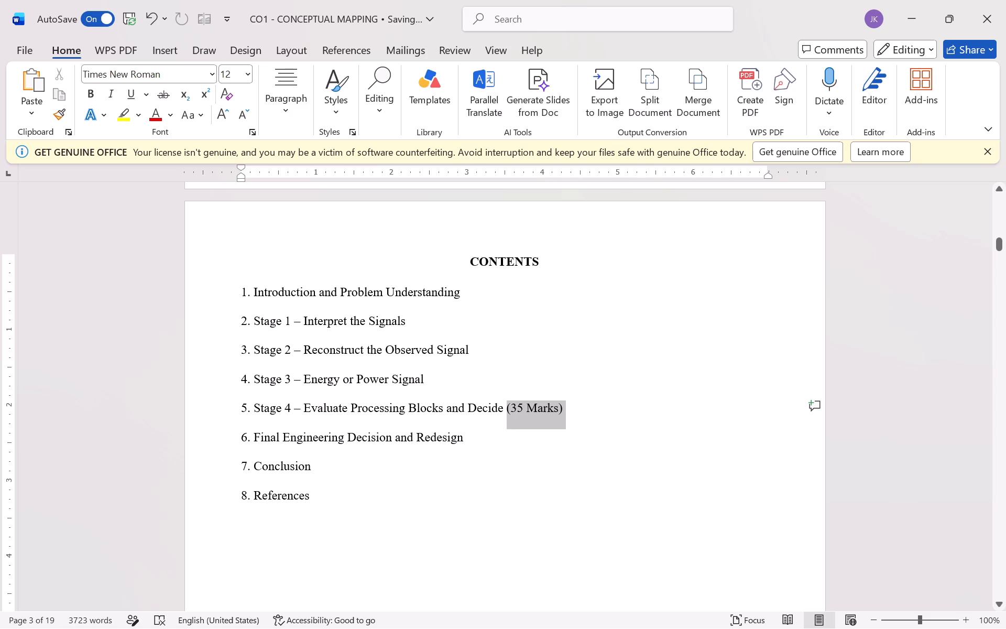
pyautogui.moveTo(506, 403); pyautogui.dragTo(506, 403)
pyautogui.press('BackSpace')
# Delete the last bullet, on the interpretation of S4, from section "1.1 Assumptions and limits of the supplied data".
pyautogui.scroll(-1, 506, 403)
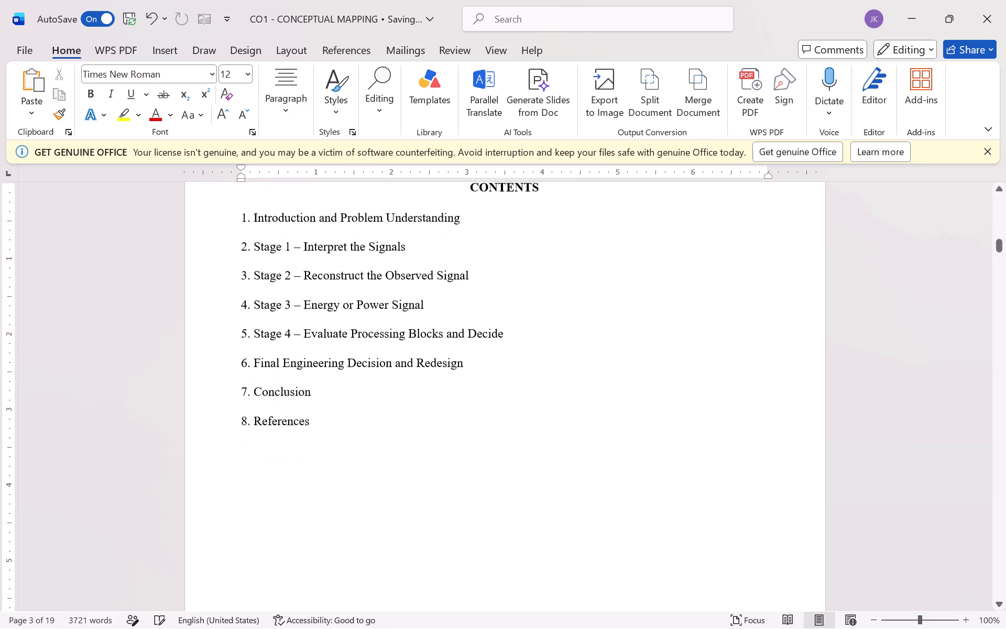
pyautogui.scroll(-2, 506, 403)
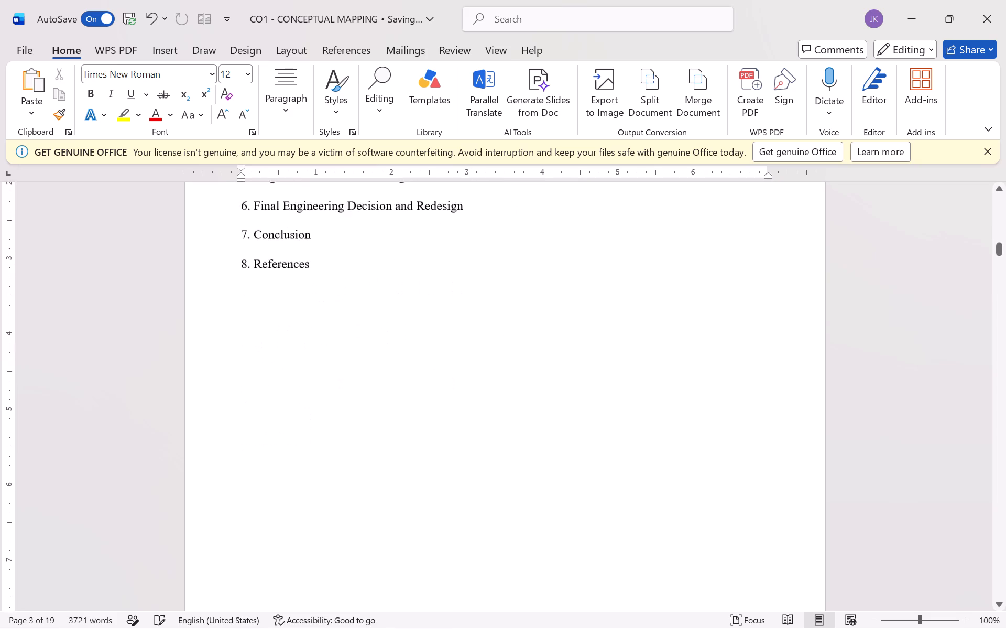
pyautogui.scroll(-2, 506, 403)
pyautogui.scroll(4, 506, 403)
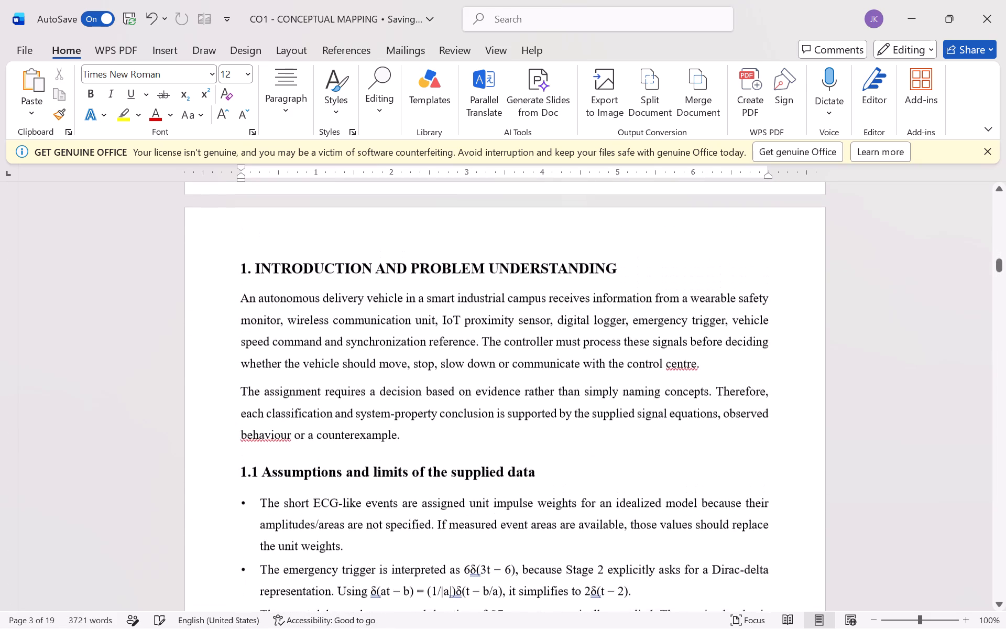
pyautogui.scroll(-3, 506, 403)
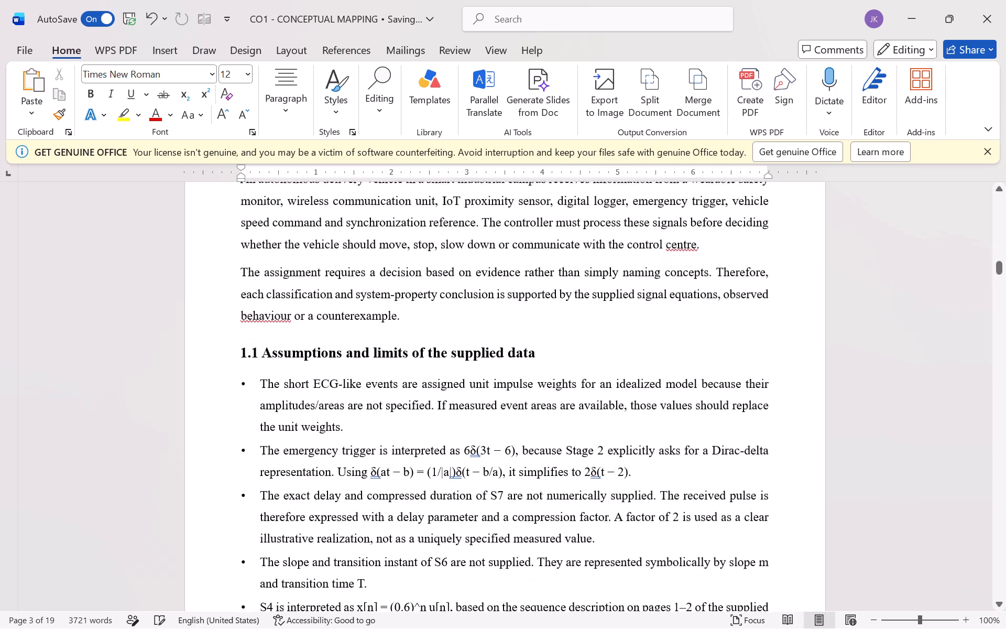
pyautogui.scroll(-2, 506, 403)
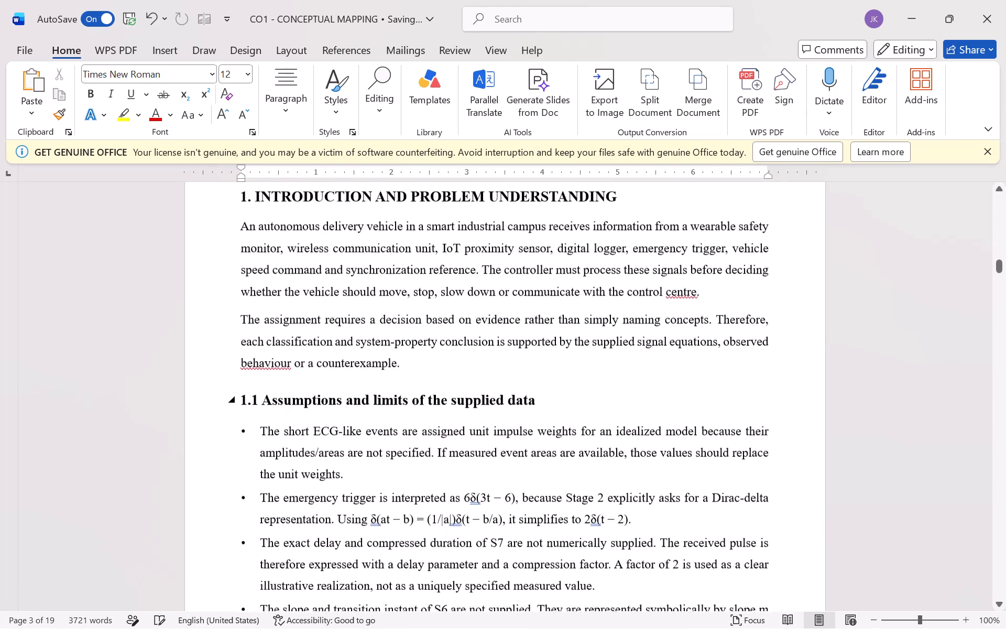
pyautogui.scroll(2, 506, 403)
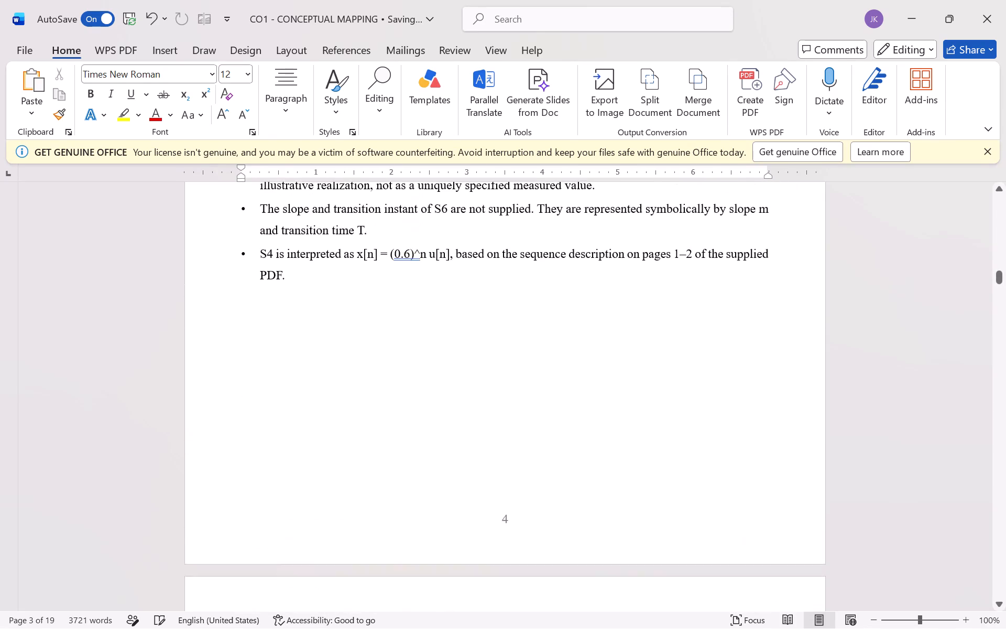
pyautogui.scroll(3, 506, 403)
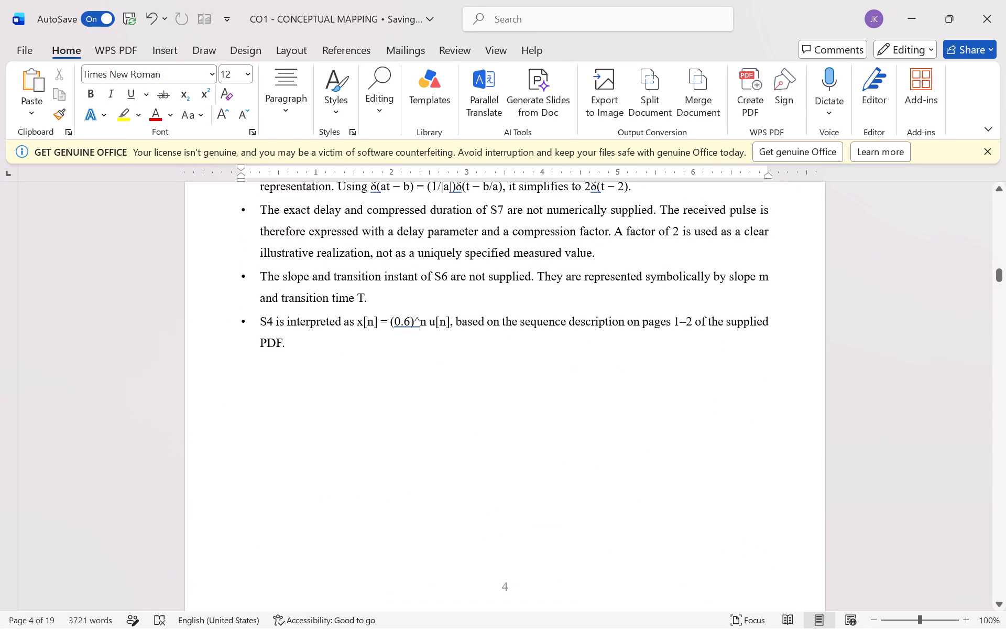
pyautogui.moveTo(259, 317); pyautogui.dragTo(260, 318)
pyautogui.moveTo(260, 318); pyautogui.dragTo(293, 340)
pyautogui.press('BackSpace')
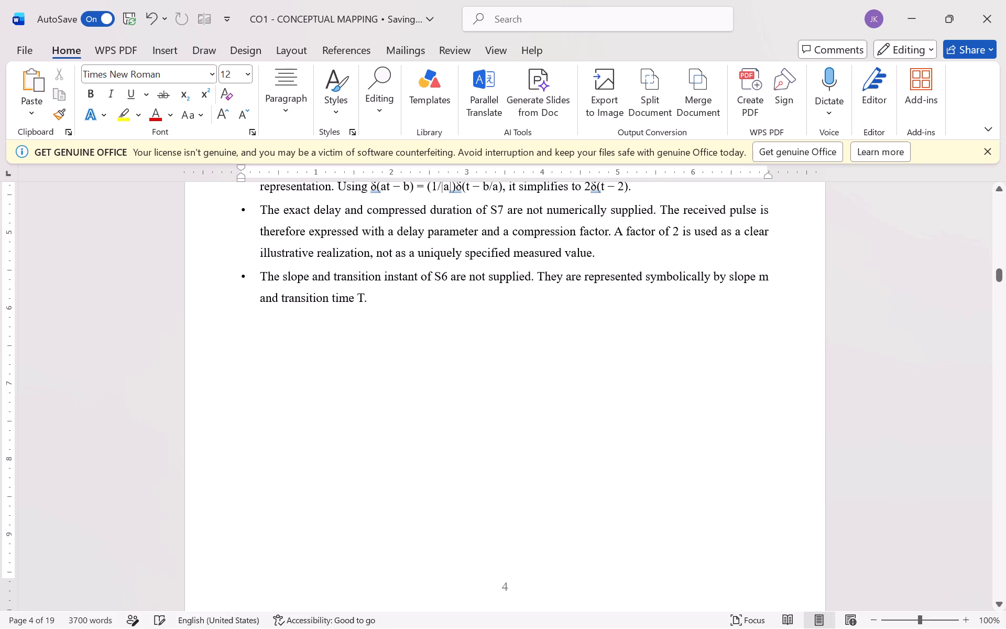
# Review the pages from Stage 1 through the References, checking headings, tables and page flow.
pyautogui.scroll(-4, 293, 340)
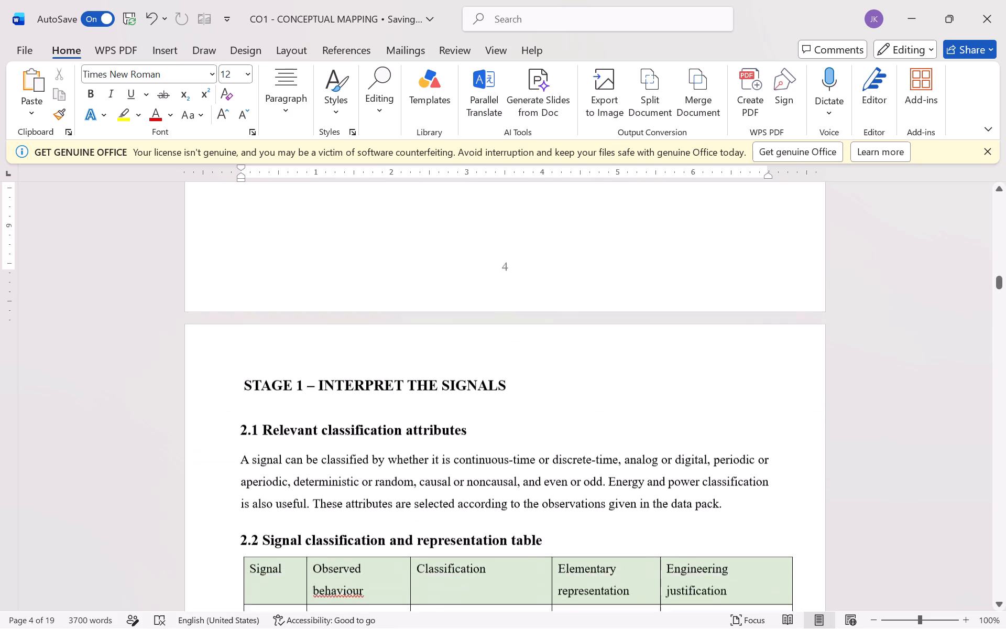
pyautogui.scroll(-1, 293, 340)
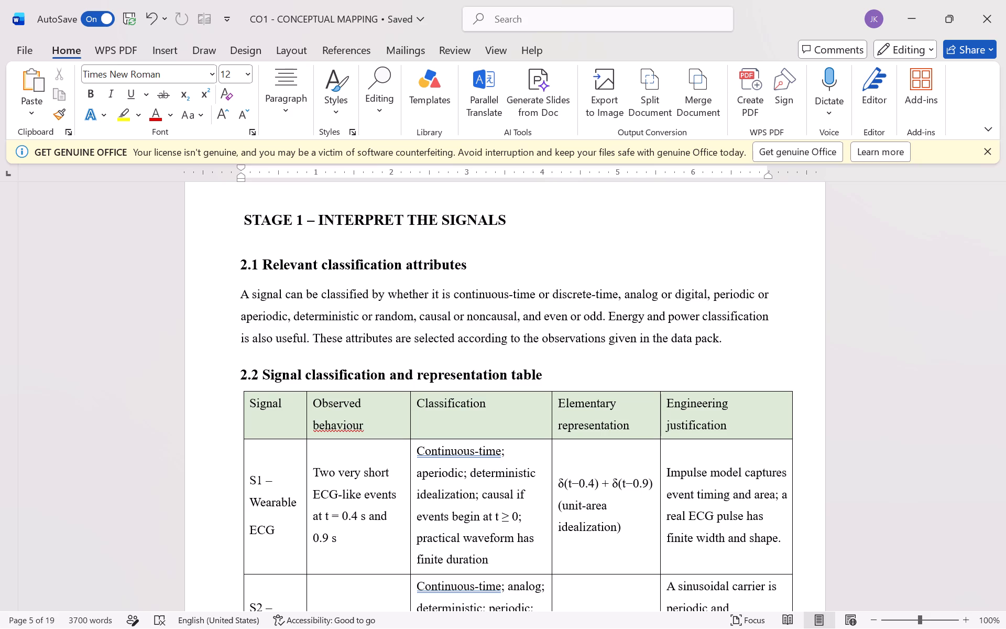
pyautogui.scroll(-4, 293, 340)
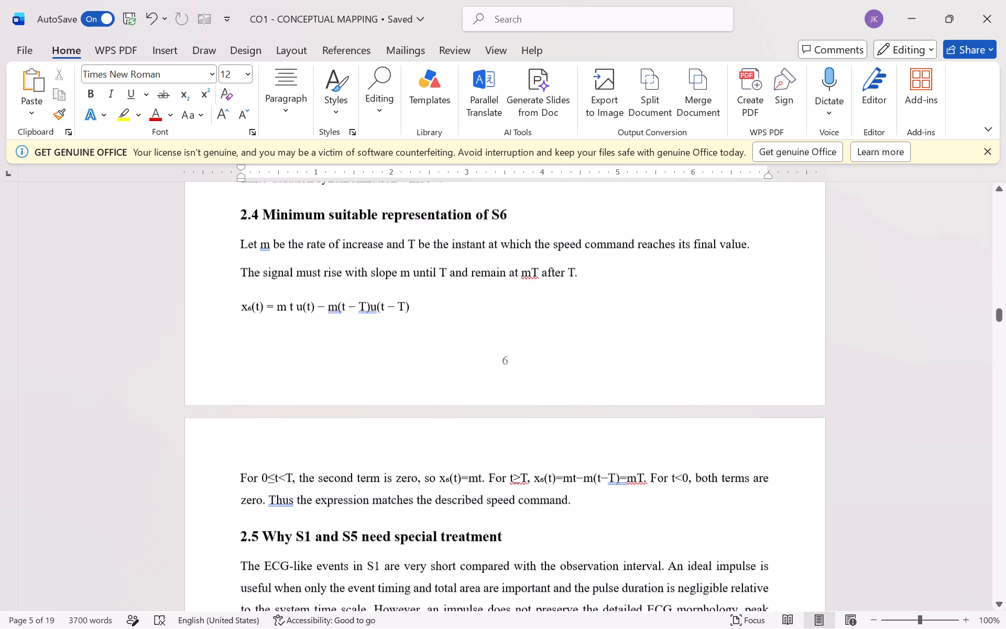
pyautogui.scroll(-5, 293, 340)
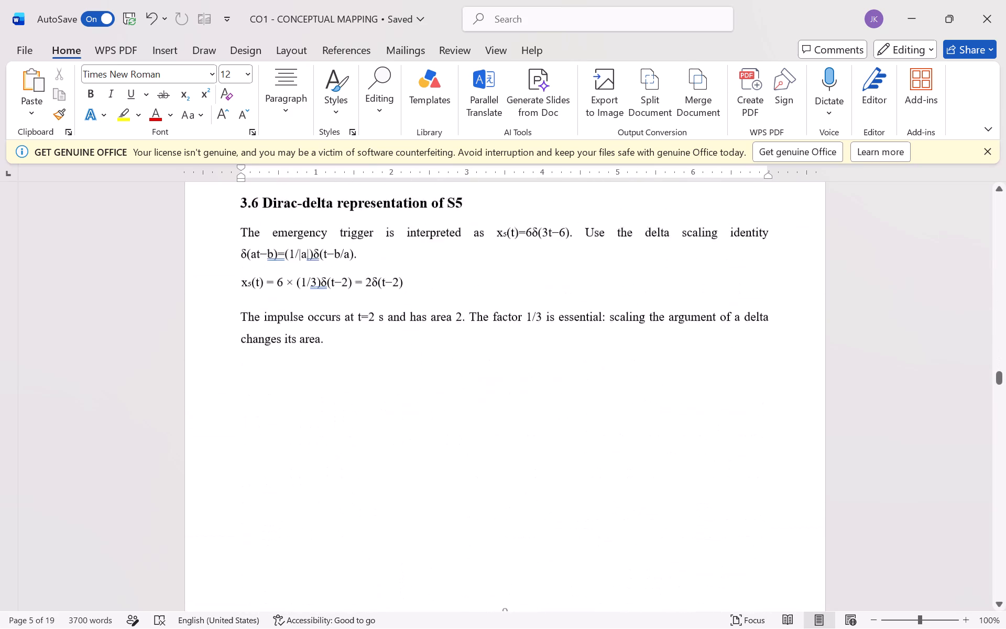
pyautogui.scroll(-3, 293, 340)
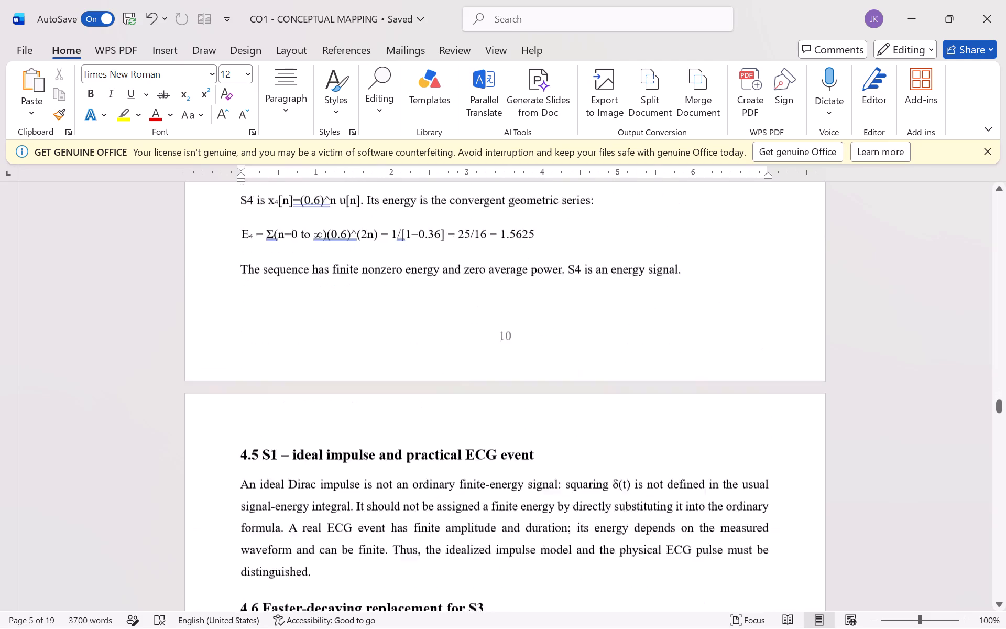
pyautogui.scroll(-3, 293, 340)
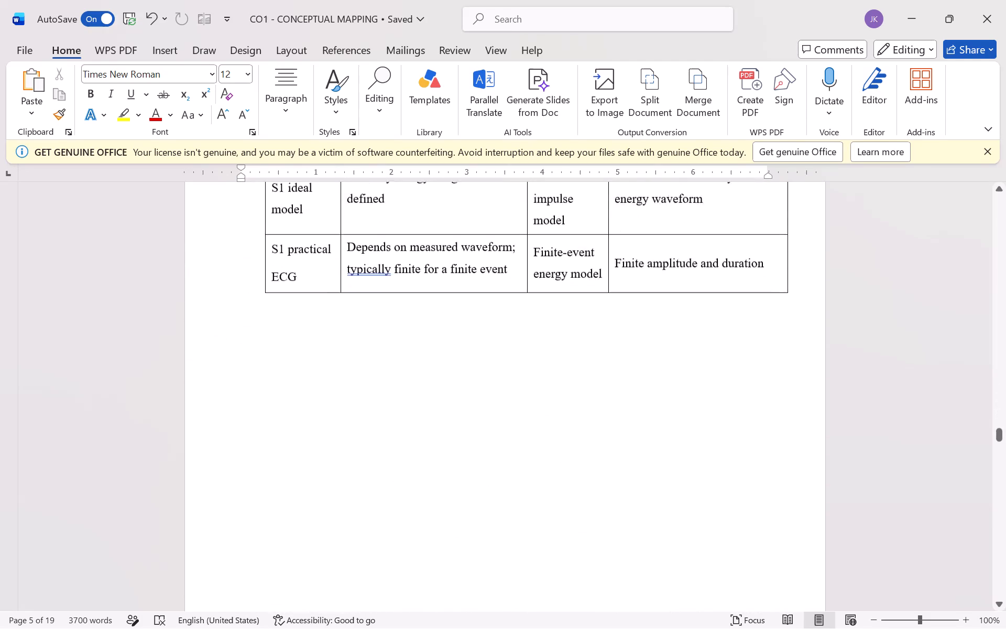
pyautogui.scroll(-4, 293, 340)
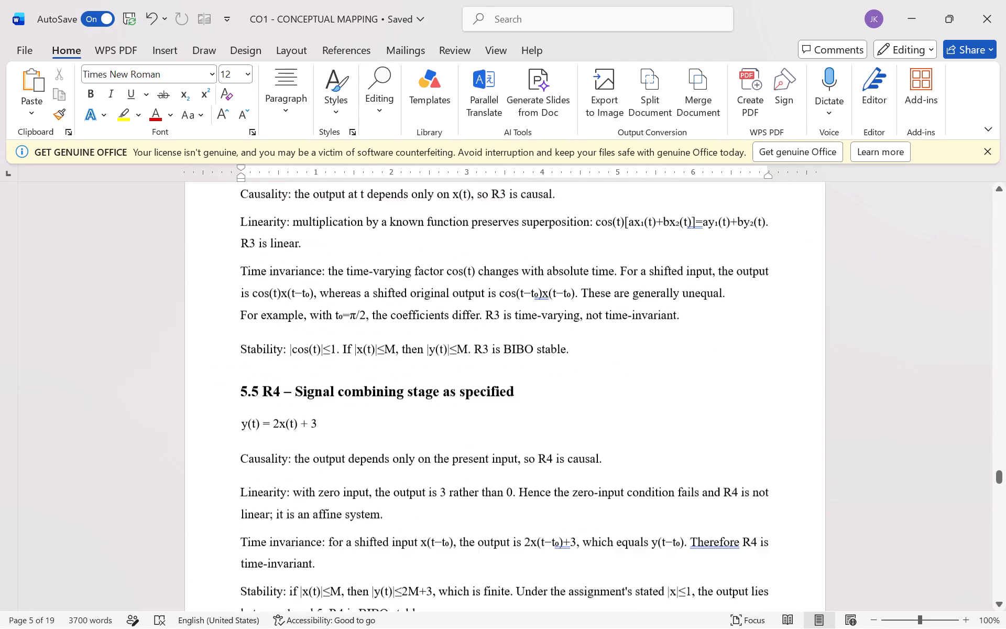
pyautogui.scroll(-3, 293, 340)
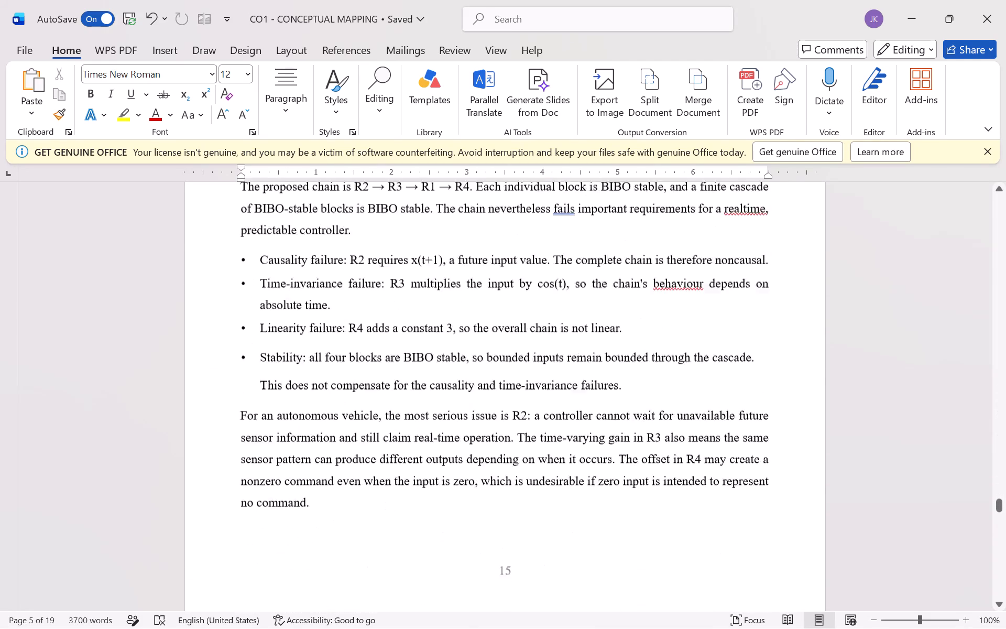
pyautogui.scroll(-2, 293, 340)
pyautogui.scroll(10, 293, 340)
pyautogui.scroll(-1, 293, 340)
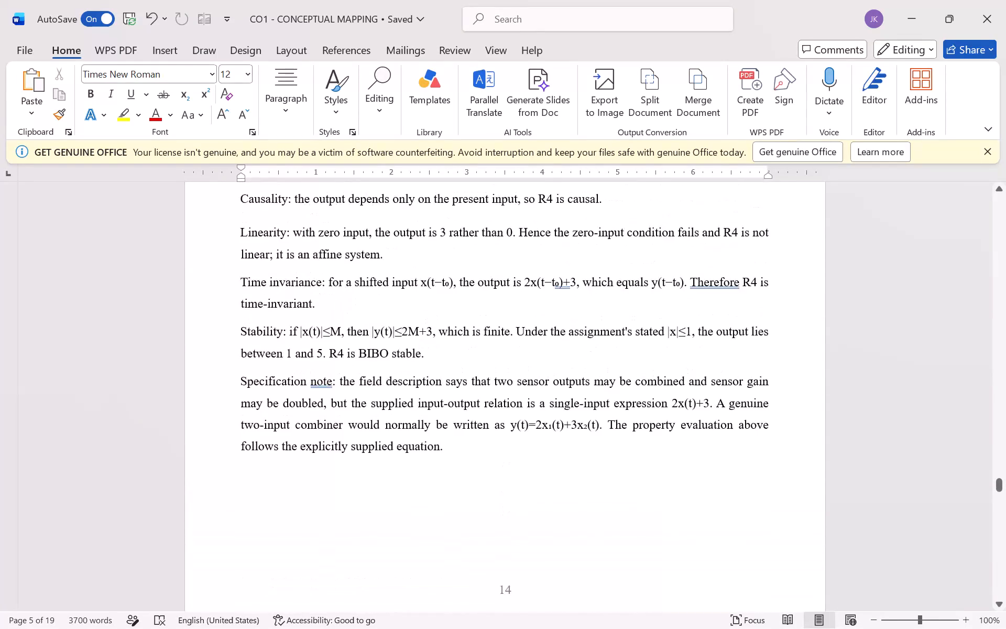
pyautogui.scroll(-5, 293, 340)
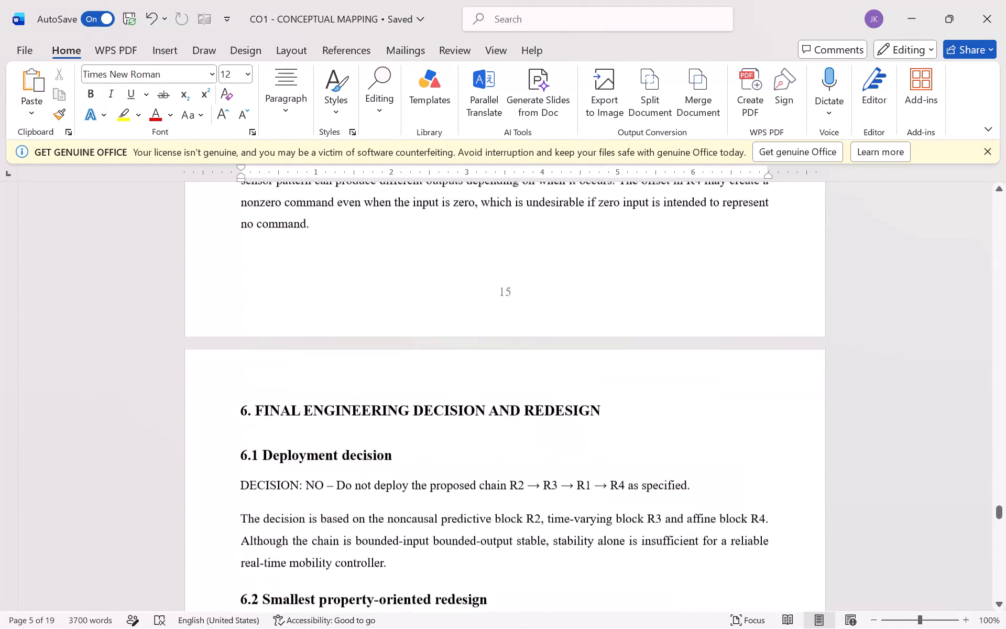
pyautogui.scroll(-3, 293, 340)
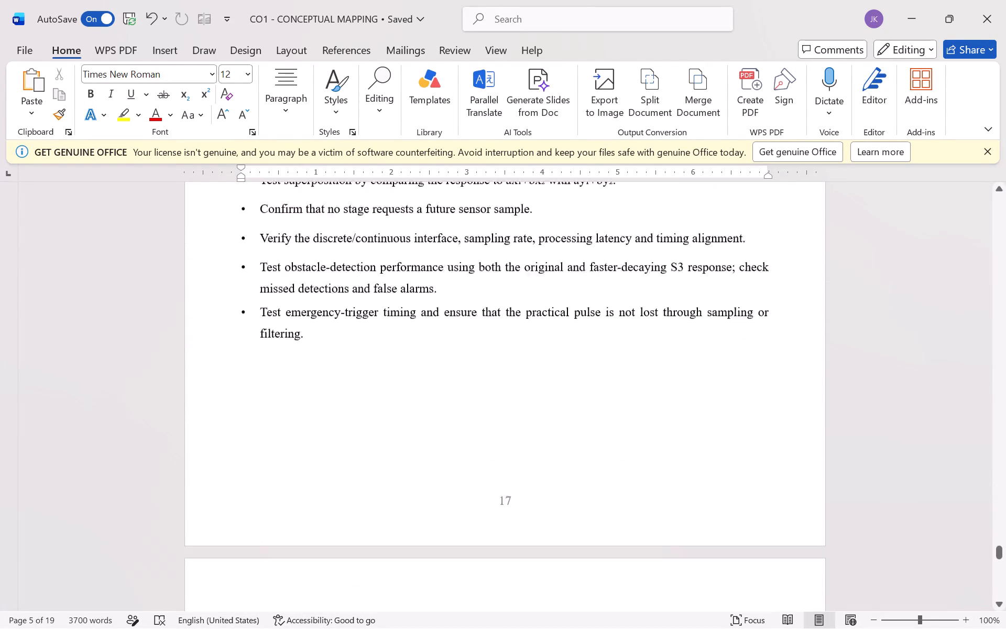
pyautogui.scroll(-3, 293, 340)
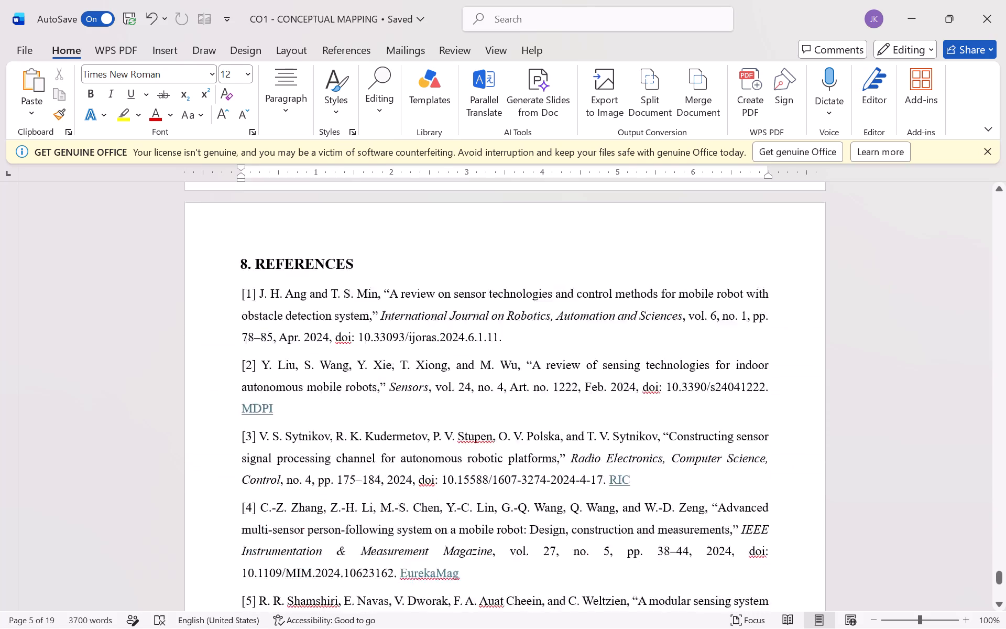
pyautogui.scroll(-2, 293, 340)
pyautogui.scroll(8, 293, 340)
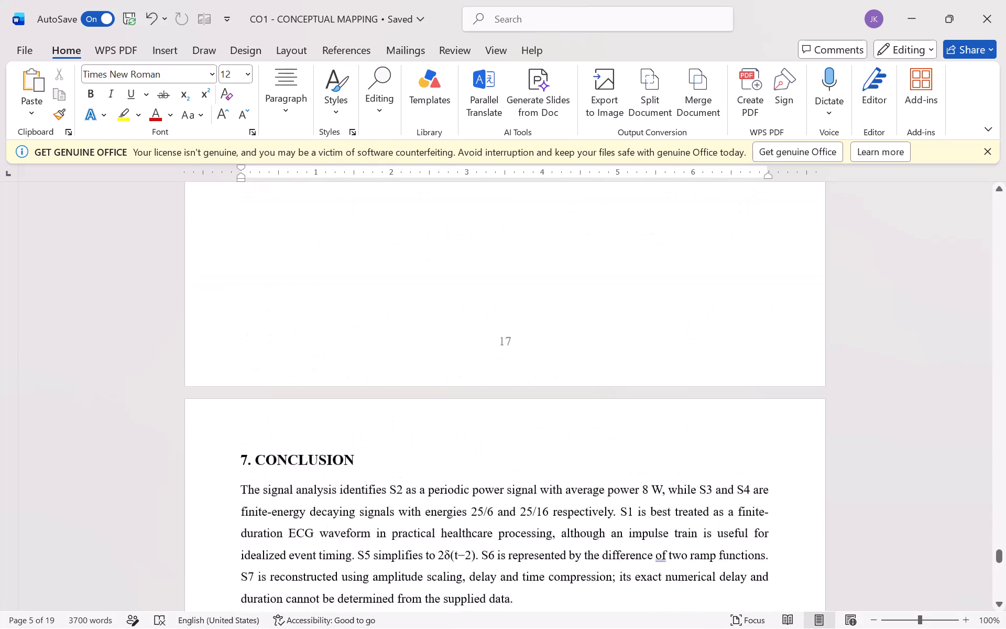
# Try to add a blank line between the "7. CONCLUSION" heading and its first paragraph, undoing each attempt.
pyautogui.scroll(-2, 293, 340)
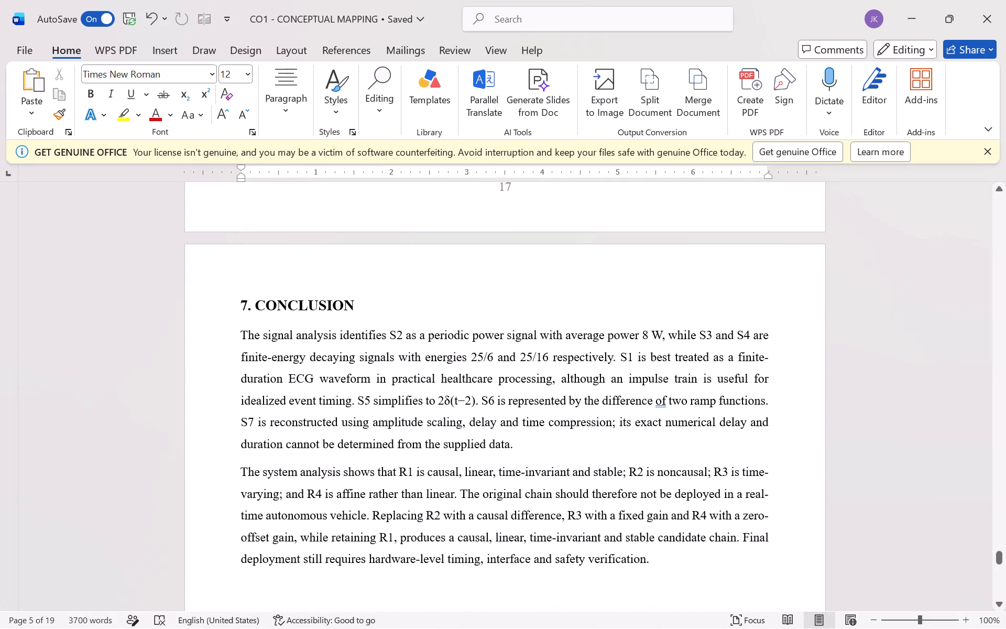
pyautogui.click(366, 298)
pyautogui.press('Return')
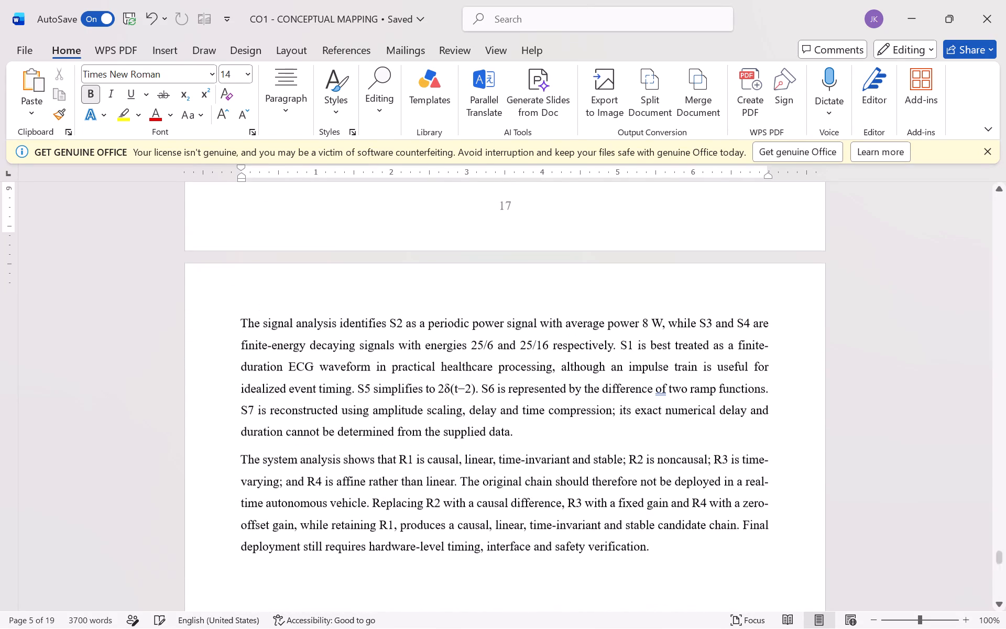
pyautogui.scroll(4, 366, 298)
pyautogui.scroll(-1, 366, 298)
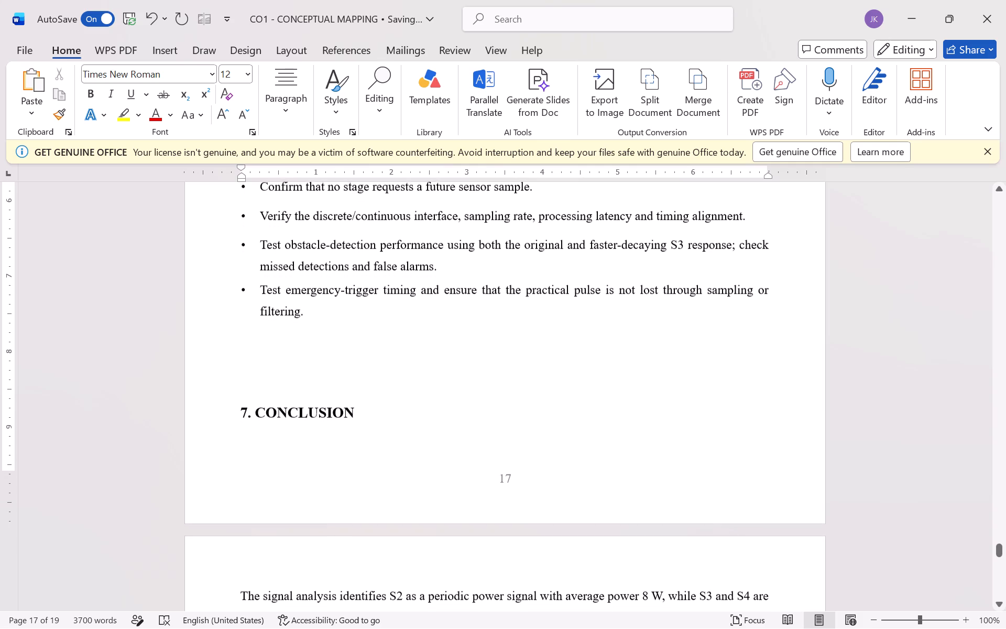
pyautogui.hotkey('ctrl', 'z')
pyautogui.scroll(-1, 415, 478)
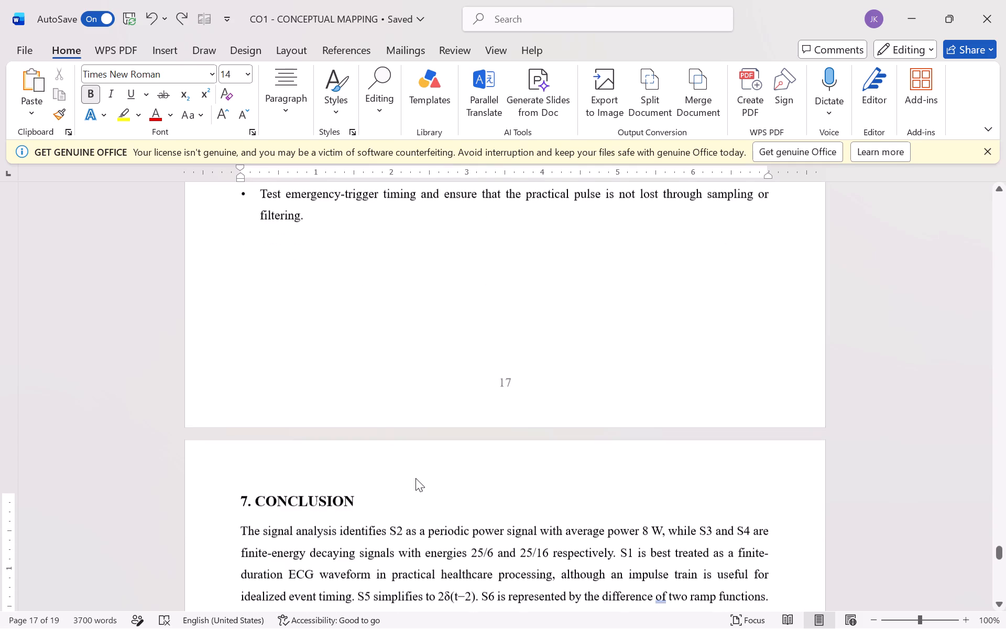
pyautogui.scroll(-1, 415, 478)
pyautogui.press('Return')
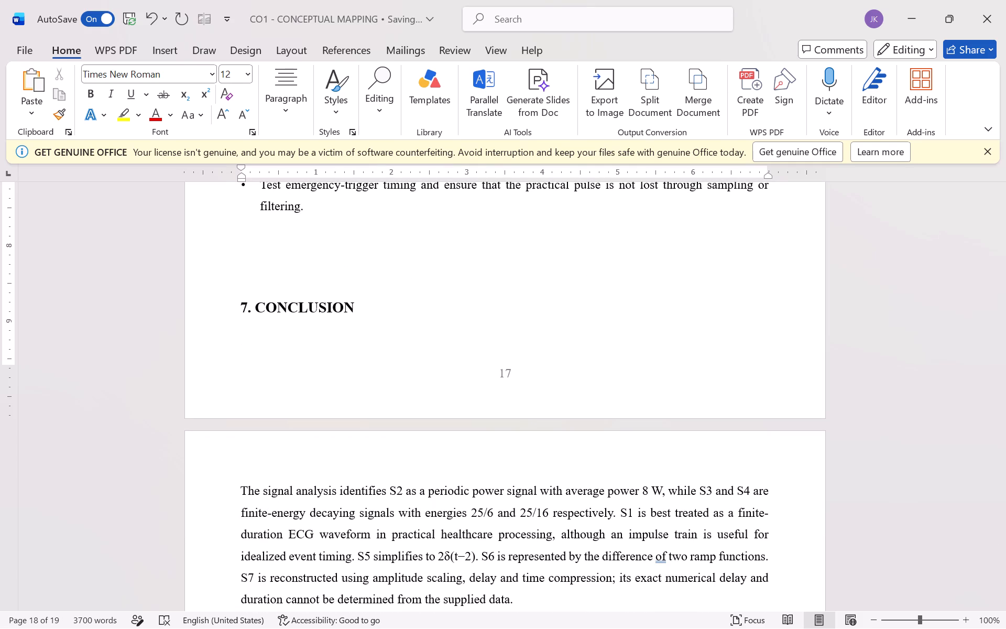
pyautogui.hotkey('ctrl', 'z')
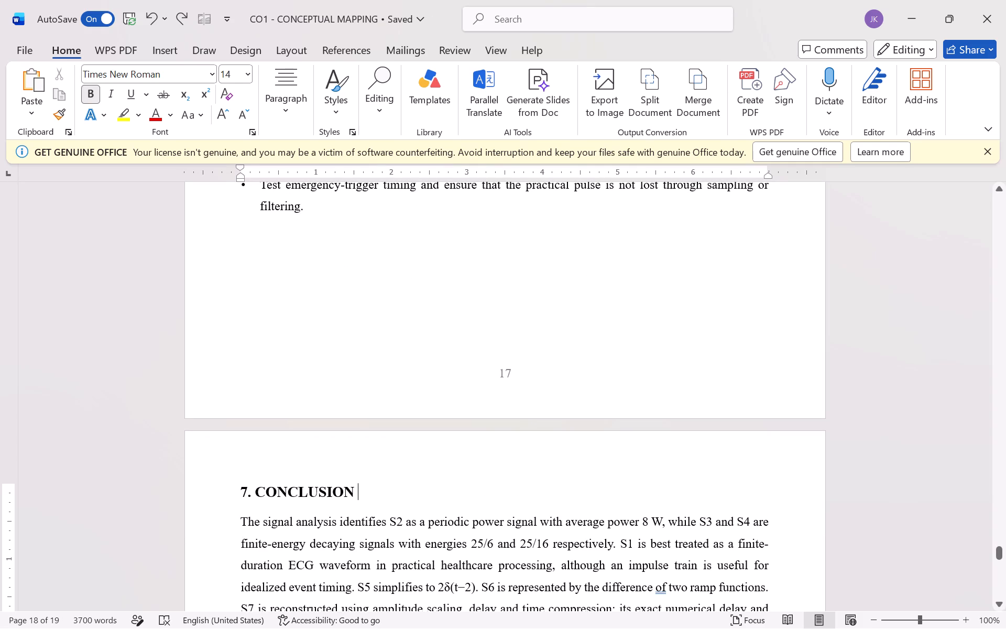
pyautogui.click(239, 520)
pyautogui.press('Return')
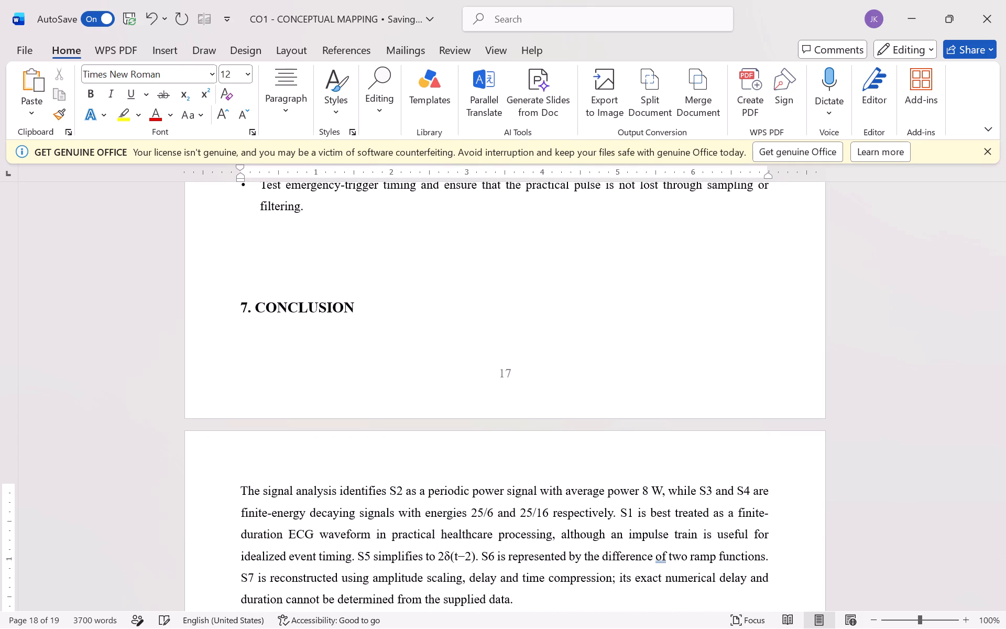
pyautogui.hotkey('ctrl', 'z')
# Set the line spacing of the two paragraphs under "7. CONCLUSION" to 1.5.
pyautogui.scroll(-2, 239, 520)
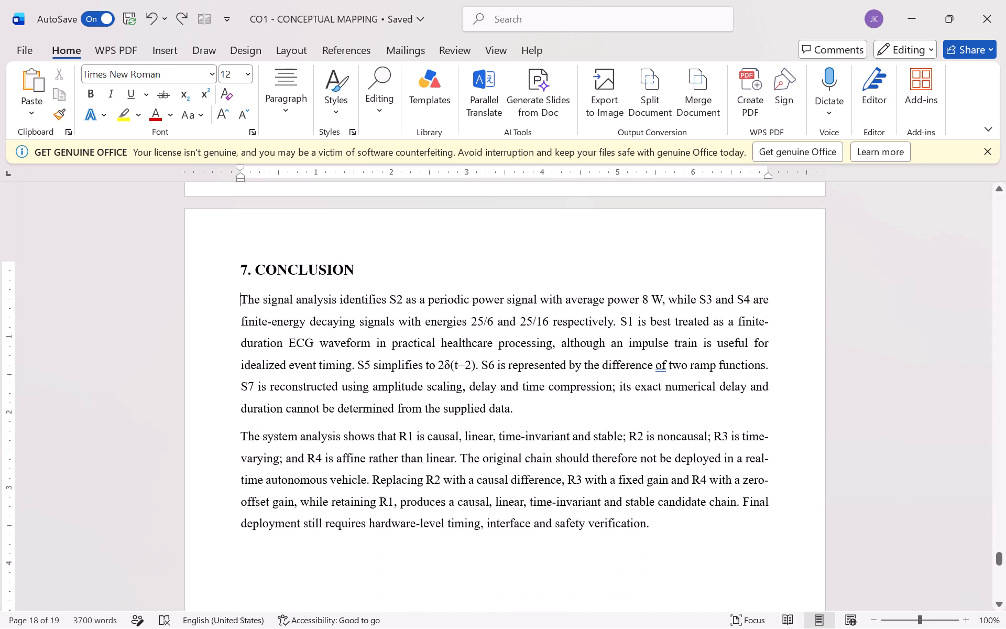
pyautogui.moveTo(234, 300); pyautogui.dragTo(616, 528)
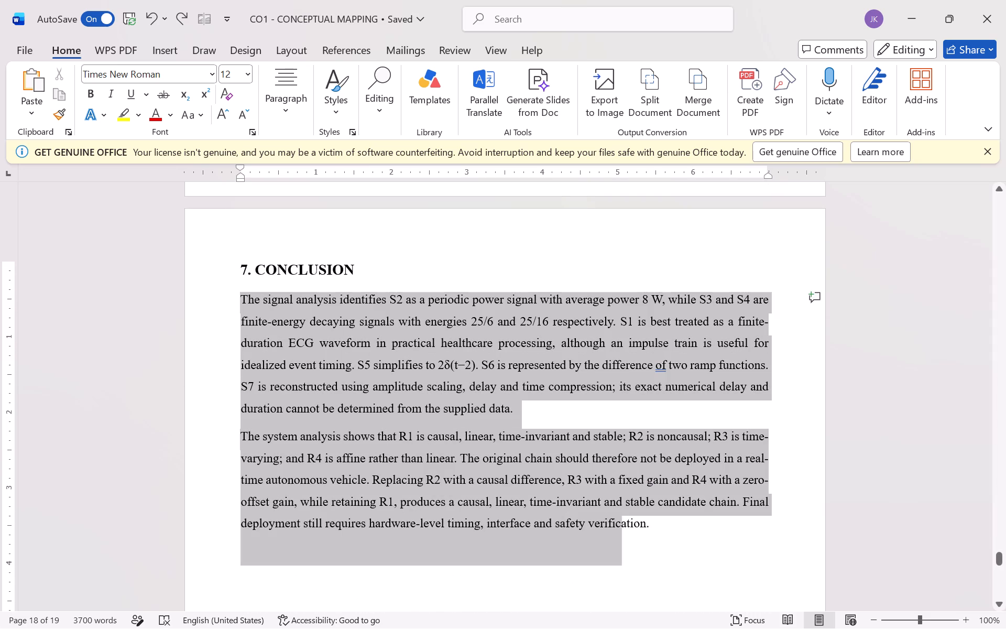
pyautogui.moveTo(616, 528); pyautogui.dragTo(681, 532)
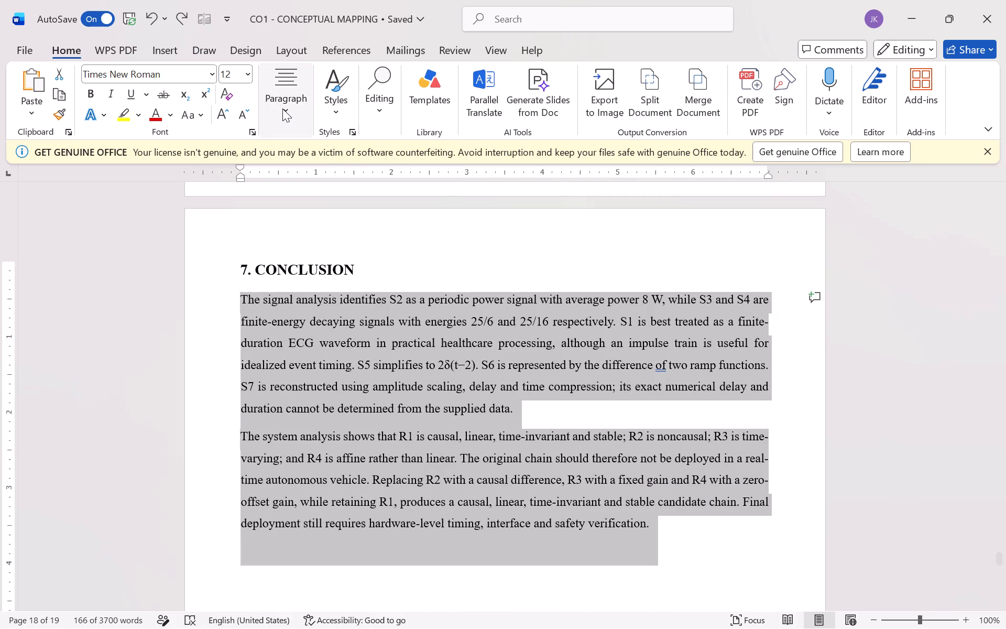
pyautogui.click(282, 109)
pyautogui.click(368, 176)
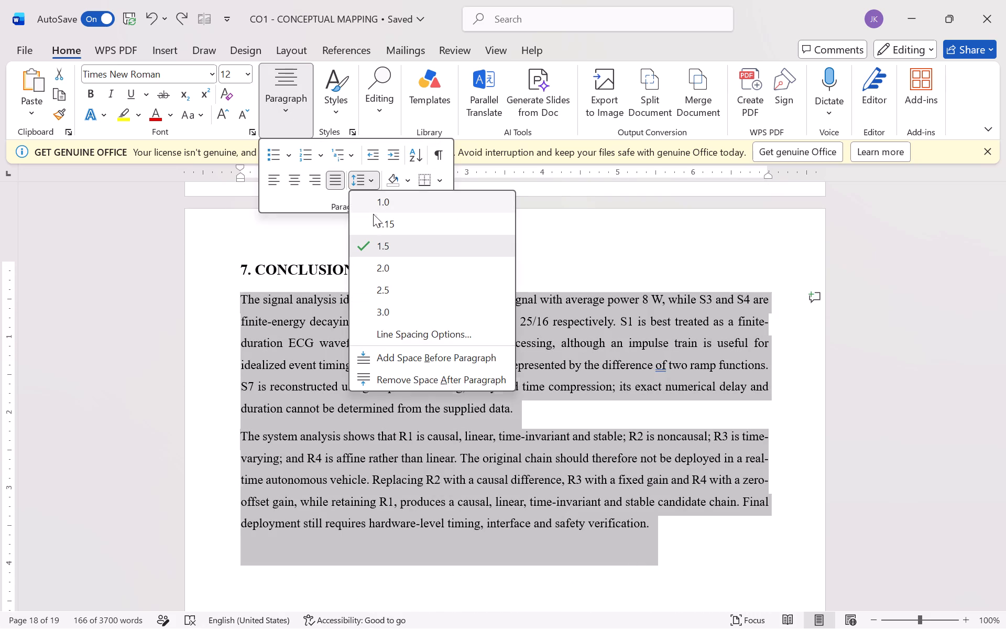
pyautogui.click(376, 244)
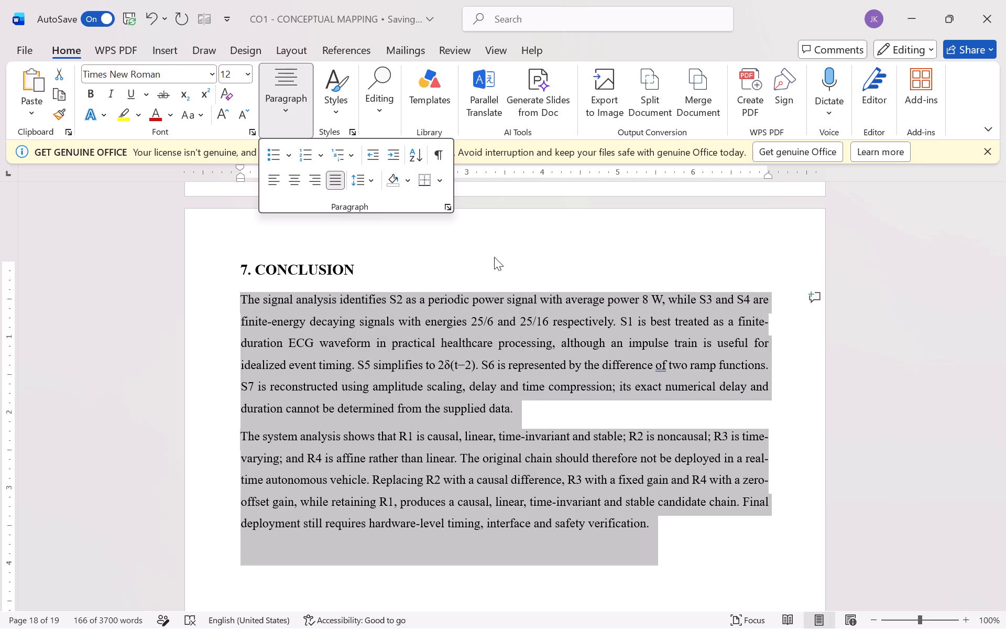
pyautogui.click(494, 257)
# Print pages 1-19 of the document with the Microsoft Print to PDF printer.
pyautogui.scroll(-5, 494, 257)
pyautogui.scroll(-1, 506, 360)
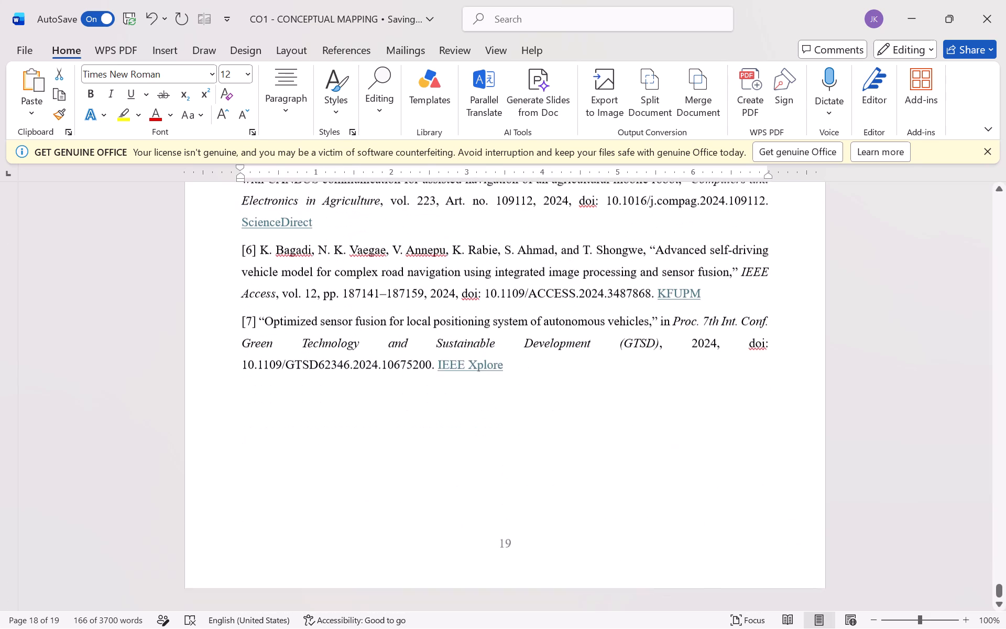
pyautogui.click(524, 467)
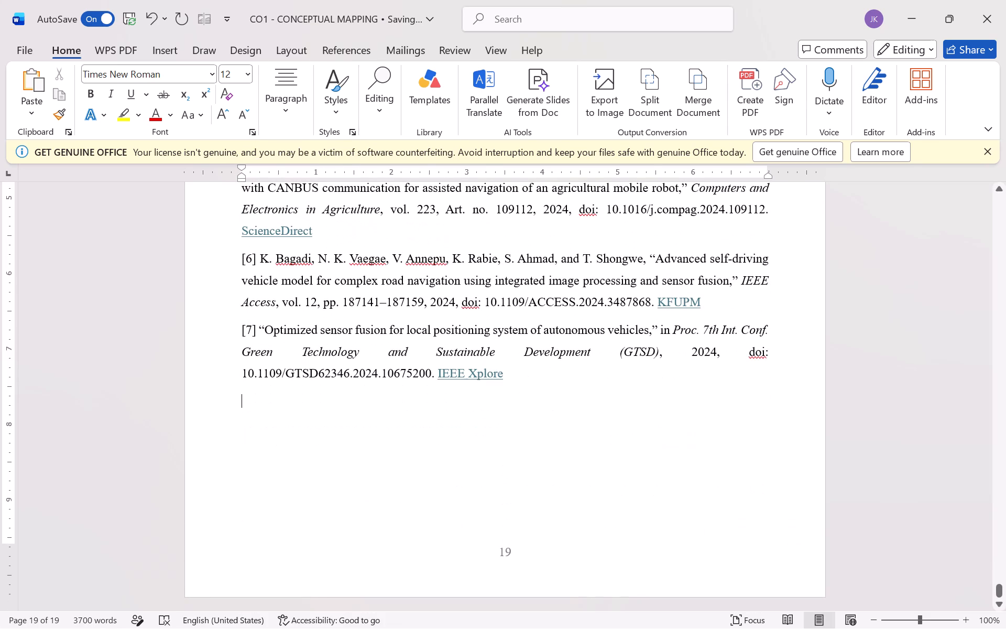
pyautogui.hotkey('ctrl', 'p')
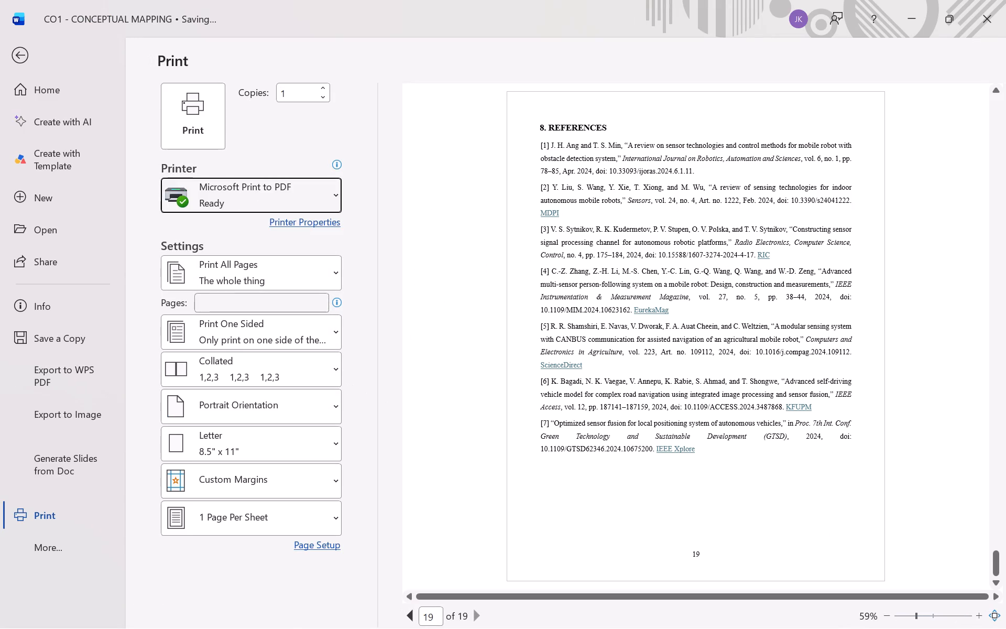
pyautogui.click(253, 299)
pyautogui.write('1-19')
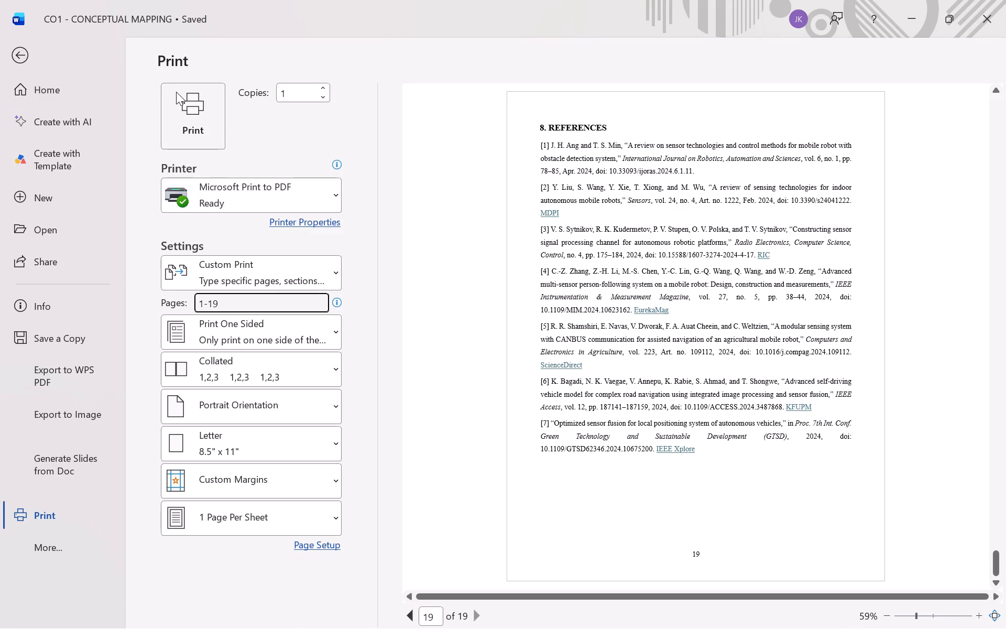
pyautogui.click(176, 92)
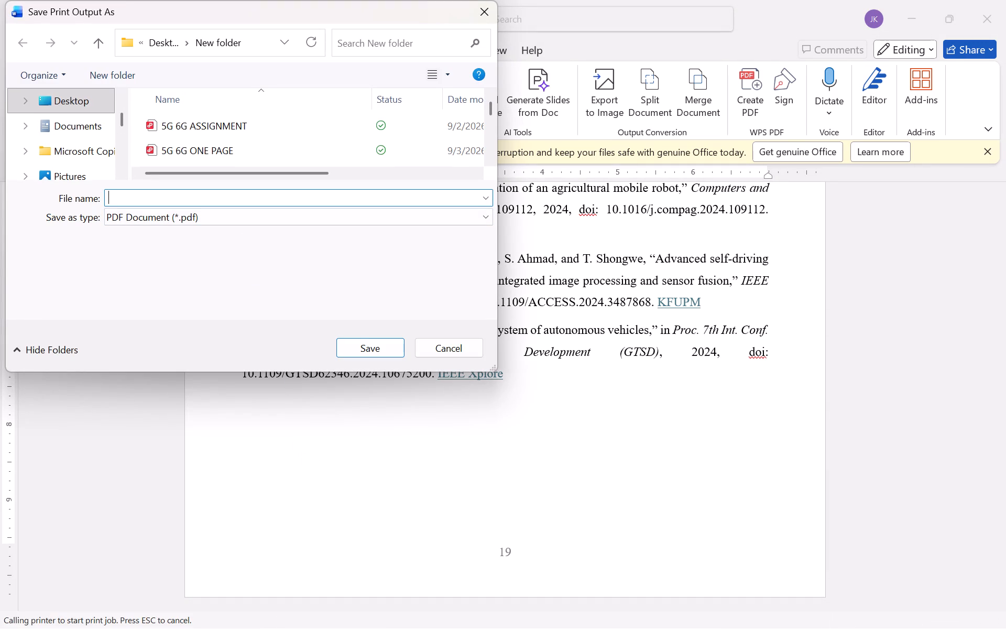
# Save the print output as a PDF named "CO1 - Conceptual Learning" in New folder.
pyautogui.write('CO')
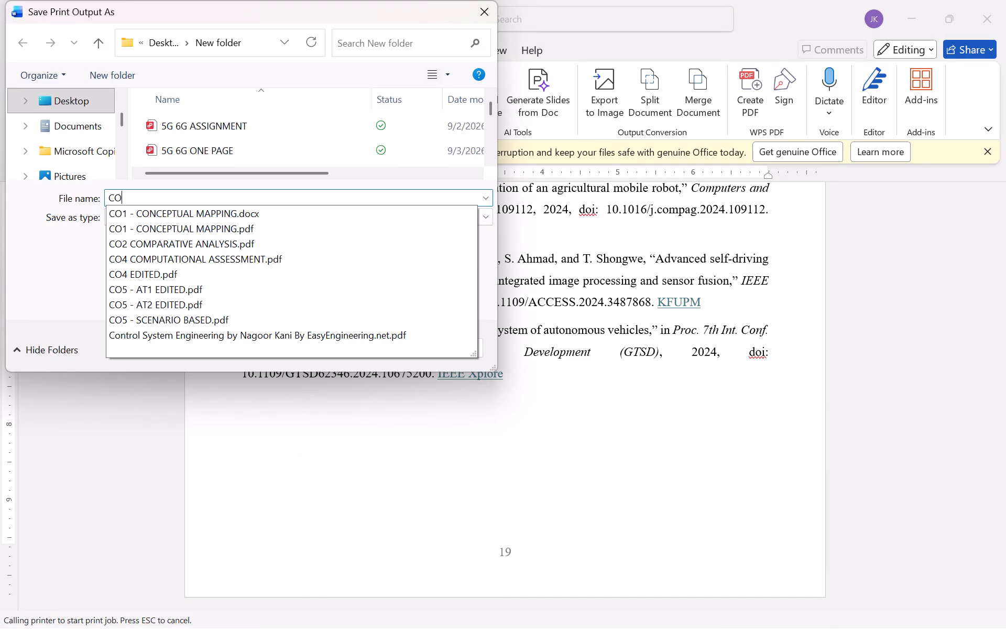
pyautogui.hotkey('shift', '!')
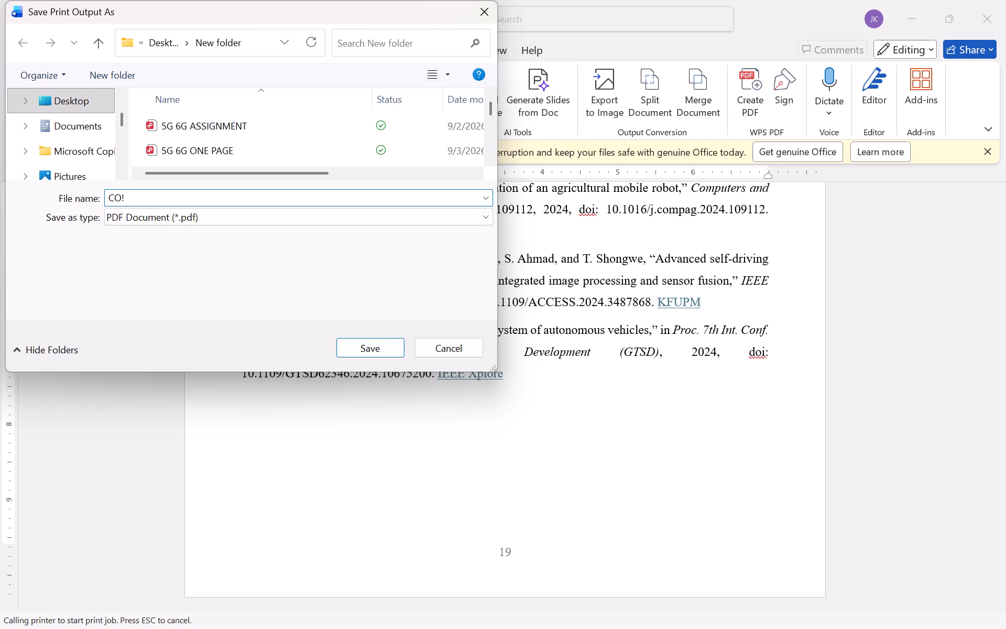
pyautogui.press('BackSpace')
pyautogui.press('1')
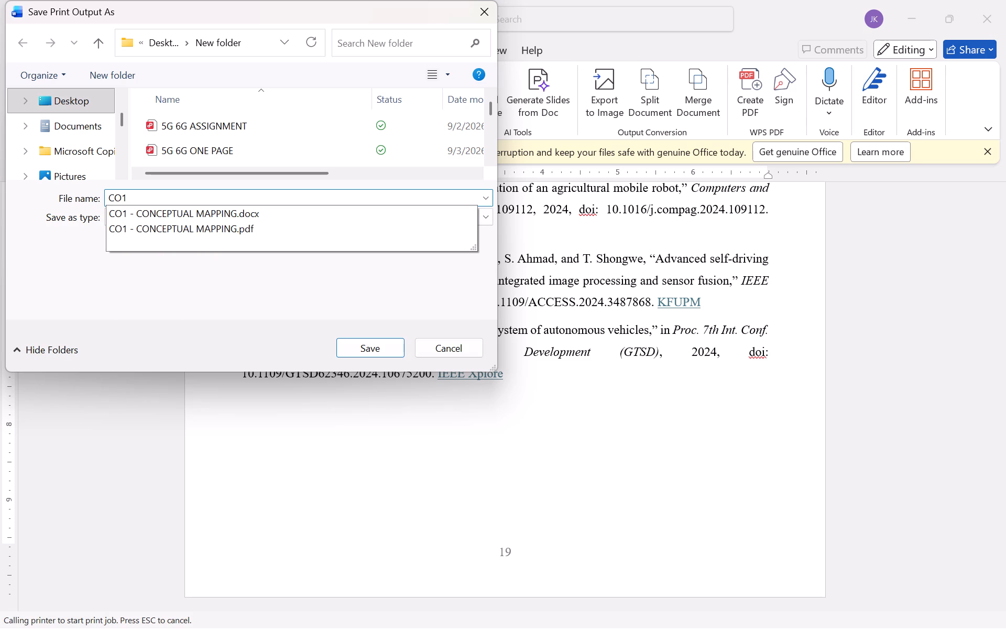
pyautogui.press('space')
pyautogui.write('-')
pyautogui.press('space')
pyautogui.hotkey('shift', 'c')
pyautogui.write('onceptual')
pyautogui.press('space')
pyautogui.write('La')
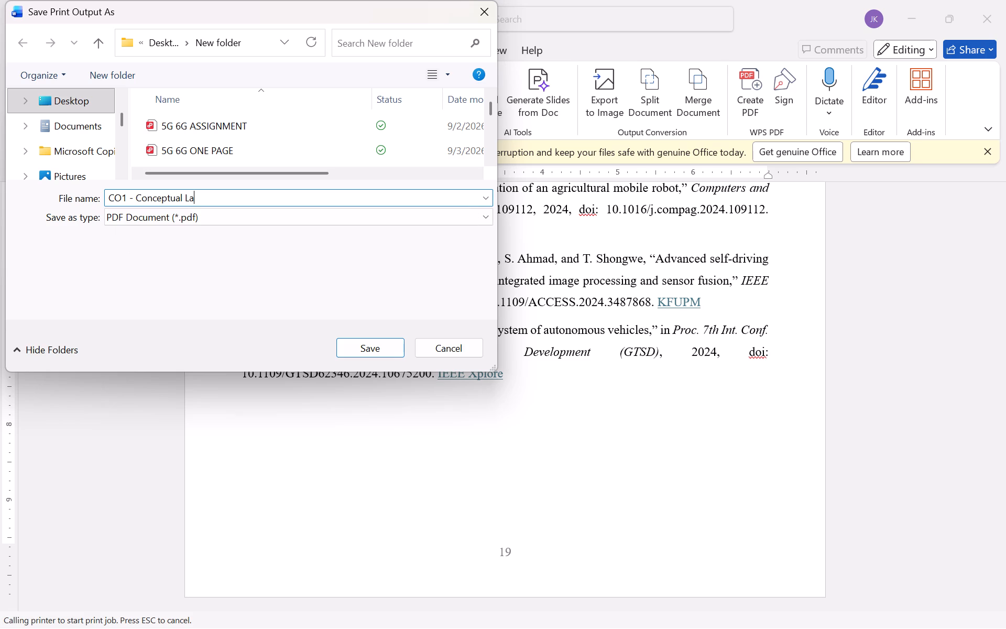
pyautogui.press('BackSpace')
pyautogui.write('earning')
pyautogui.click(373, 351)
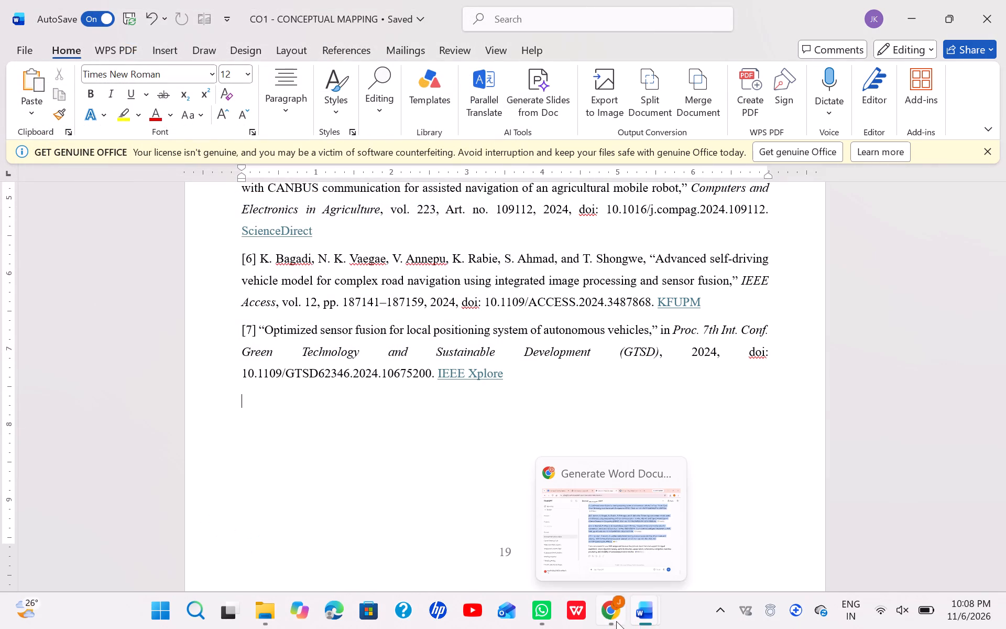
# Switch to Google Classroom in Chrome, close the assignment file preview and unsubmit the turned-in work for the Conceptal learning Assignment.
pyautogui.click(610, 526)
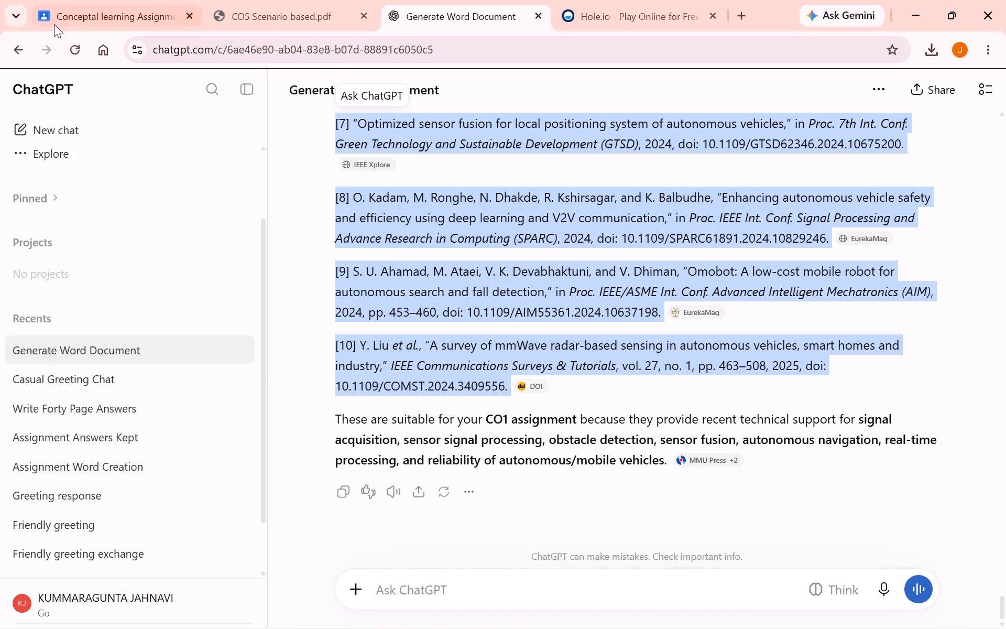
pyautogui.click(76, 8)
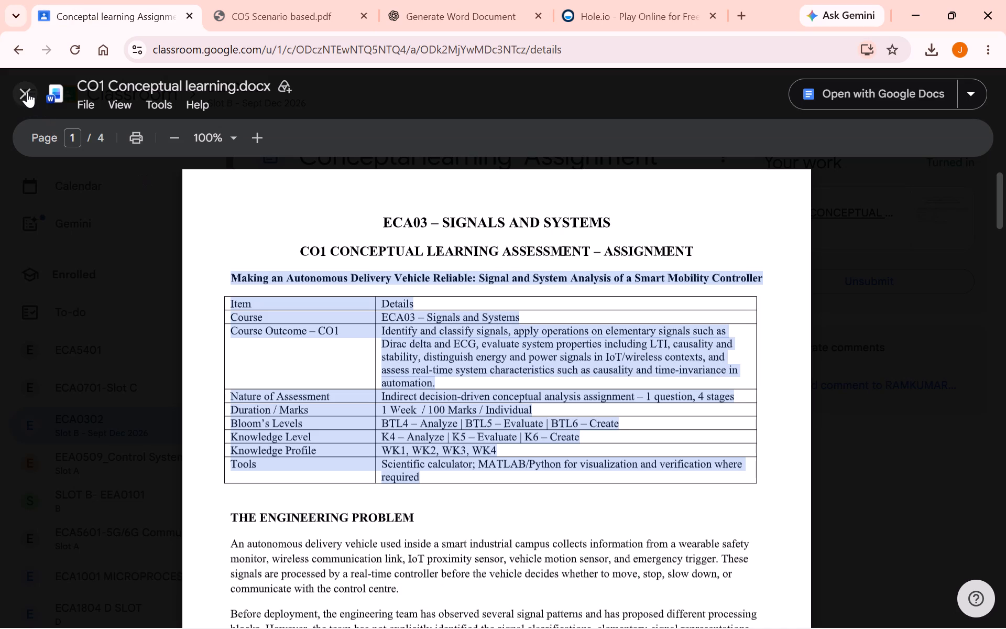
pyautogui.click(27, 92)
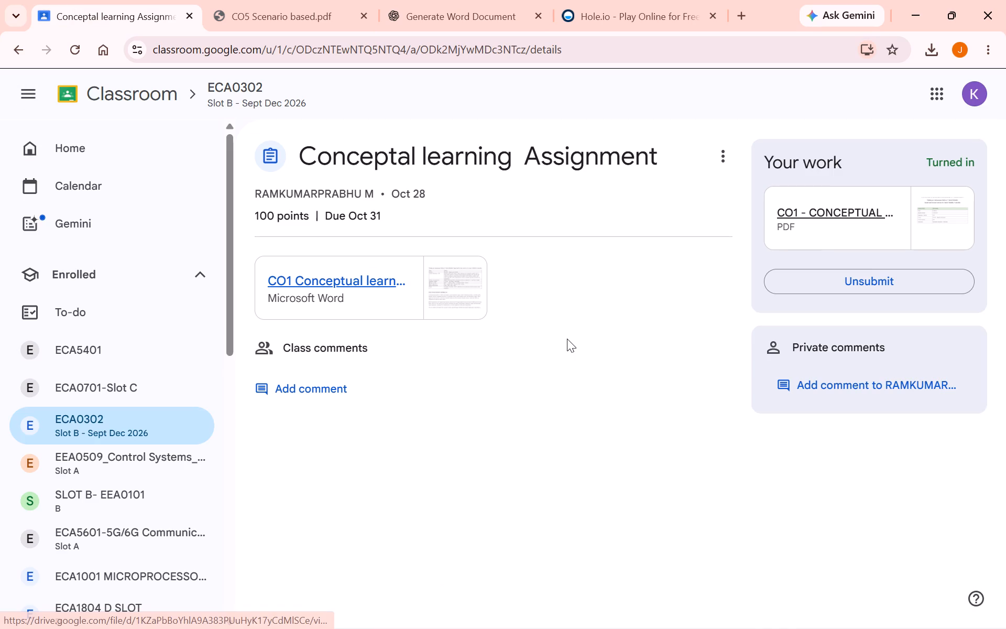
pyautogui.click(567, 339)
pyautogui.click(828, 267)
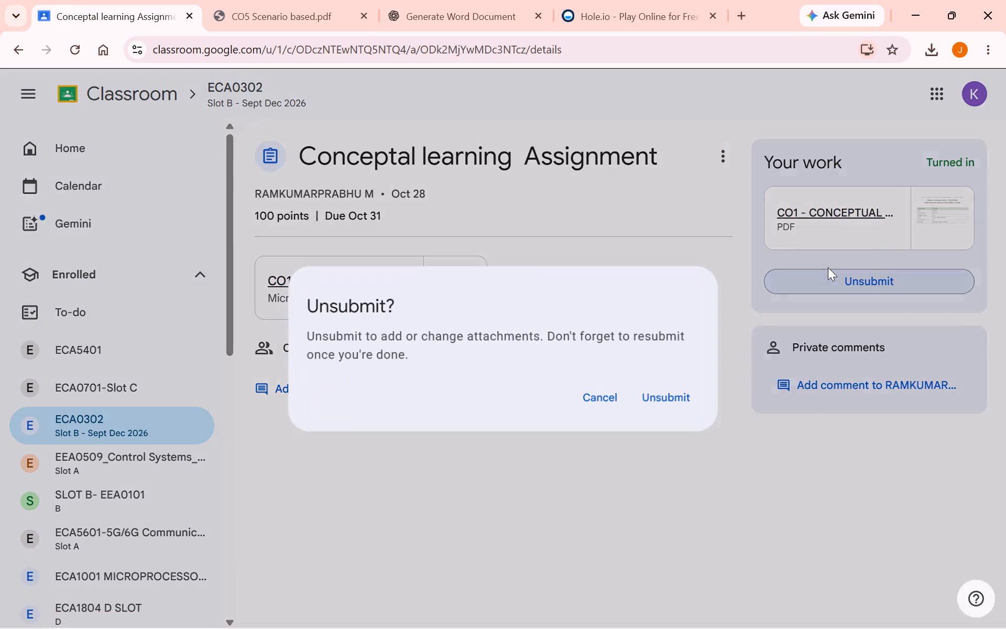
pyautogui.click(671, 400)
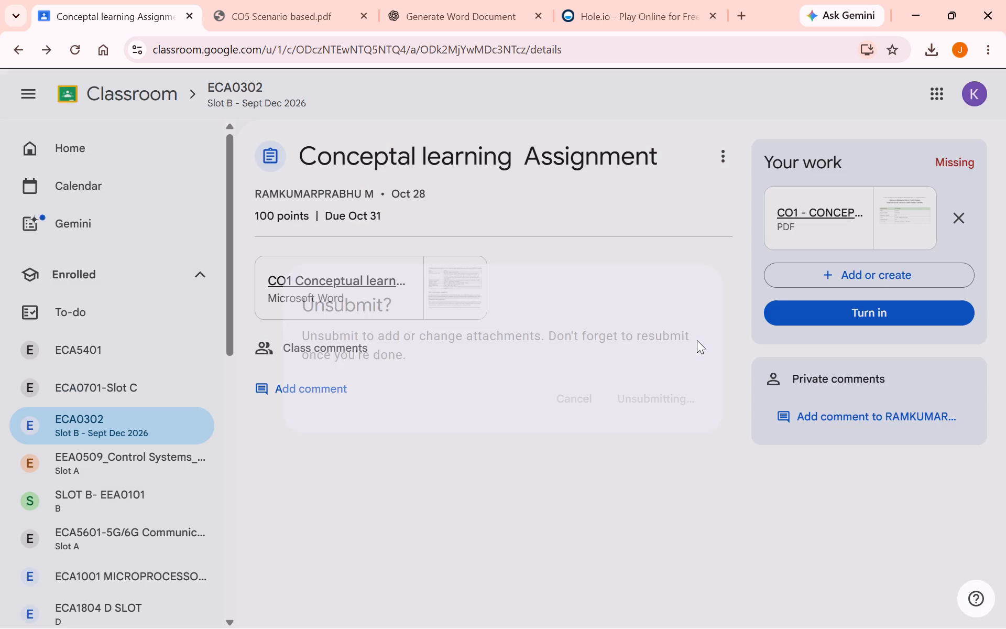
# Upload the "CO1 - Conceptual Learning" PDF from File Explorer's recent files as an attachment to the assignment.
pyautogui.click(887, 273)
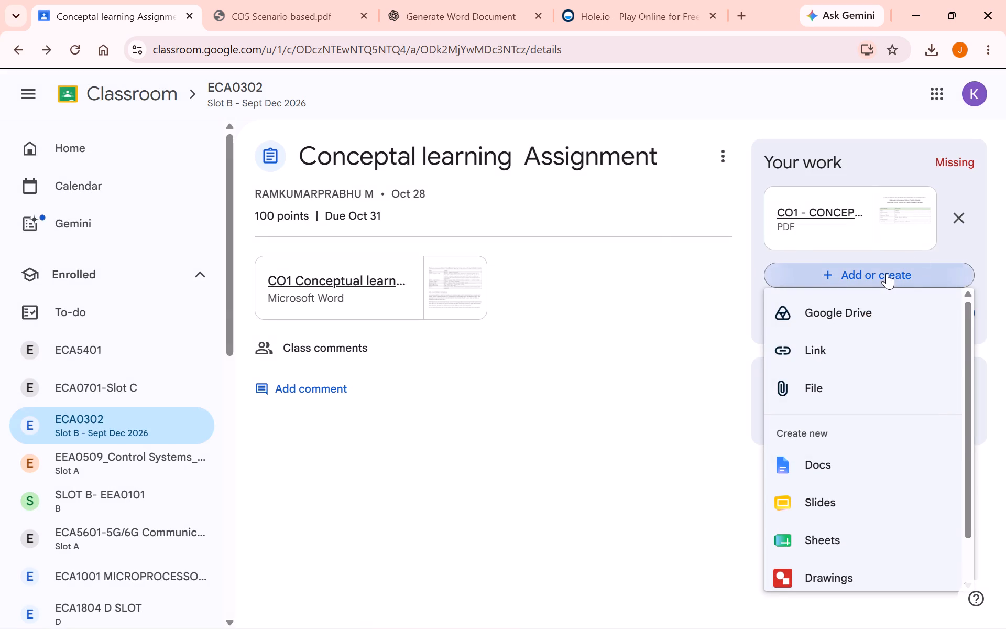
pyautogui.click(818, 399)
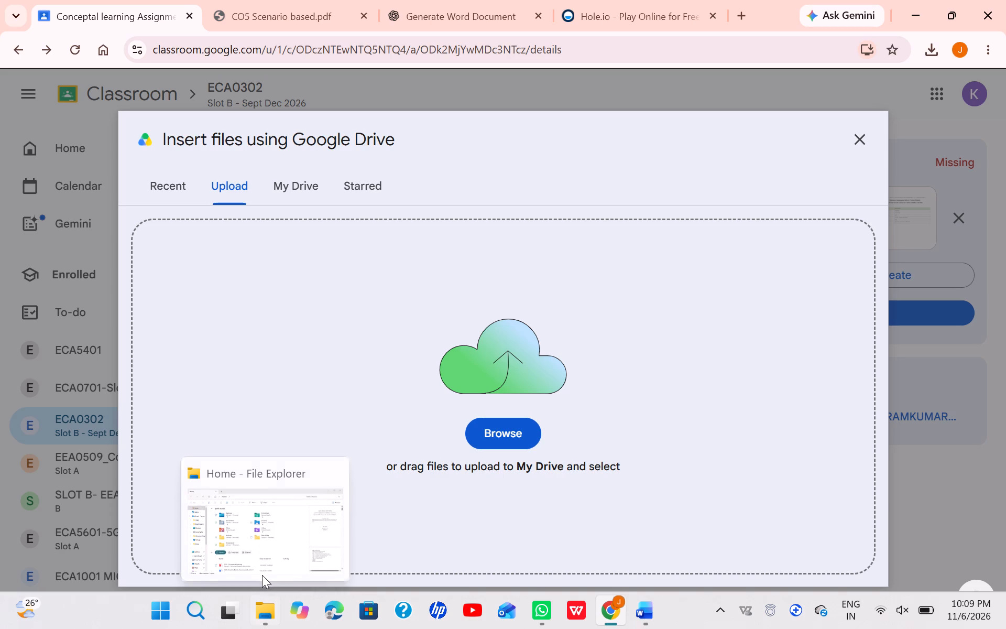
pyautogui.click(262, 574)
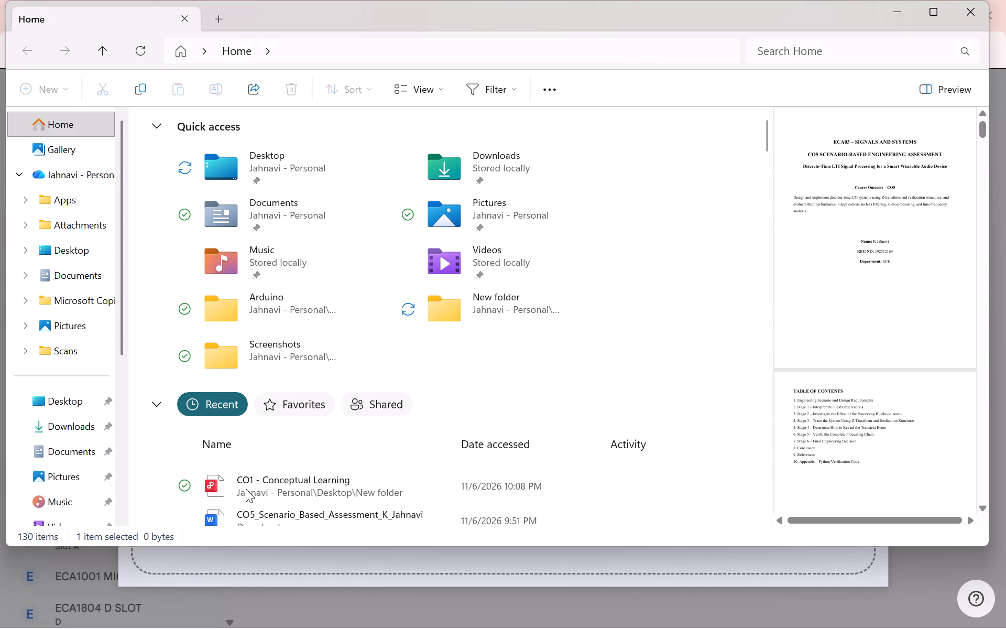
pyautogui.moveTo(246, 489); pyautogui.dragTo(625, 628)
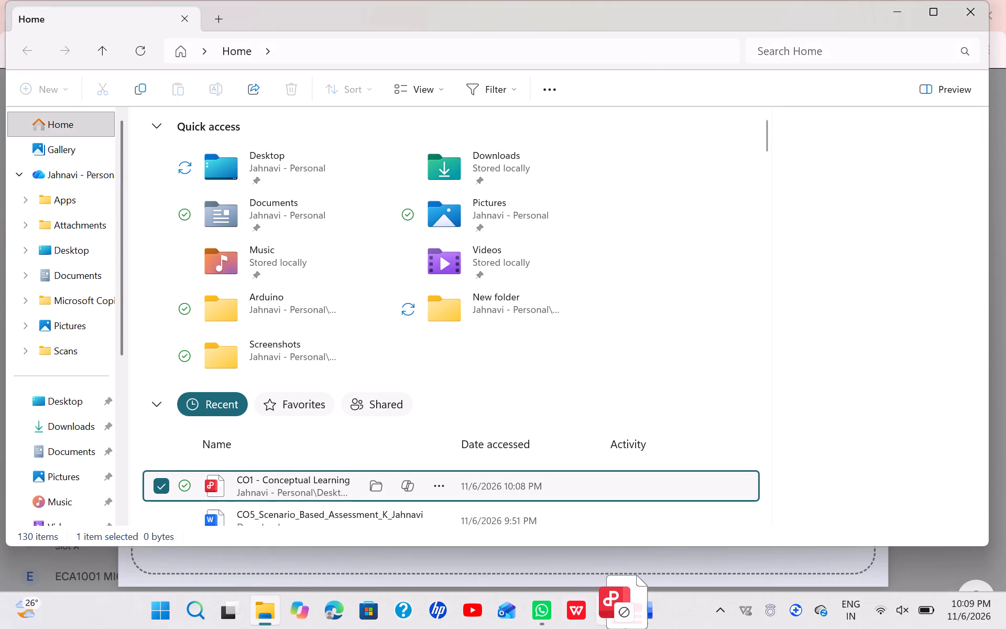
pyautogui.moveTo(625, 628); pyautogui.dragTo(498, 402)
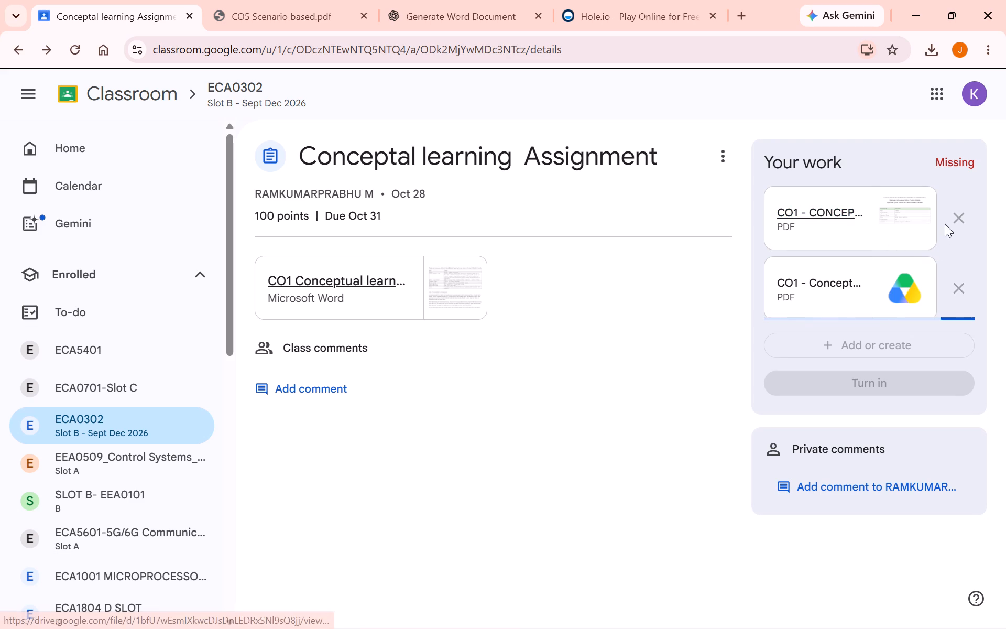
# Remove the old "CO1 - CONCEPTUAL MAPPING" PDF from the assignment's attached work.
pyautogui.click(959, 218)
pyautogui.click(959, 218)
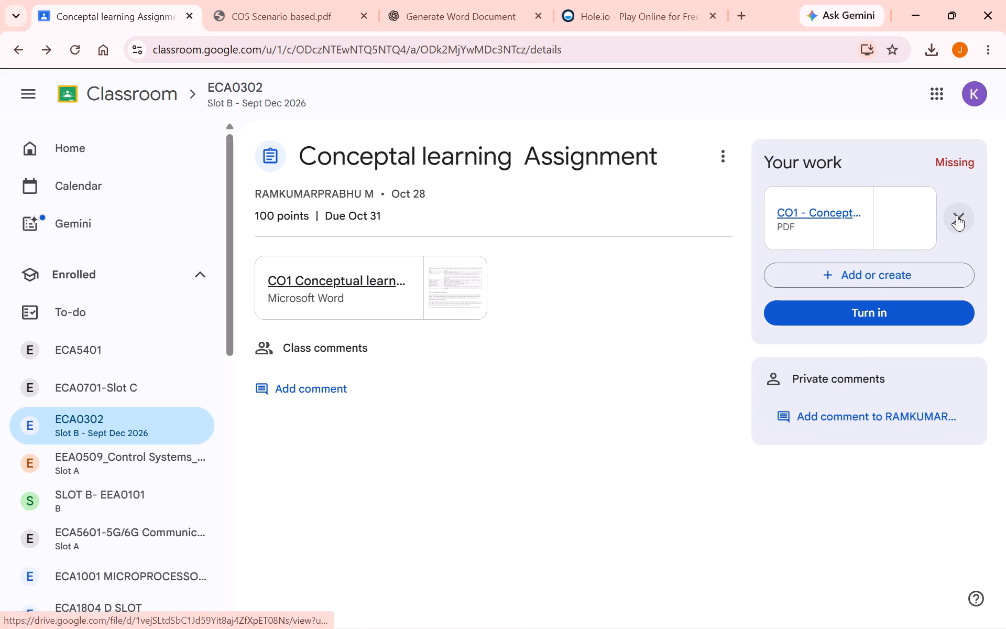
# Turn in the Conceptal learning Assignment with the new PDF attached and confirm the submission.
pyautogui.click(830, 313)
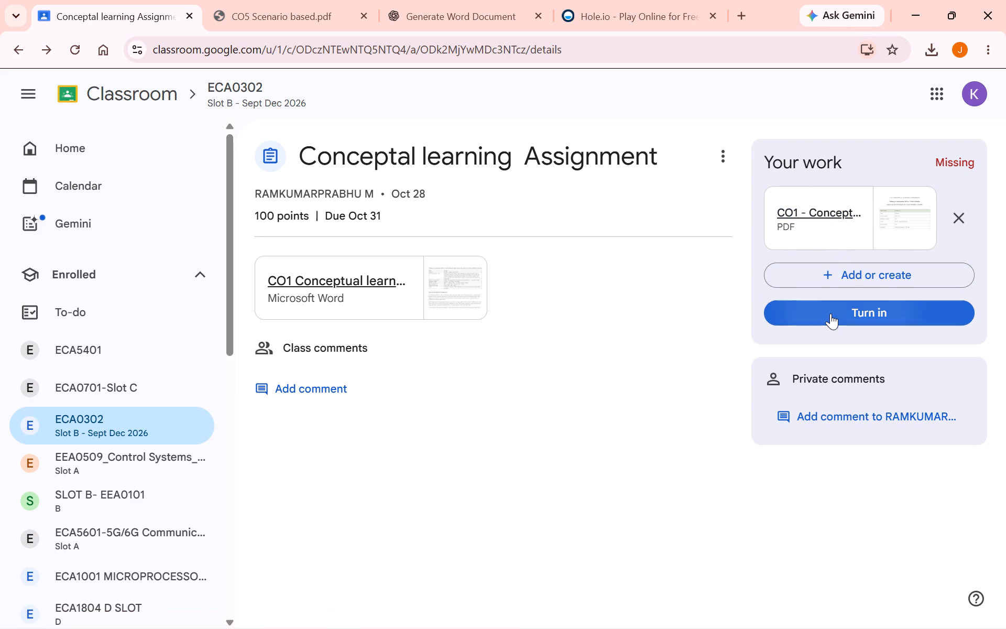
pyautogui.click(688, 410)
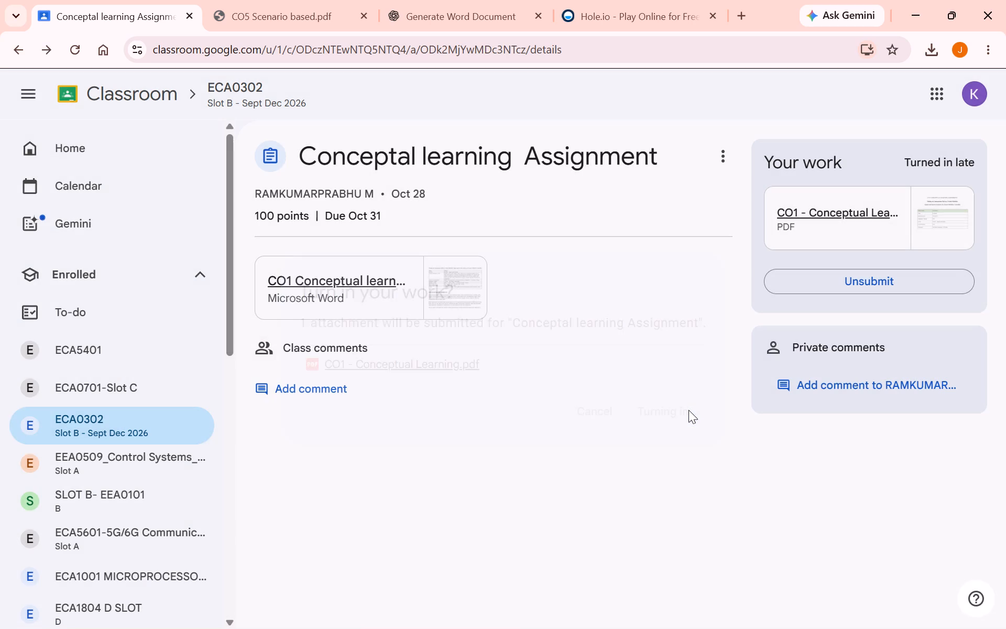
# Look through the ECA0302 class stream and classwork list, checking the assignments and their due dates.
pyautogui.click(176, 435)
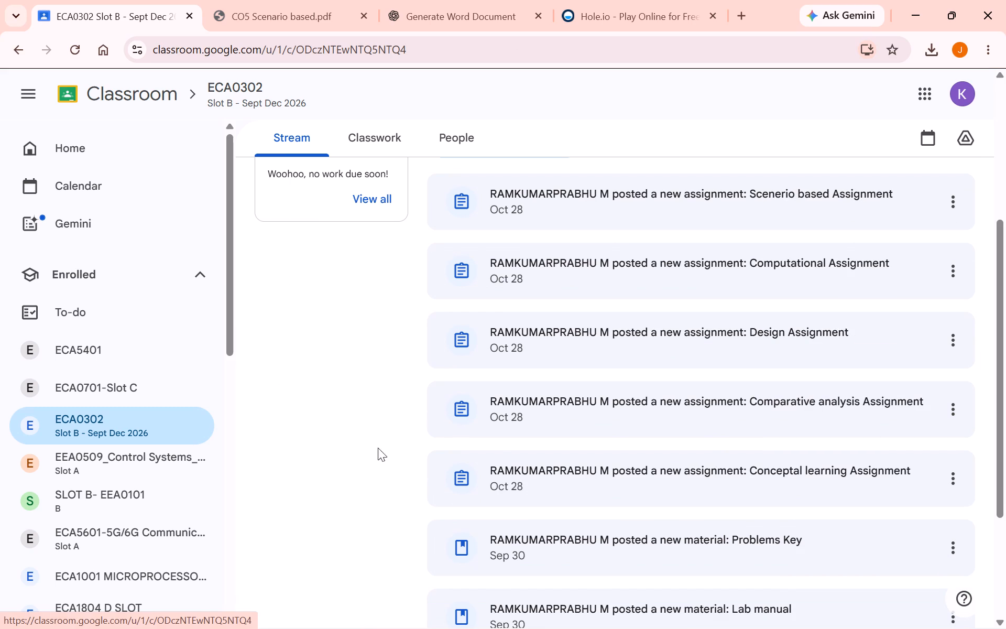
pyautogui.scroll(-3, 501, 446)
pyautogui.scroll(3, 501, 446)
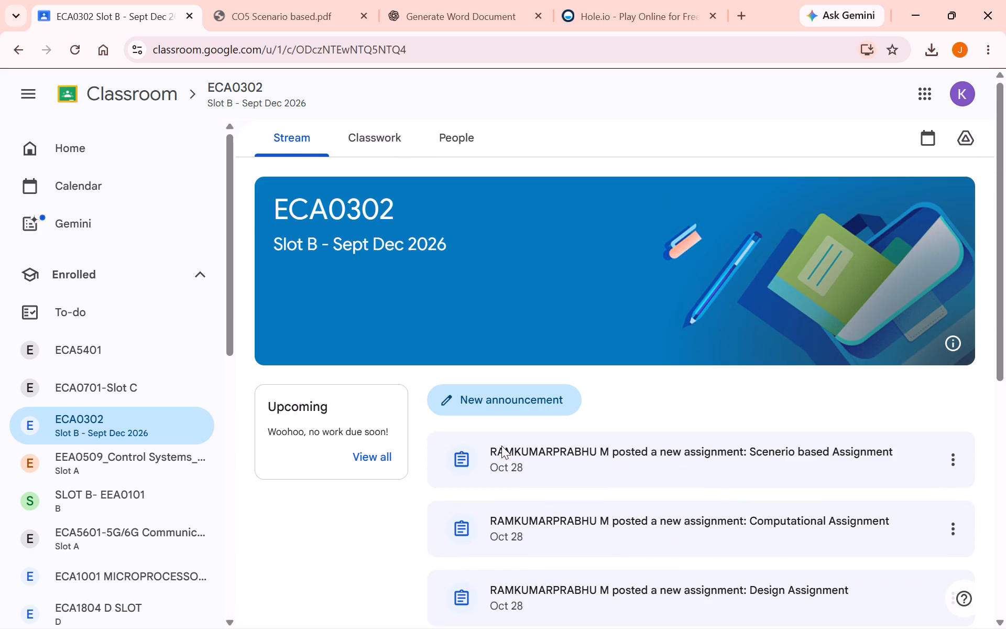
pyautogui.click(369, 137)
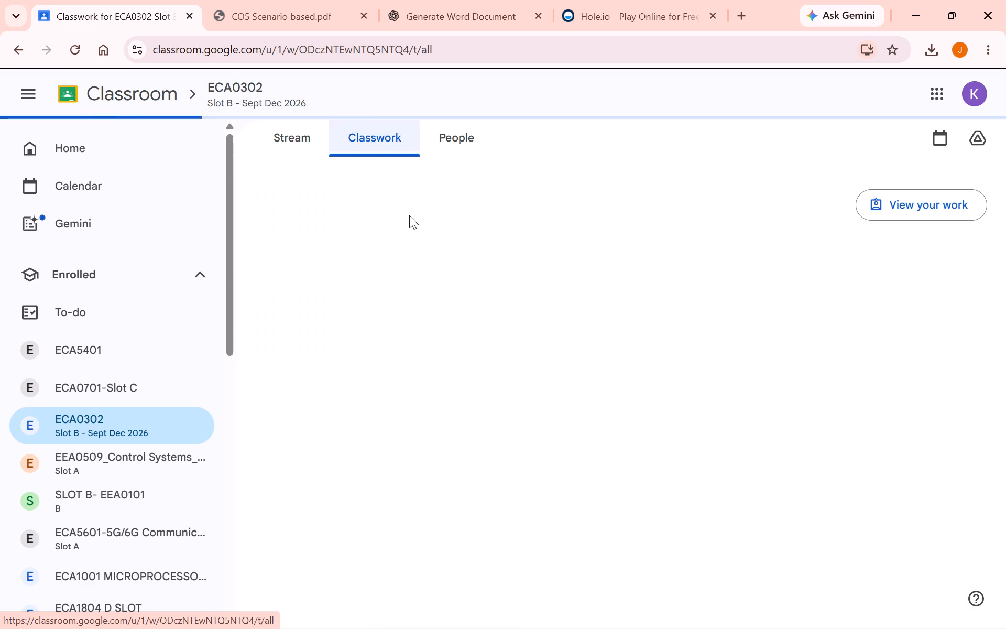
pyautogui.scroll(-4, 512, 467)
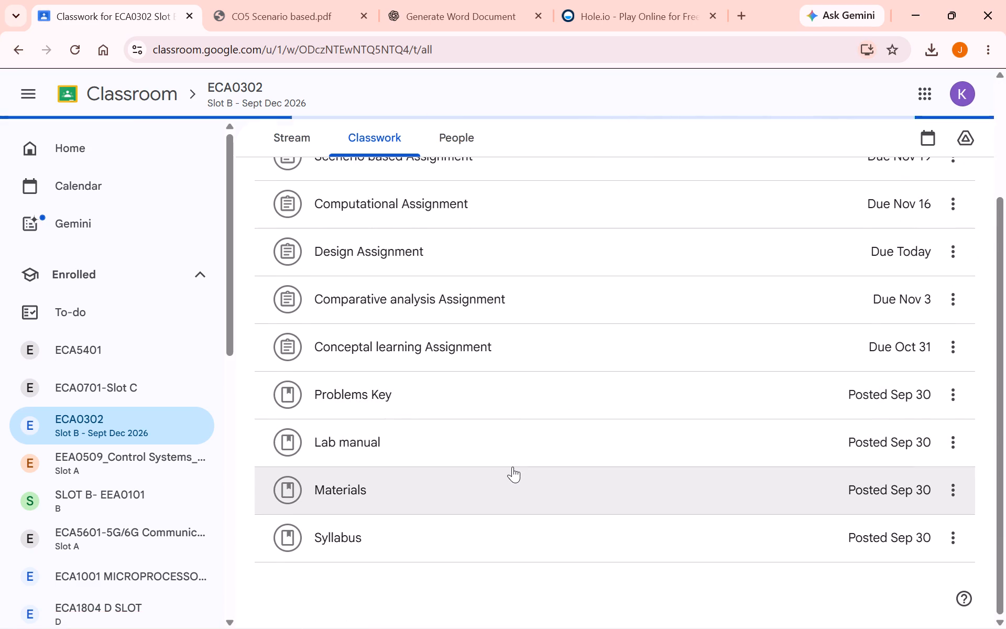
pyautogui.scroll(-1, 512, 467)
pyautogui.scroll(1, 523, 425)
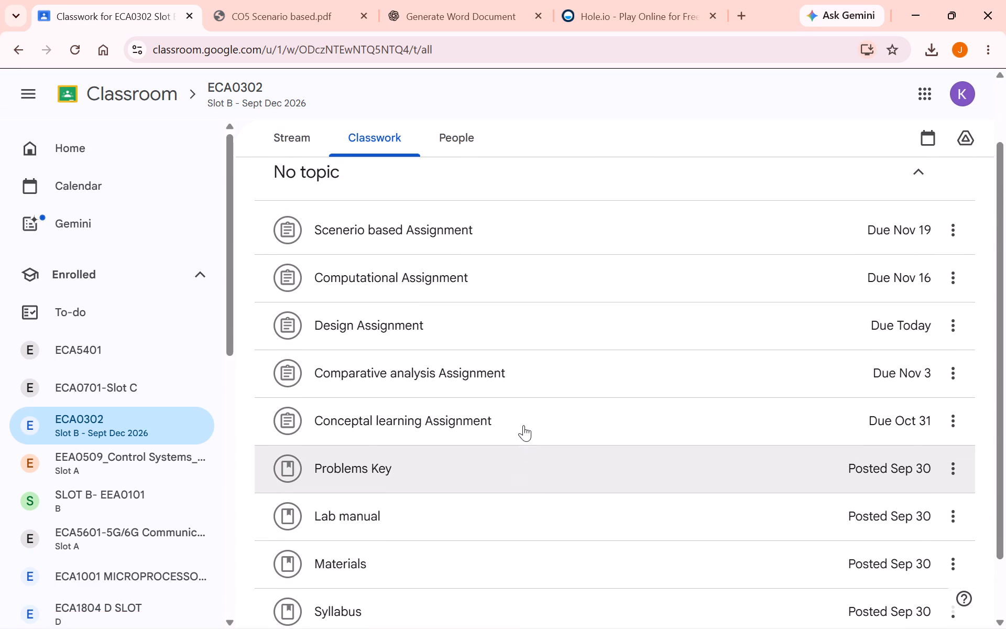
pyautogui.scroll(3, 523, 425)
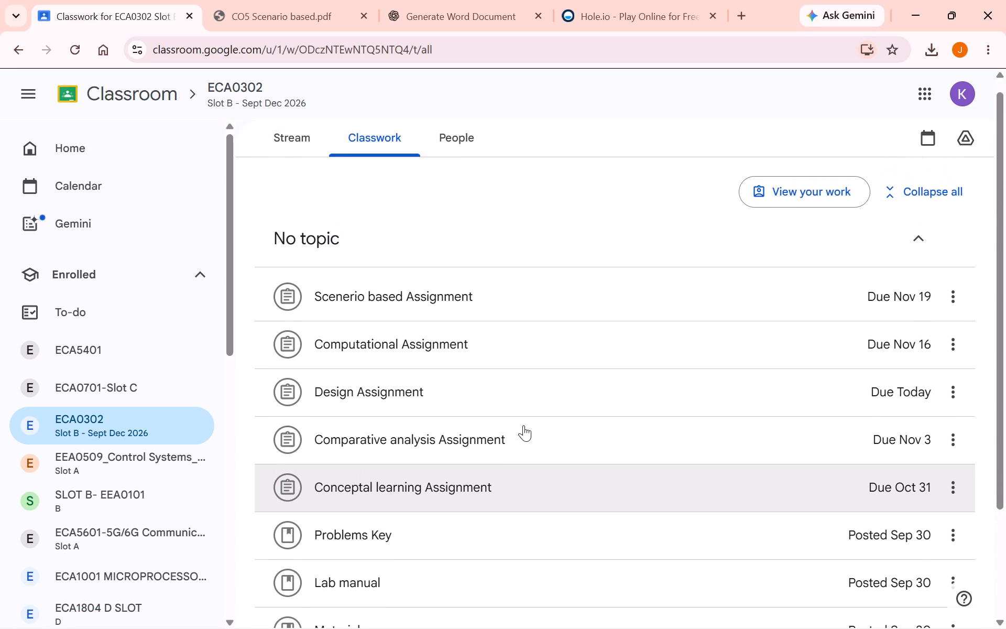
pyautogui.scroll(1, 523, 425)
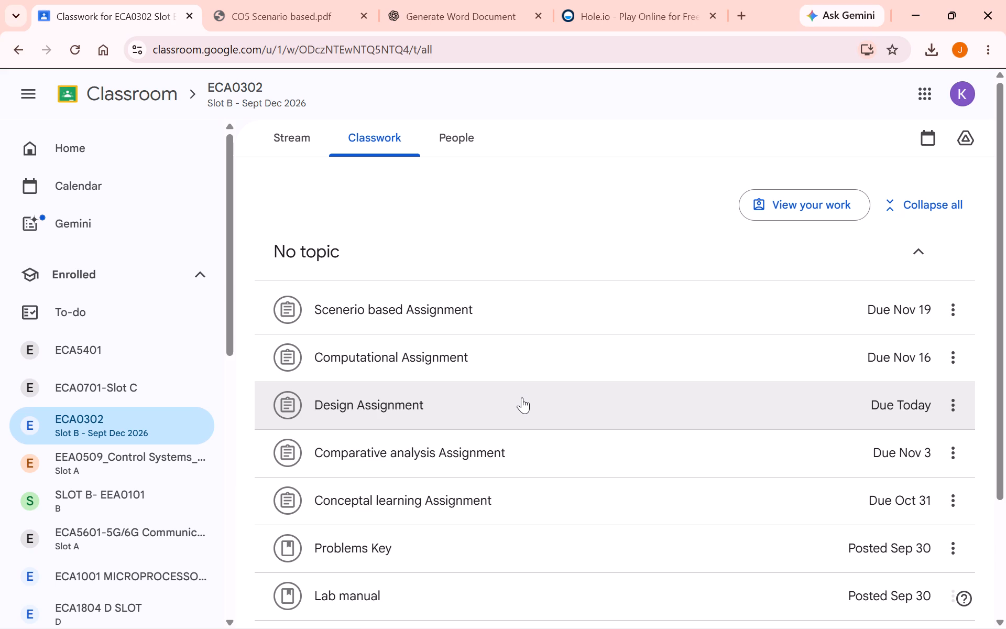
# Close the Hole.io game page in the browser.
pyautogui.click(714, 15)
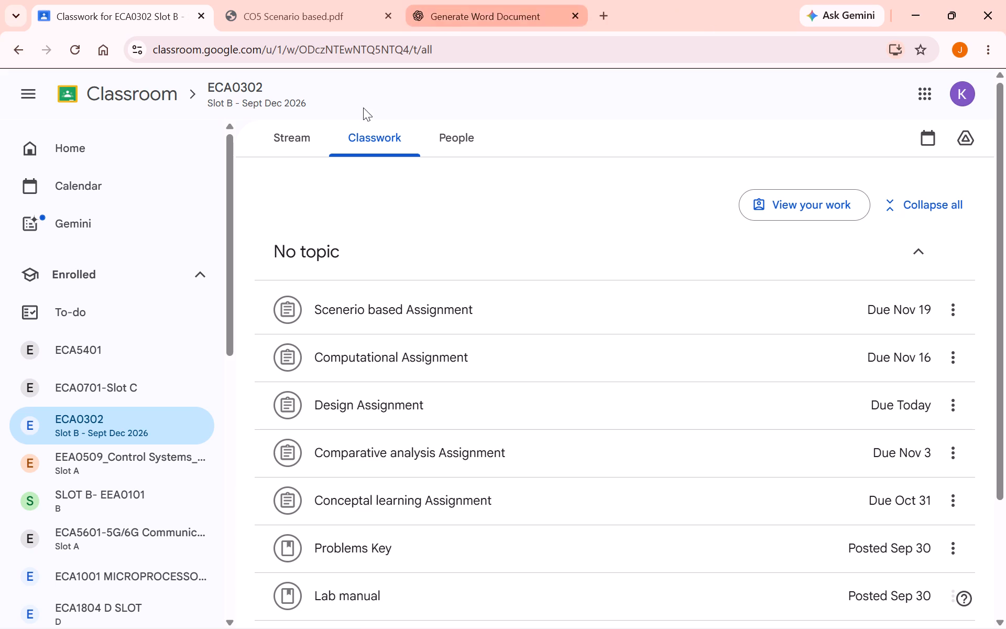
# Close the remaining browser tabs: CO5 Scenario based.pdf, the Generate Word Document chat and the ECA0302 classwork page.
pyautogui.scroll(-6, 480, 321)
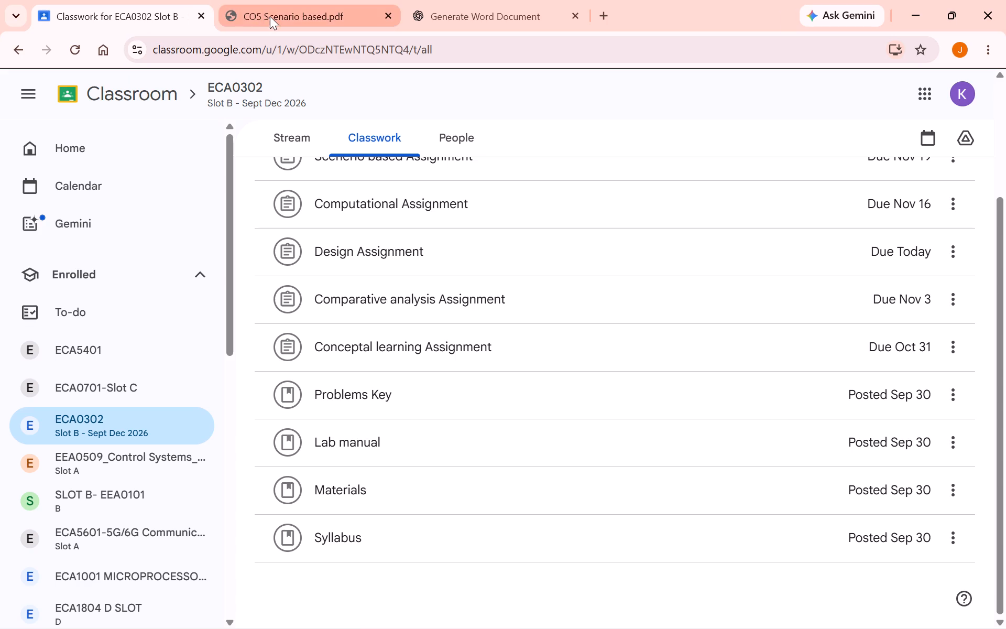
pyautogui.click(270, 16)
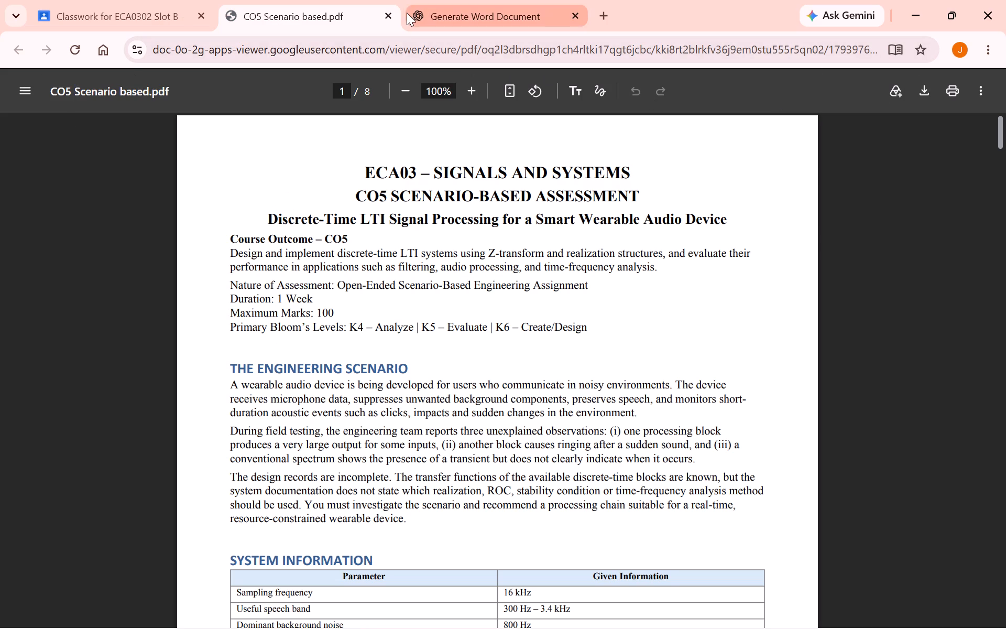
pyautogui.click(389, 15)
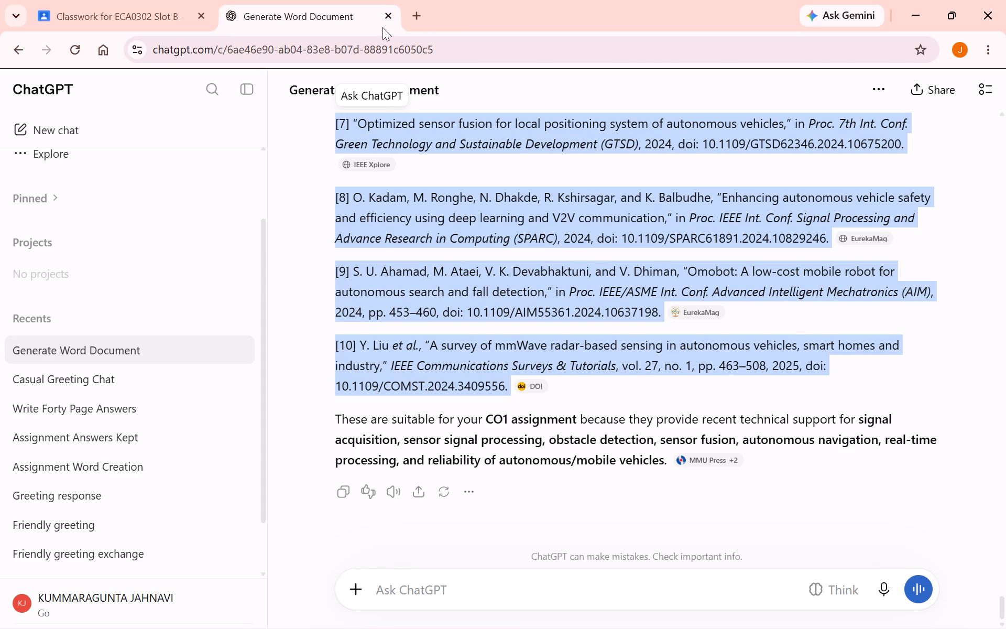
pyautogui.click(389, 14)
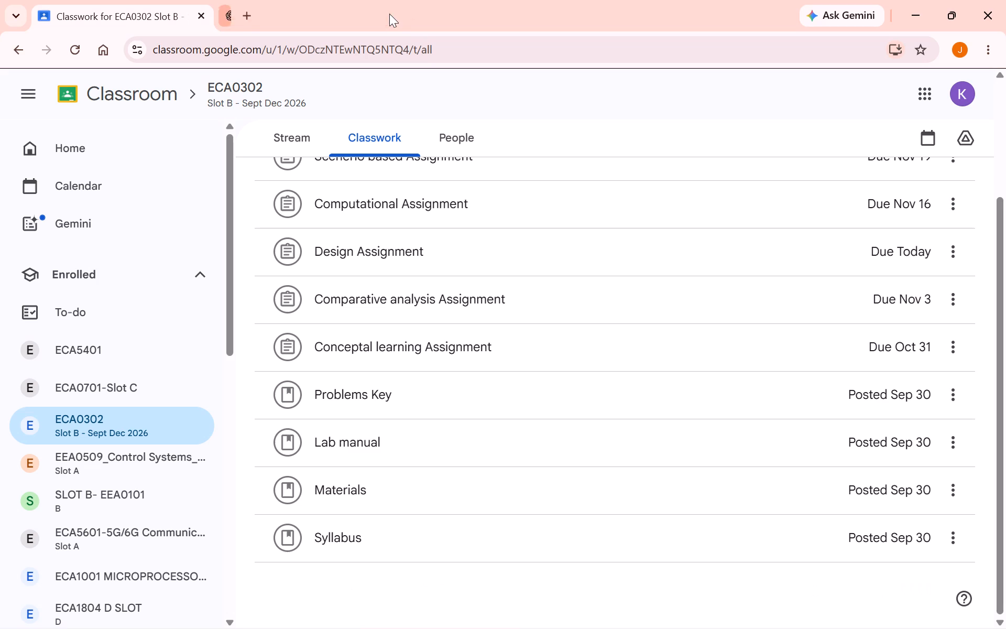
pyautogui.click(200, 16)
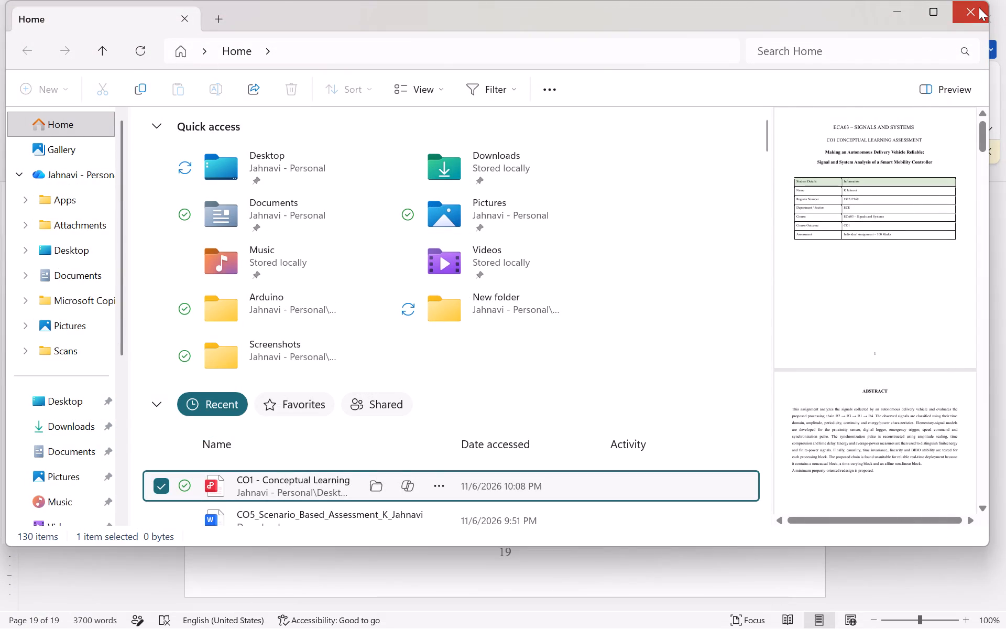
# Close the file browser window and both open Word documents, CO1 - CONCEPTUAL MAPPING and the CO5 scenario-based assessment.
pyautogui.click(979, 7)
pyautogui.scroll(-7, 819, 318)
pyautogui.scroll(3, 819, 318)
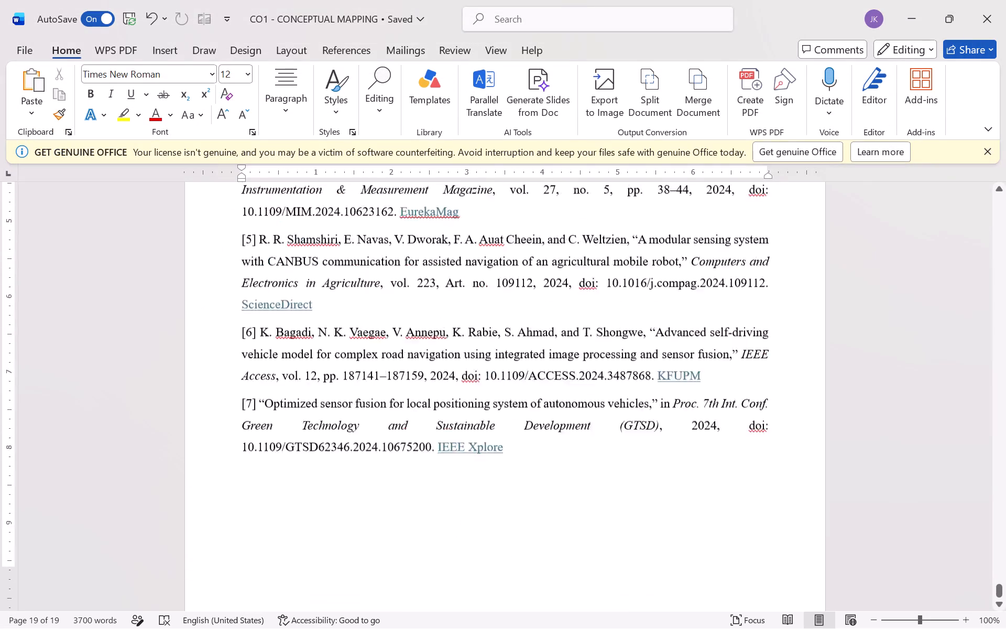
pyautogui.scroll(3, 819, 318)
pyautogui.scroll(20, 819, 318)
pyautogui.scroll(7, 819, 318)
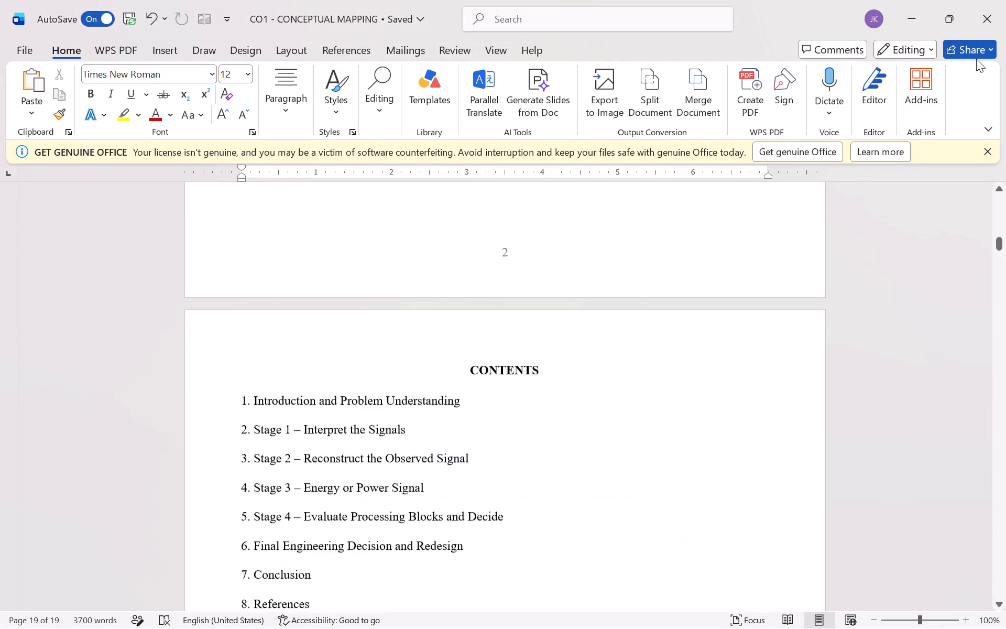
pyautogui.click(1005, 0)
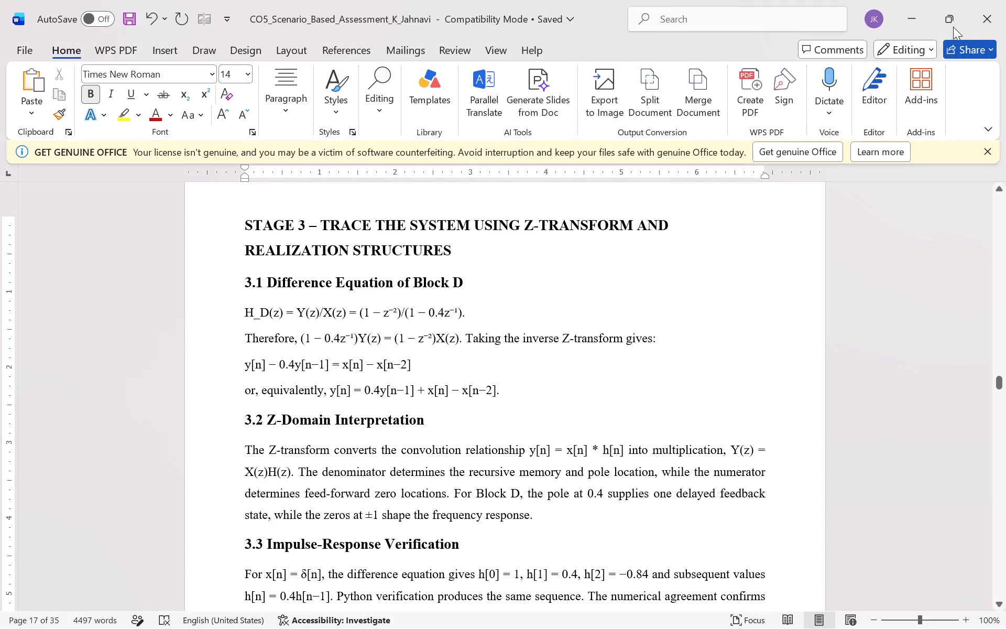
pyautogui.click(981, 9)
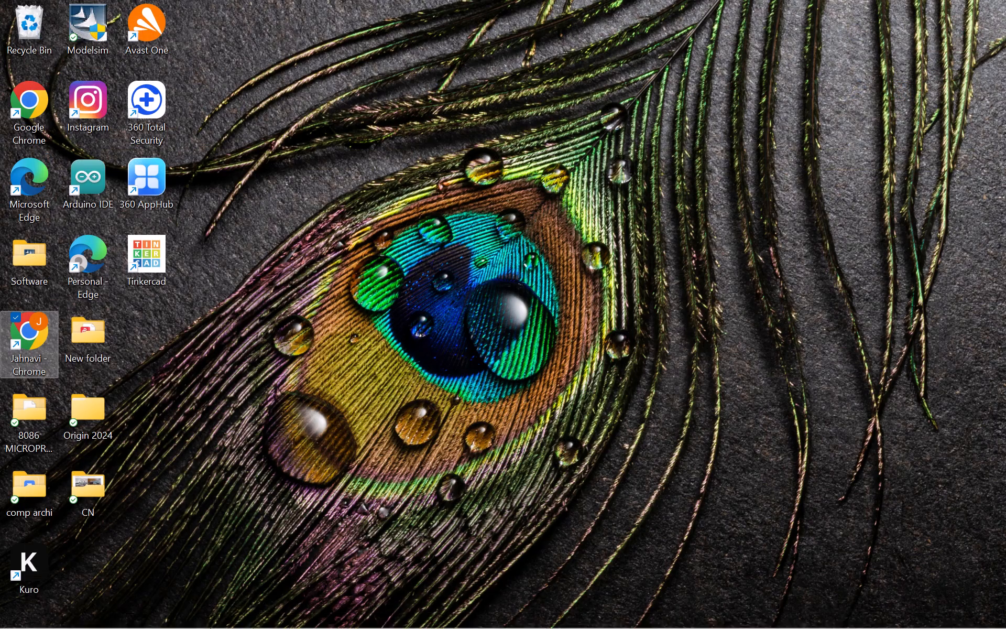
# Open a maximized File Explorer window and look through the recent files for the CO assignment documents and PDFs.
pyautogui.click(330, 612)
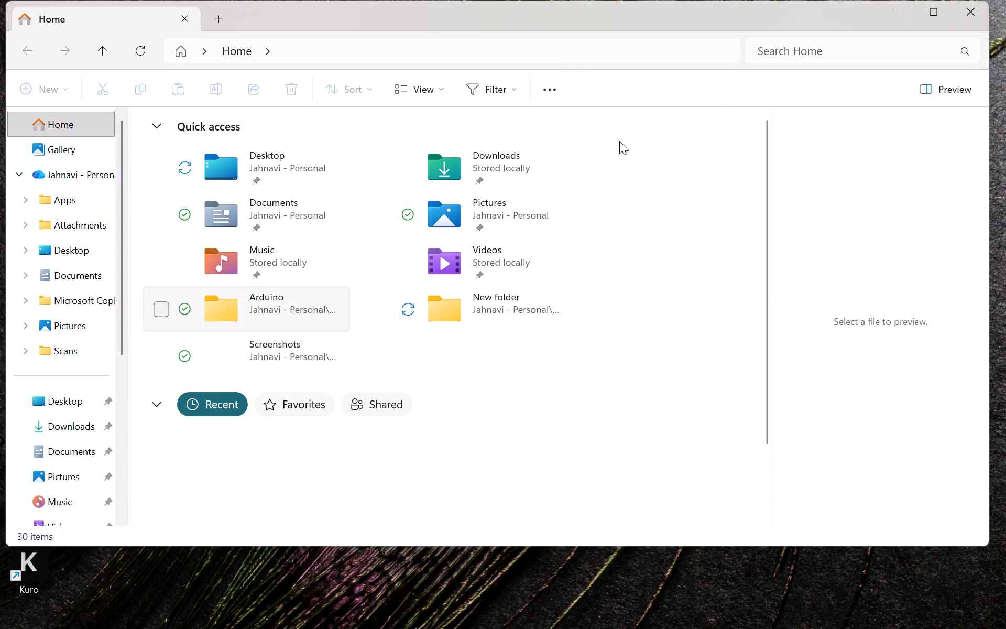
pyautogui.click(931, 11)
pyautogui.scroll(-3, 359, 428)
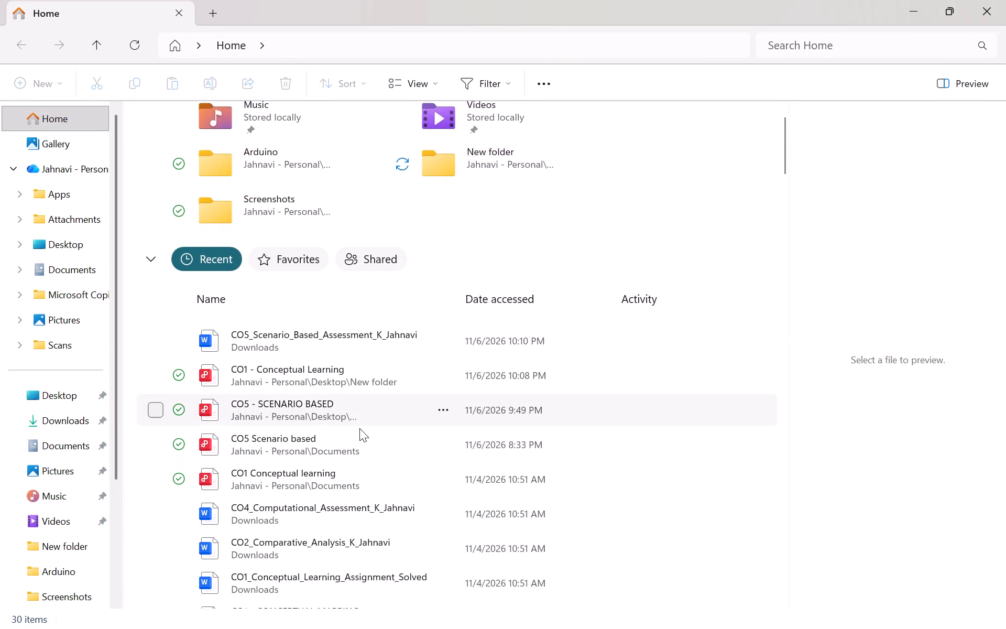
pyautogui.scroll(-2, 359, 428)
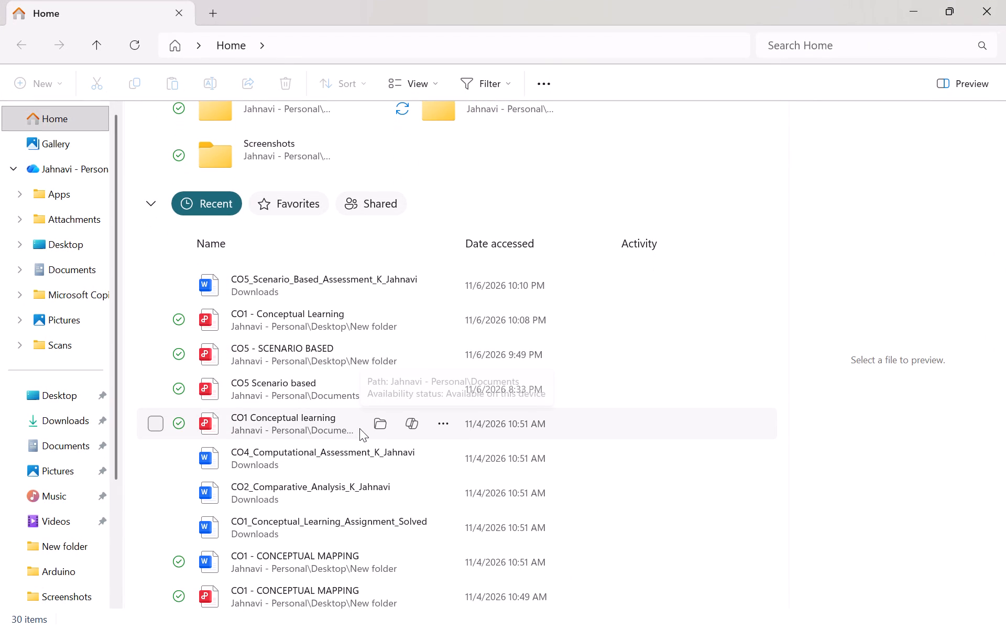
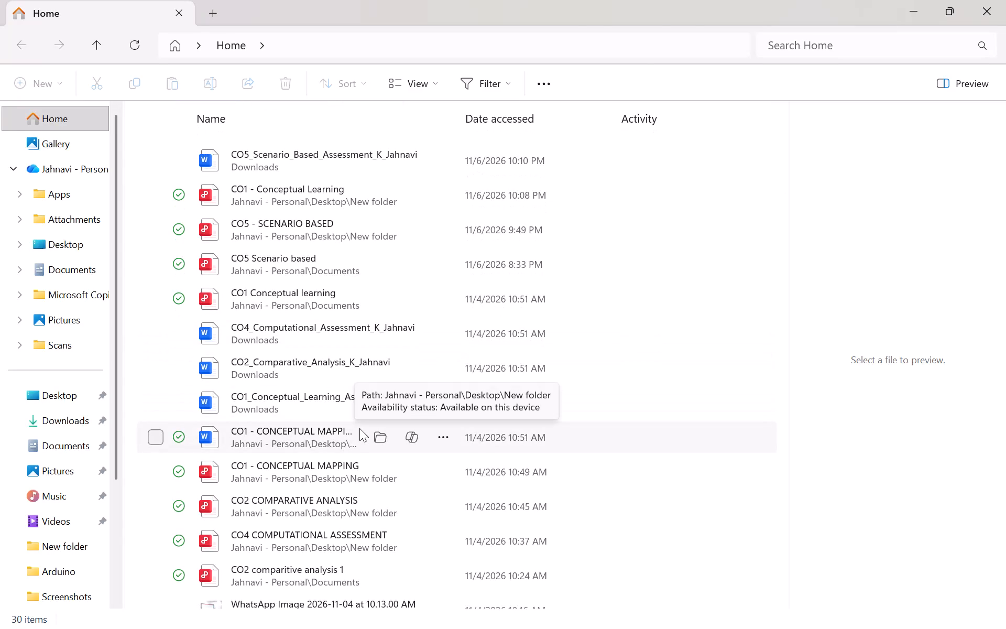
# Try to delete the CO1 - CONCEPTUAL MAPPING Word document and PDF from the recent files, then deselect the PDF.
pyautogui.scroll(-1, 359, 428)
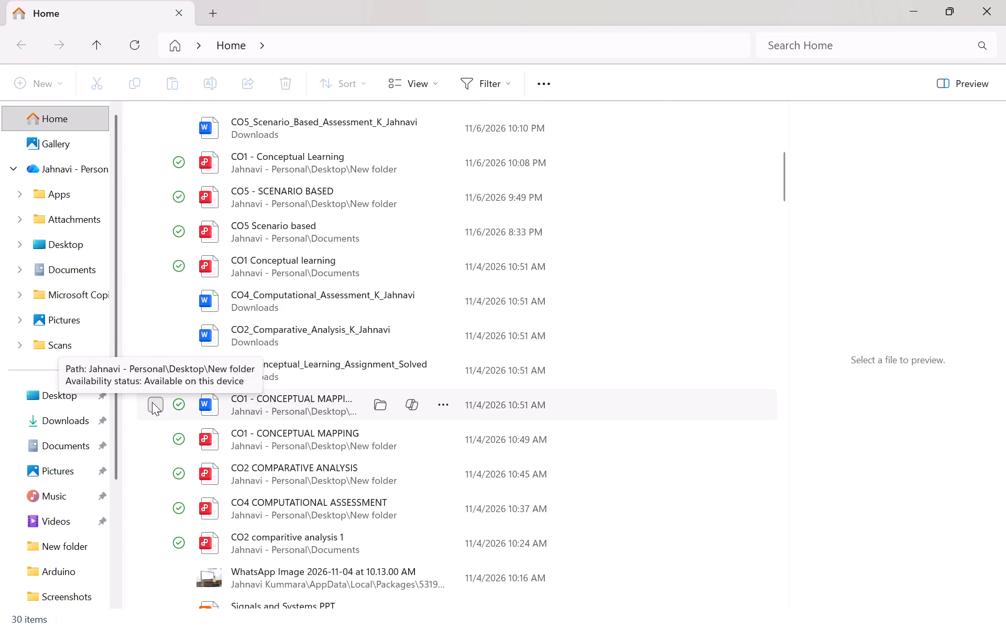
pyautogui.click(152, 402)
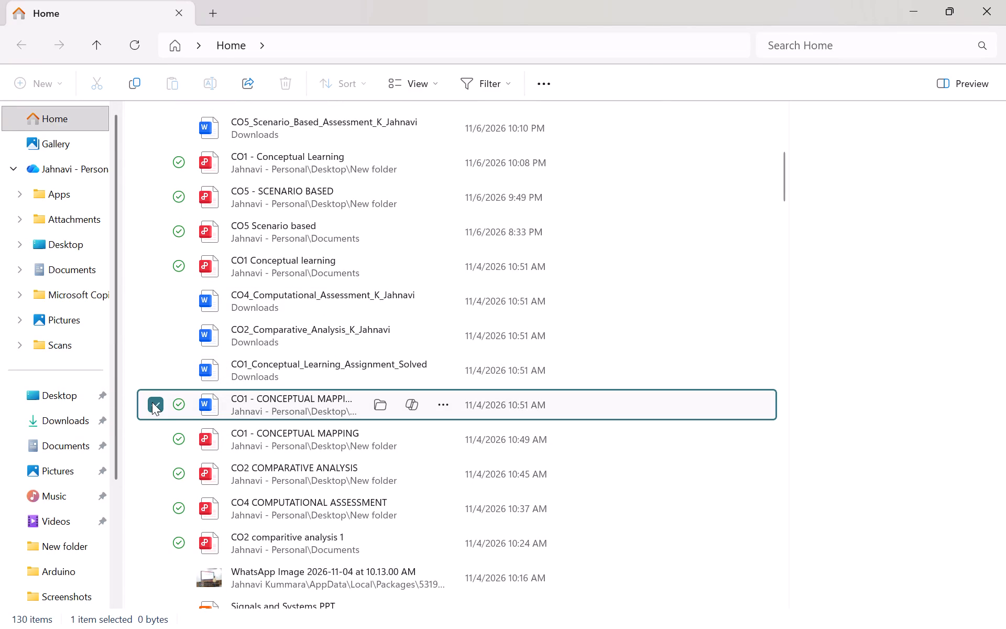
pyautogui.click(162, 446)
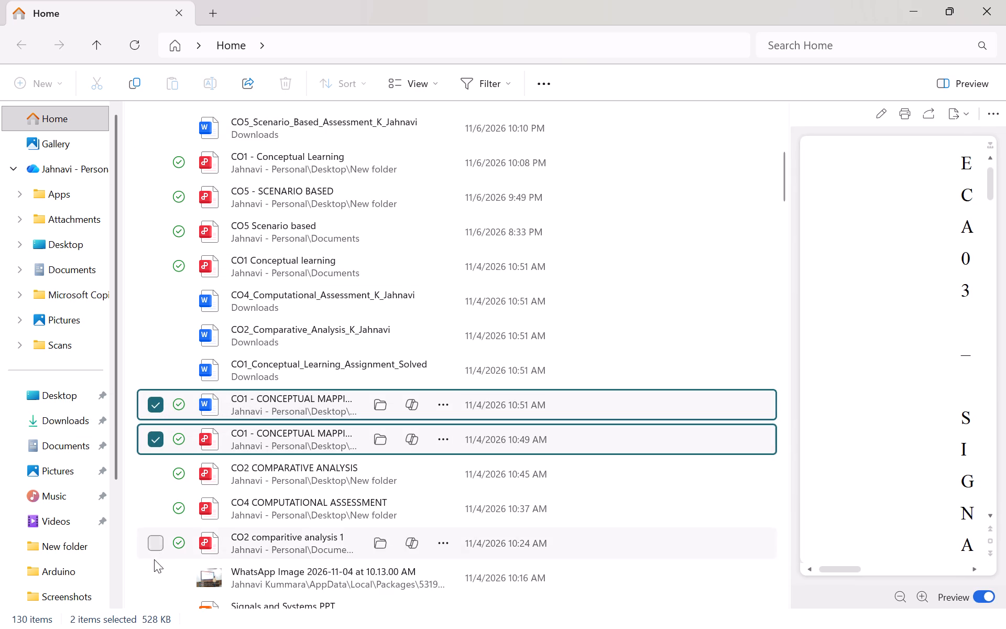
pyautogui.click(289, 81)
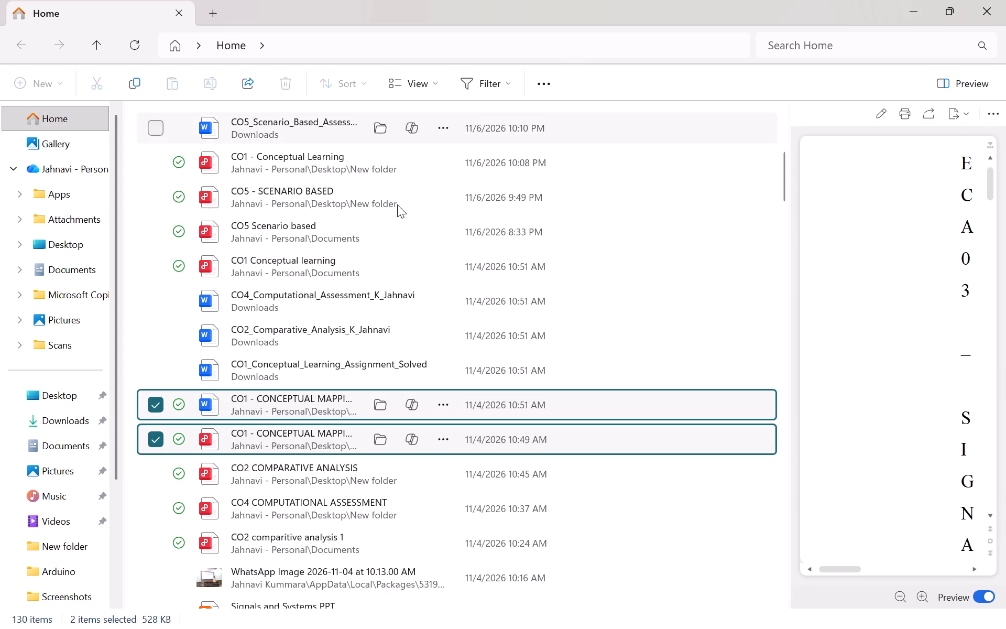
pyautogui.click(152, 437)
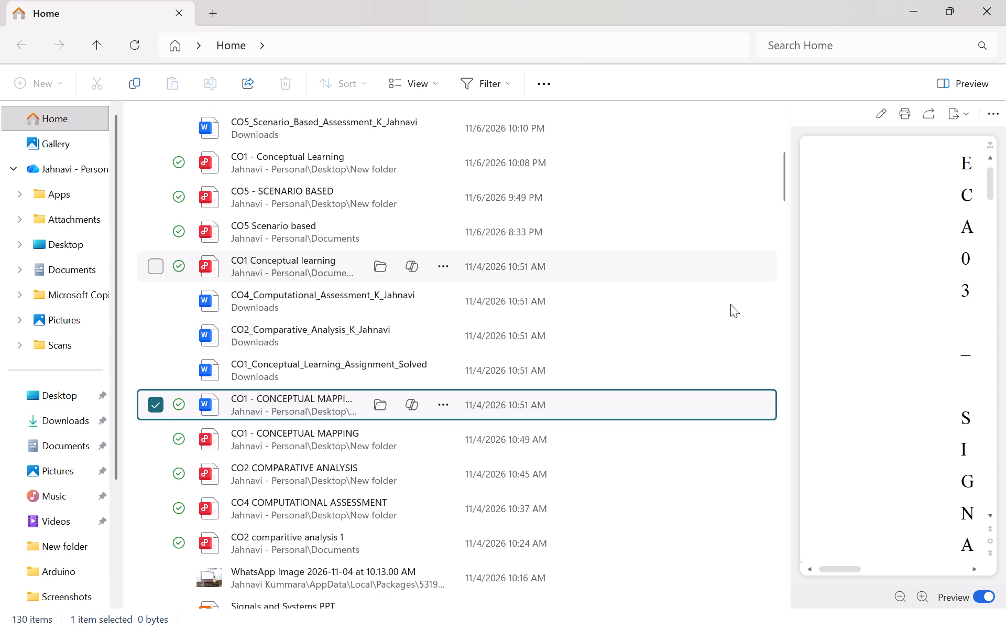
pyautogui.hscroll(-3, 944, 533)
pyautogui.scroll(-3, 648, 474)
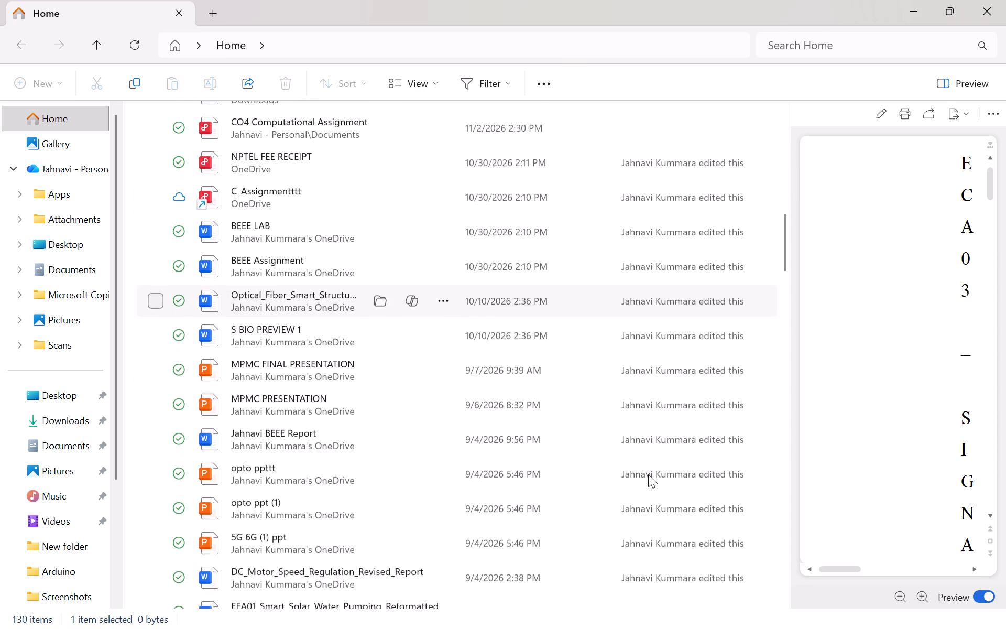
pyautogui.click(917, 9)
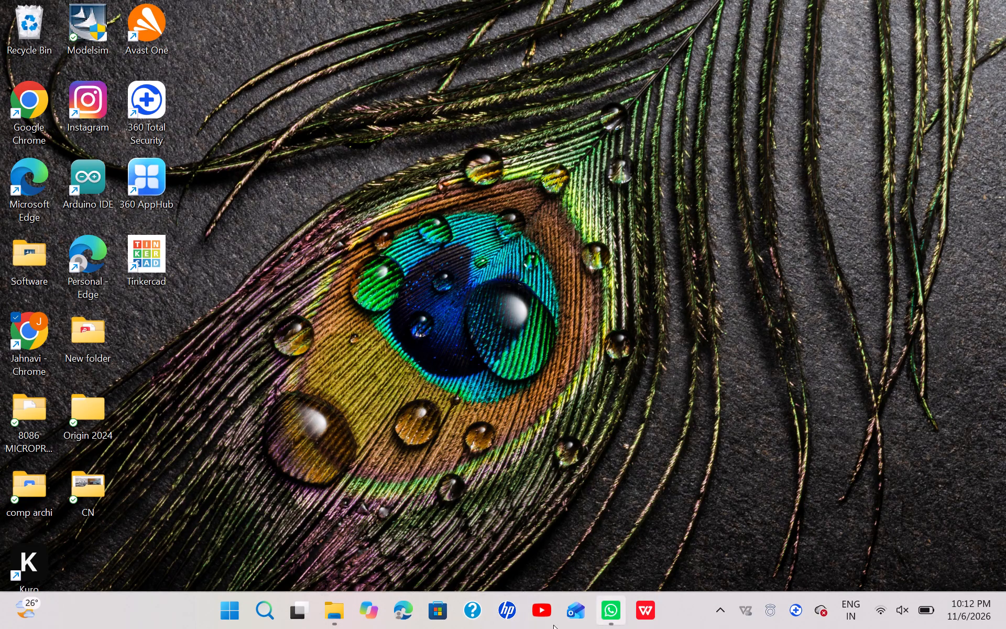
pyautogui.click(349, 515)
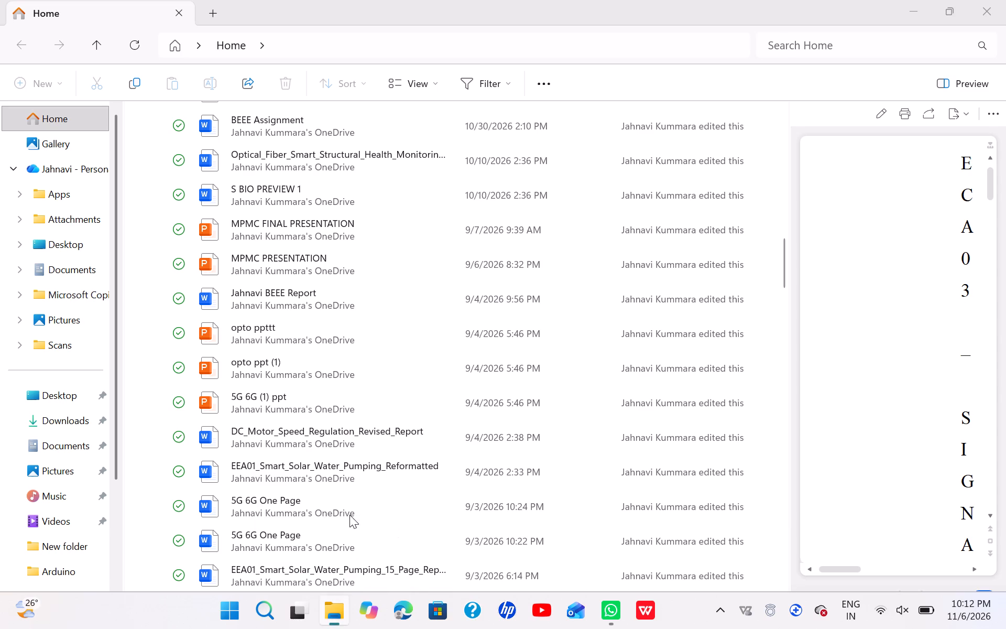
# Select the CO1 - CONCEPTUAL MAPPING Word document in the recent files list.
pyautogui.scroll(11, 249, 453)
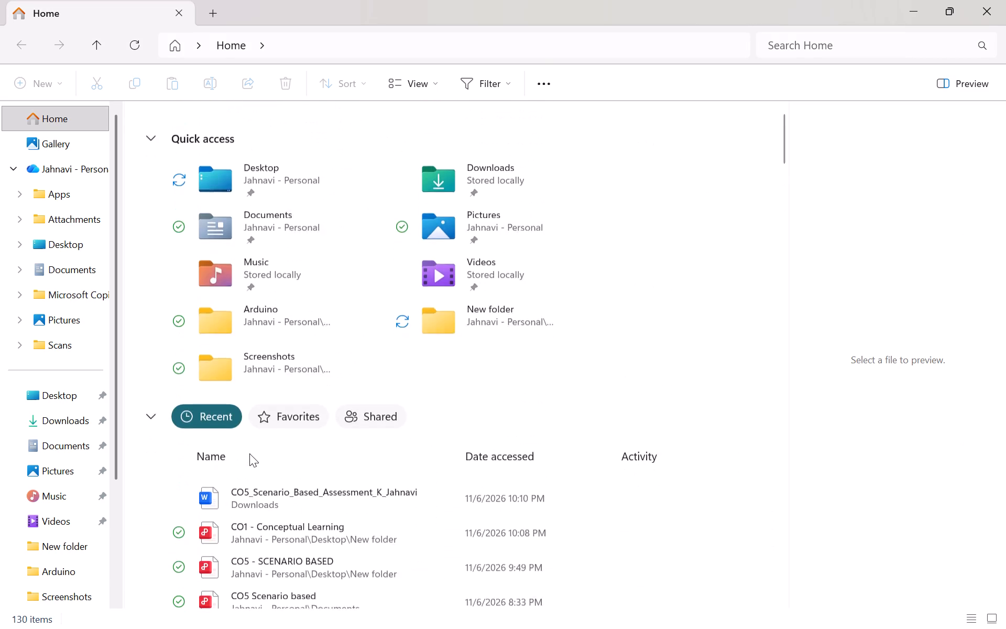
pyautogui.scroll(-3, 249, 453)
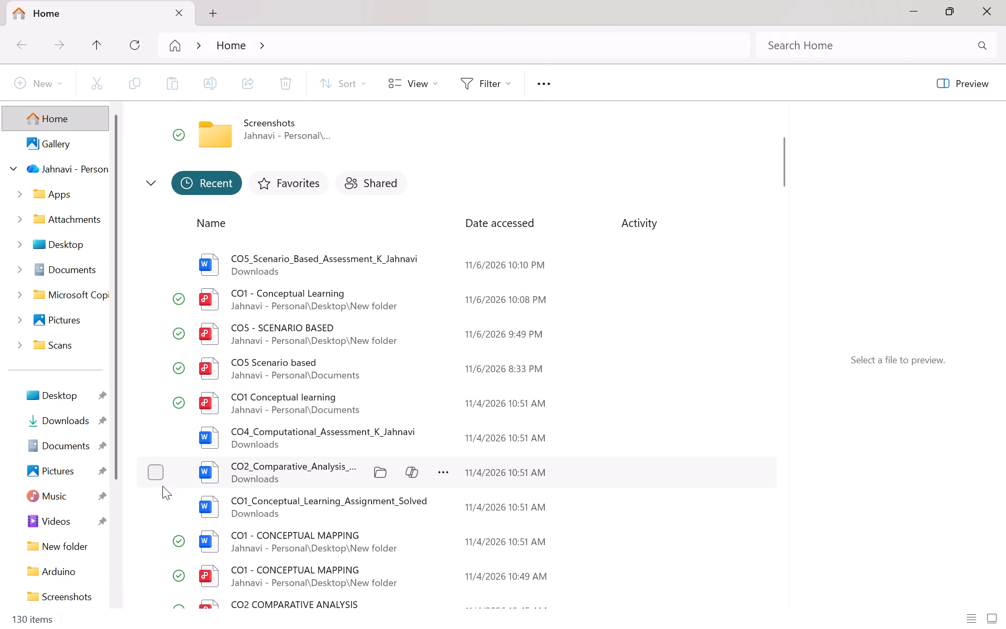
pyautogui.scroll(-2, 162, 486)
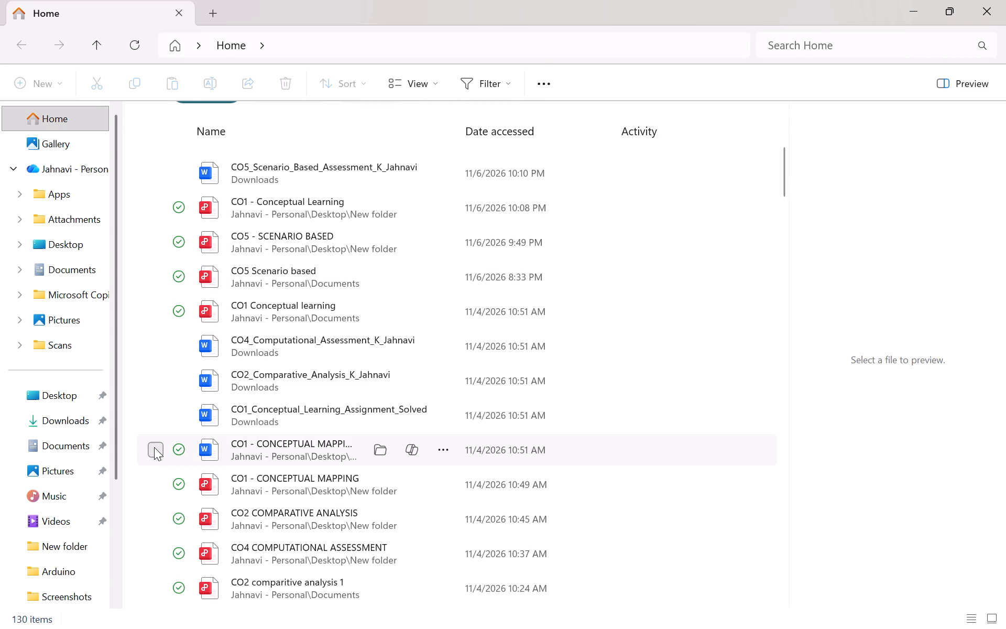
pyautogui.click(154, 447)
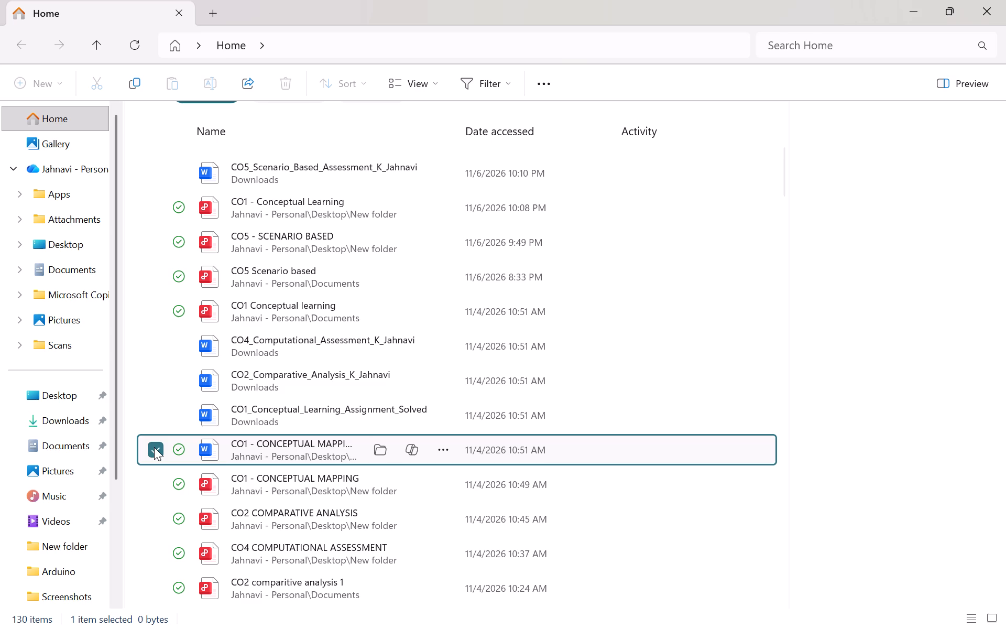
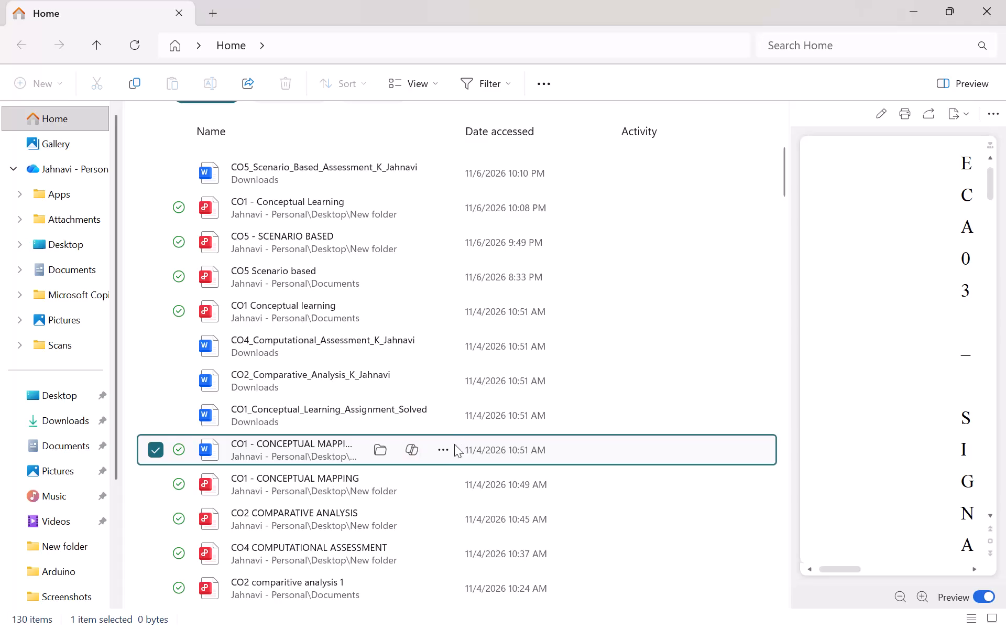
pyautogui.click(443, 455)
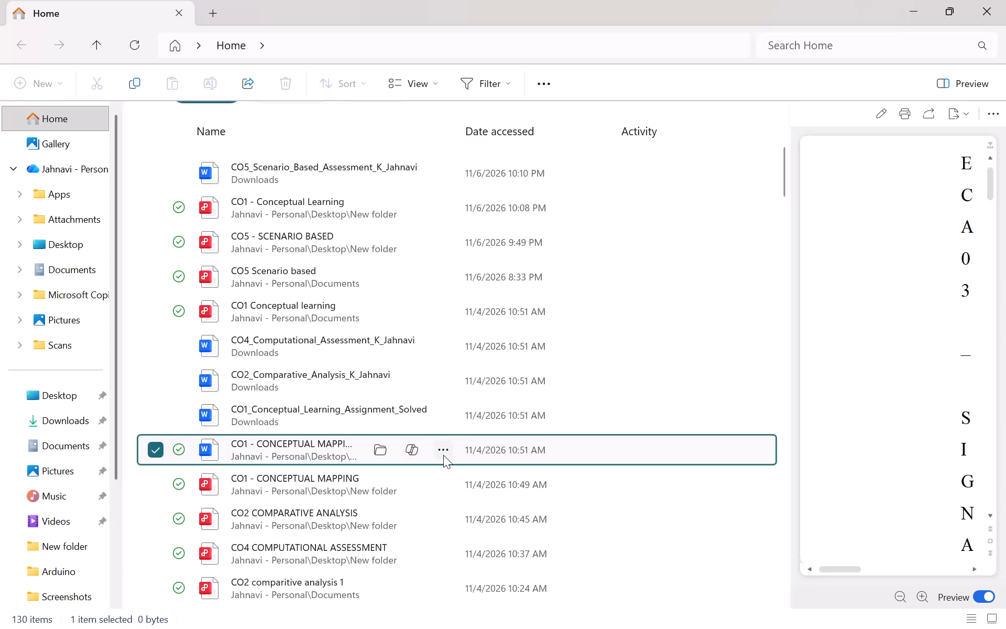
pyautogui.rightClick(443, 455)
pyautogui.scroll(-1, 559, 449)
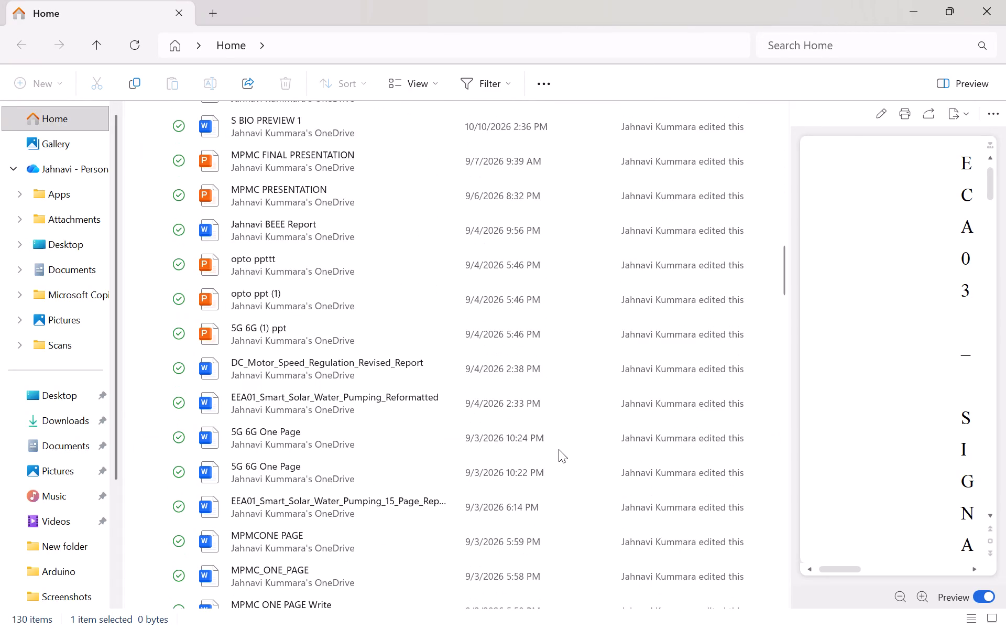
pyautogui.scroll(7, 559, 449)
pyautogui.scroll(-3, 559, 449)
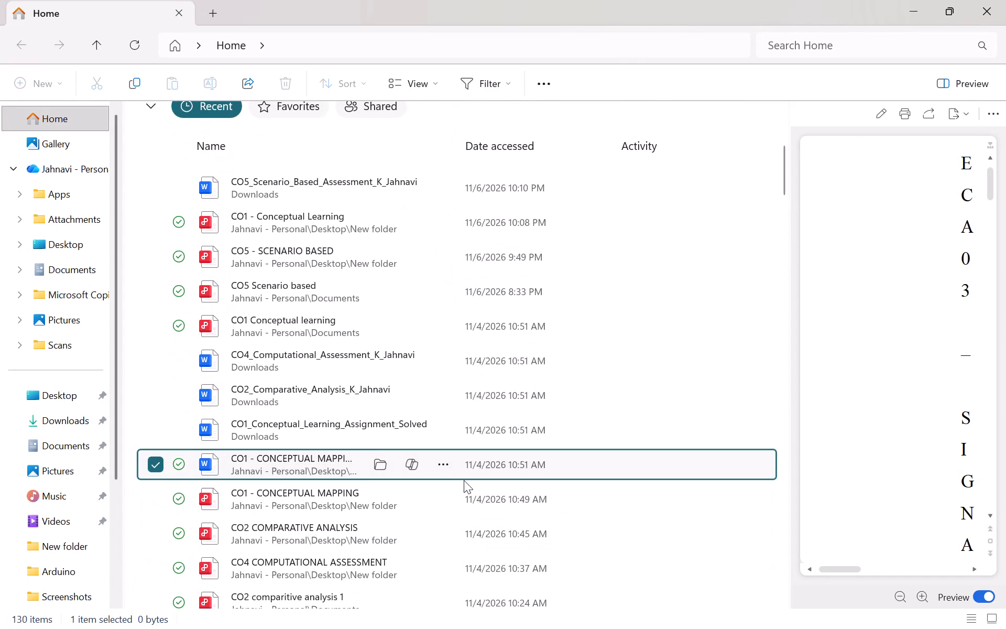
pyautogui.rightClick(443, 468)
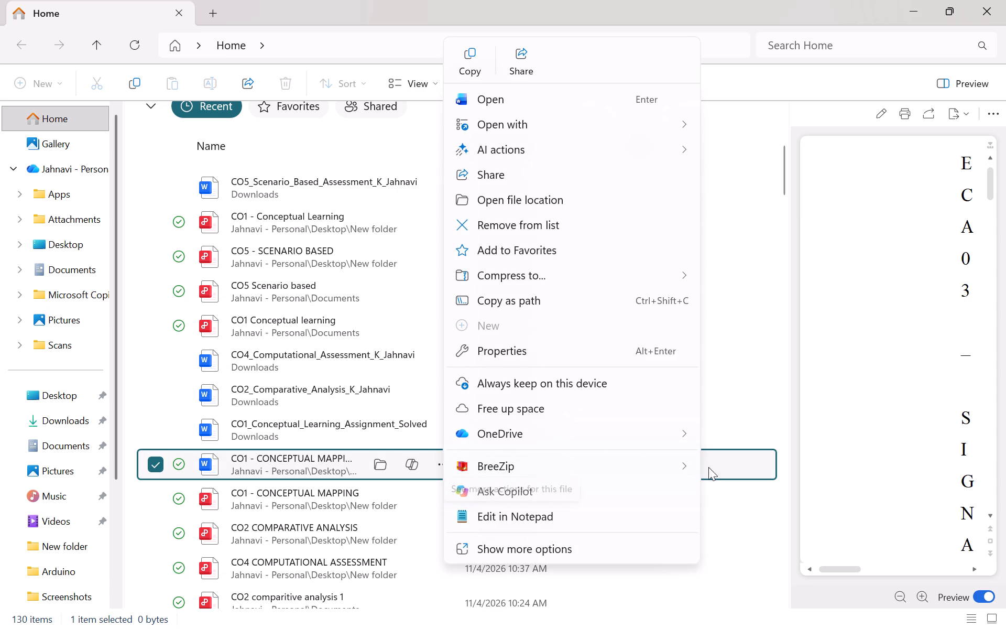
# Dismiss the Word document's file options and close the File Explorer Home window.
pyautogui.click(905, 5)
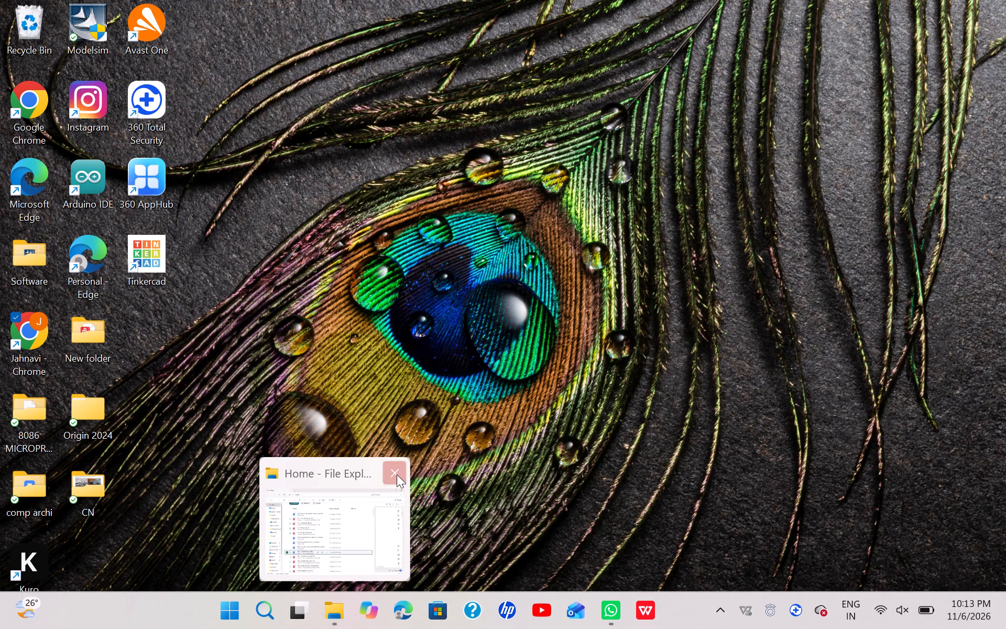
pyautogui.click(396, 473)
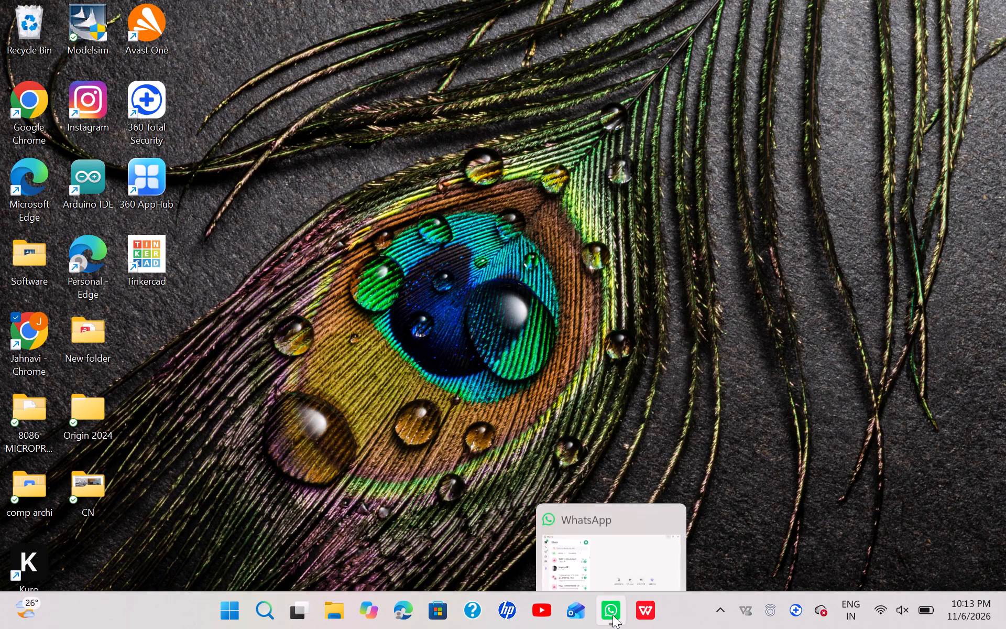